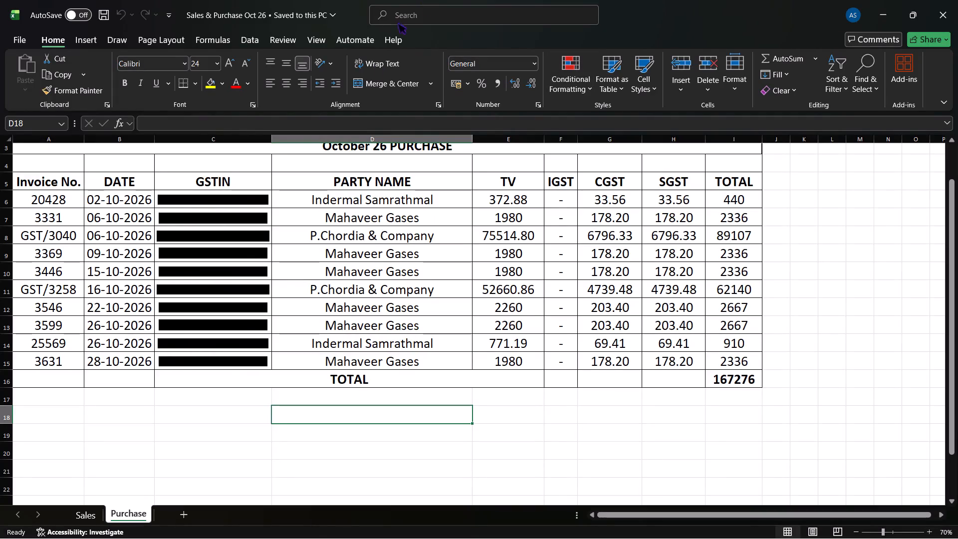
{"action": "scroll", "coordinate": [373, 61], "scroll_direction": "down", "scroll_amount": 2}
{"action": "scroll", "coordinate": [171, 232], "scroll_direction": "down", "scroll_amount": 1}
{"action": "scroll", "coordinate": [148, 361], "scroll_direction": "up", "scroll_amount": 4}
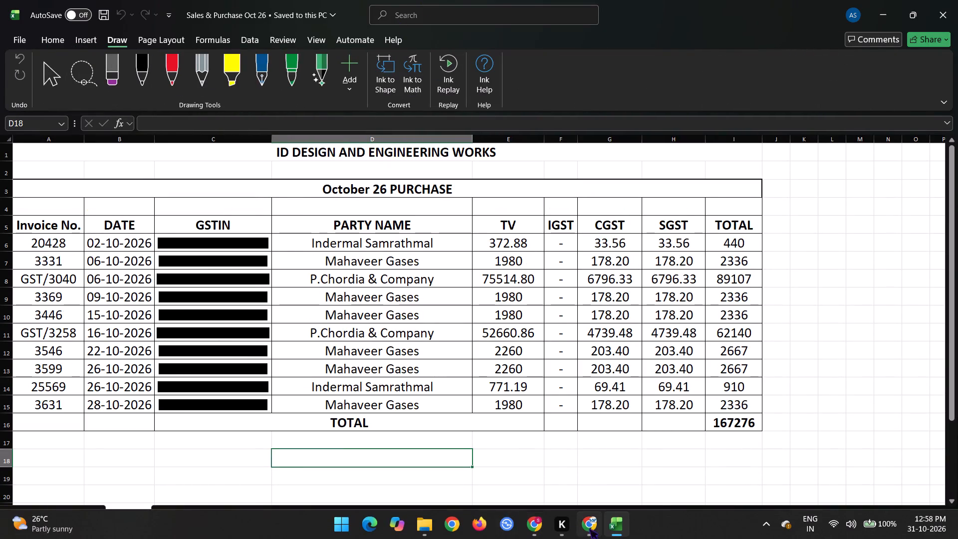
Switch to Chrome and bring up the Amazon Seller Central page.
{"action": "left_click", "coordinate": [590, 524]}
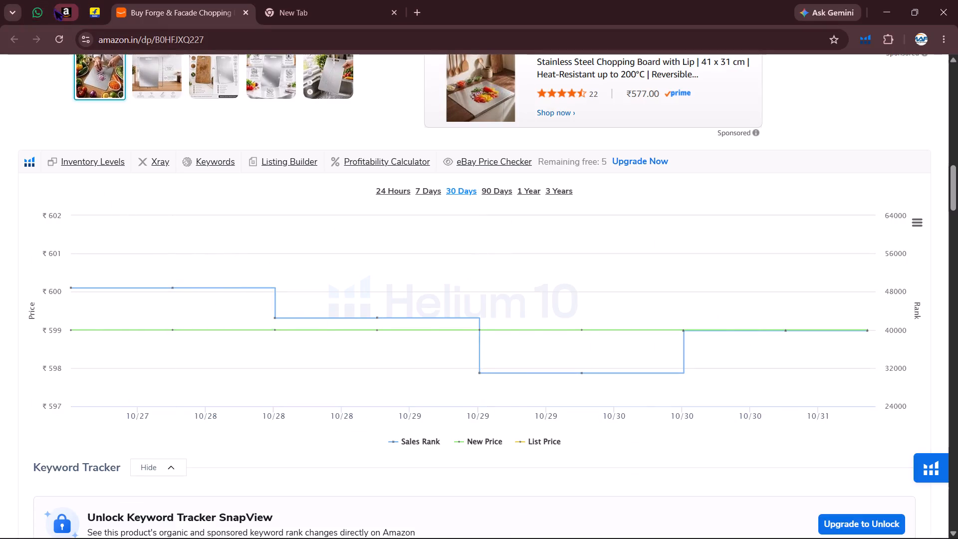
{"action": "left_click", "coordinate": [62, 11]}
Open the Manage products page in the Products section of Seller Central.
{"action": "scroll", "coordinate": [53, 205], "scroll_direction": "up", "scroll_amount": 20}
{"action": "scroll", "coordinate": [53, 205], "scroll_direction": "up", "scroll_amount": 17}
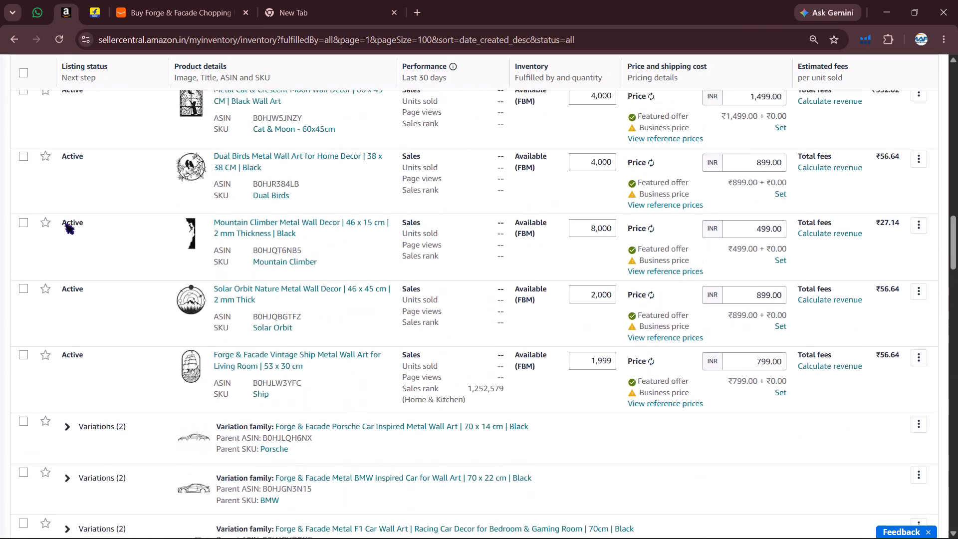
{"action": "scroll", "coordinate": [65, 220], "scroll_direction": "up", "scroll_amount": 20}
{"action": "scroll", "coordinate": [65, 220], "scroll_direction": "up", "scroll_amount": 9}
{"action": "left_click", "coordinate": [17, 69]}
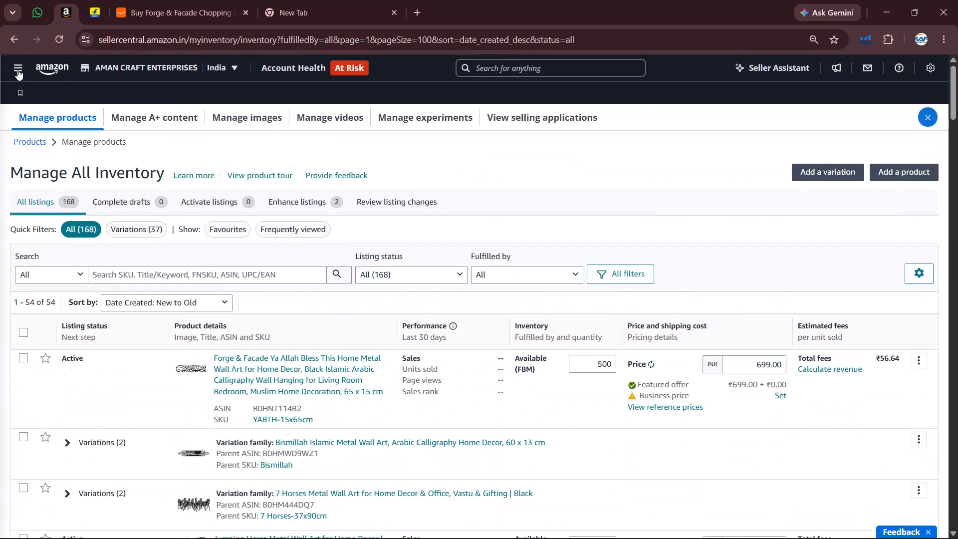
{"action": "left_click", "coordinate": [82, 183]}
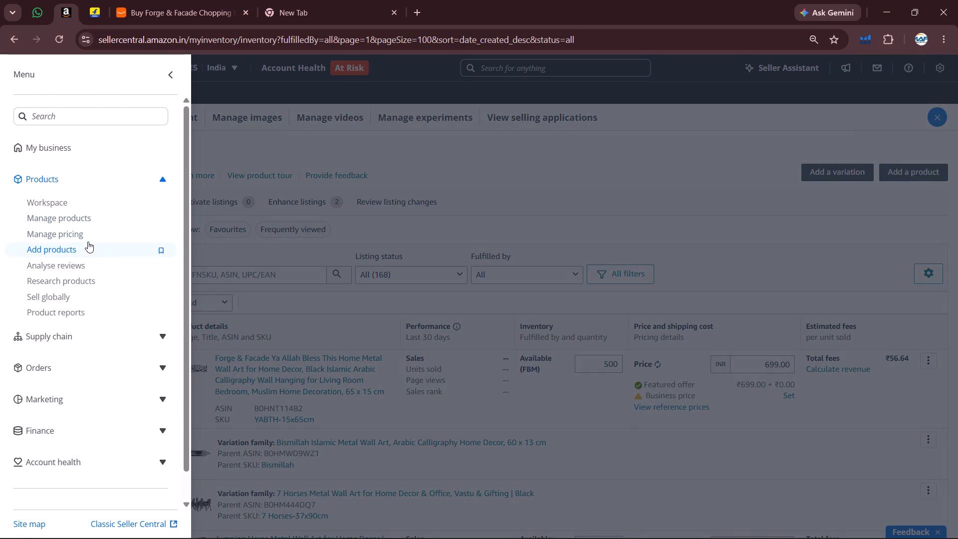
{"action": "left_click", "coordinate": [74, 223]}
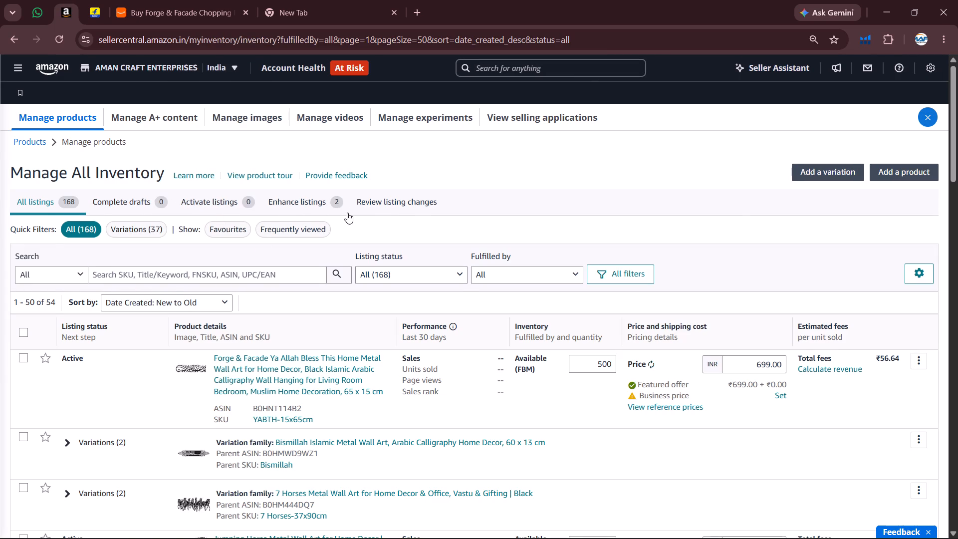
Open the Manage orders page in the Orders section of Seller Central.
{"action": "left_click", "coordinate": [19, 65]}
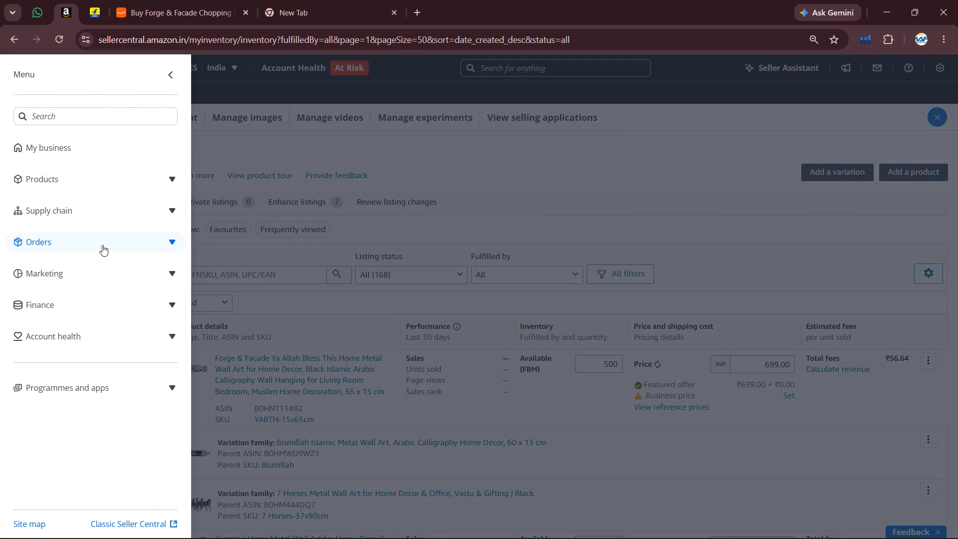
{"action": "left_click", "coordinate": [67, 242]}
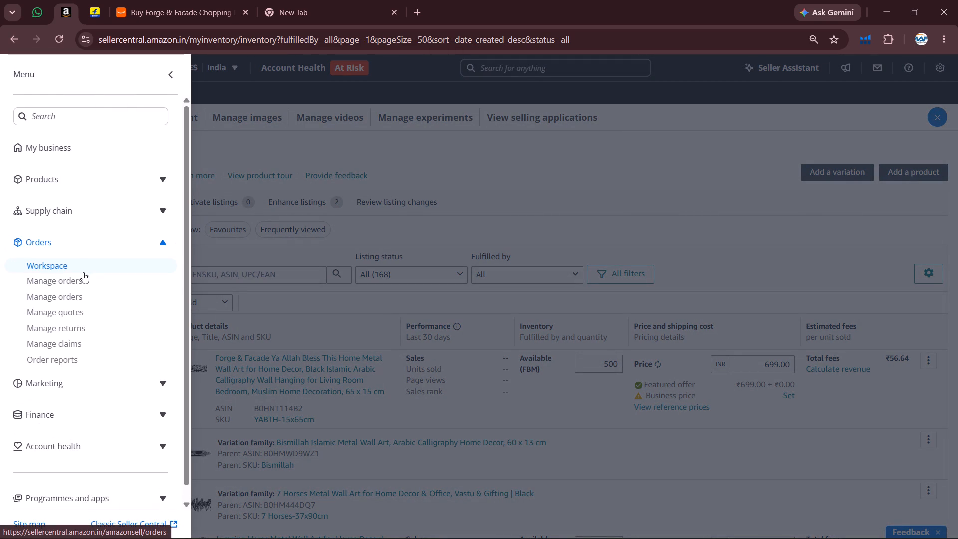
{"action": "left_click", "coordinate": [81, 274]}
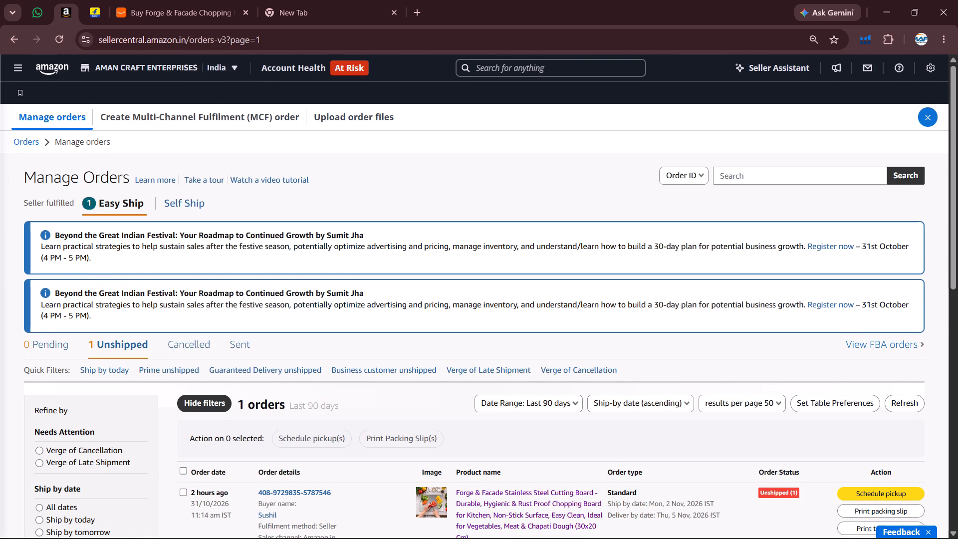
Start scheduling a pickup for the unshipped stainless steel cutting board order and request its available pickup slots.
{"action": "scroll", "coordinate": [229, 331], "scroll_direction": "down", "scroll_amount": 3}
{"action": "left_click", "coordinate": [897, 310]}
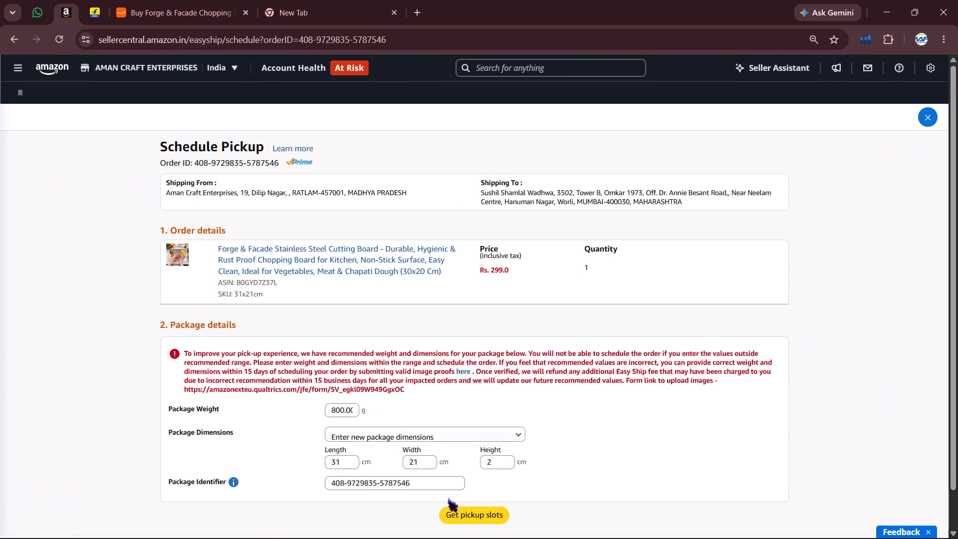
{"action": "scroll", "coordinate": [447, 499], "scroll_direction": "down", "scroll_amount": 5}
{"action": "left_click", "coordinate": [481, 472]}
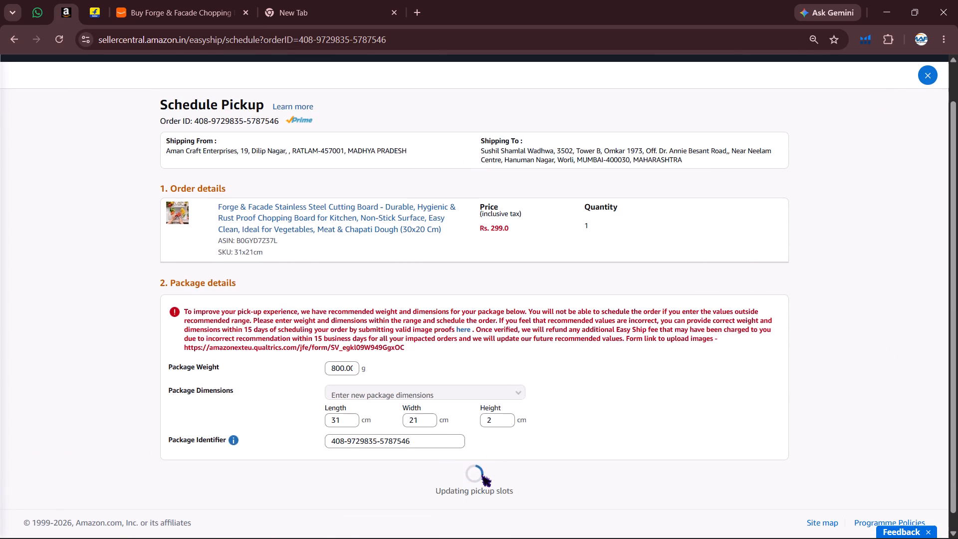
Set the pickup time to 11:00 AM - 2:15 PM IST on Mon, Nov 2nd 2026 and schedule the pickup.
{"action": "scroll", "coordinate": [501, 408], "scroll_direction": "down", "scroll_amount": 6}
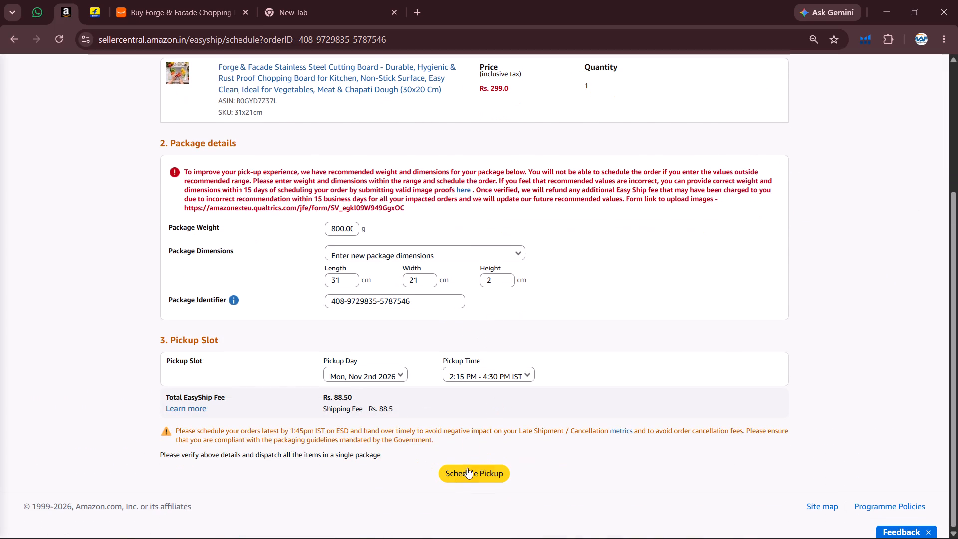
{"action": "left_click", "coordinate": [387, 373]}
{"action": "left_click", "coordinate": [492, 391]}
{"action": "double_click", "coordinate": [497, 380]}
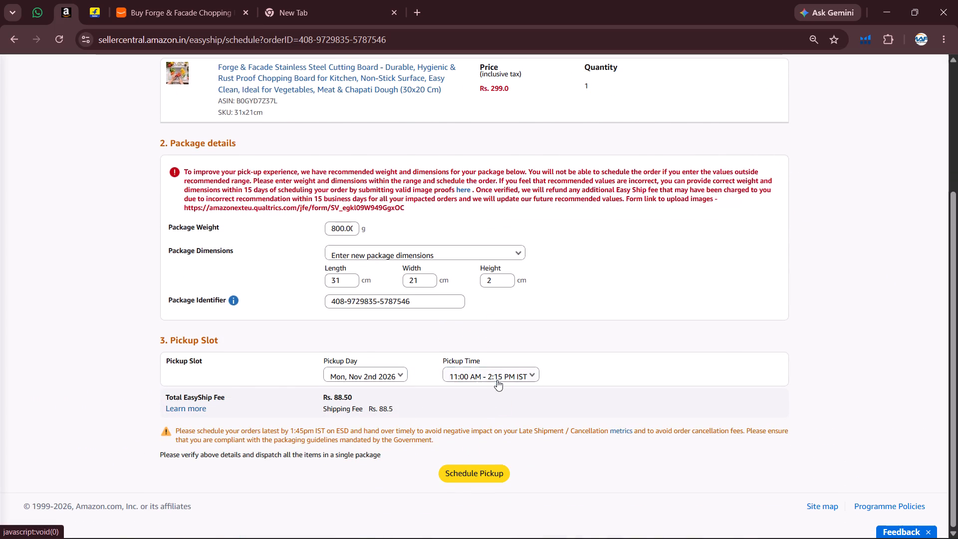
{"action": "left_click", "coordinate": [494, 473]}
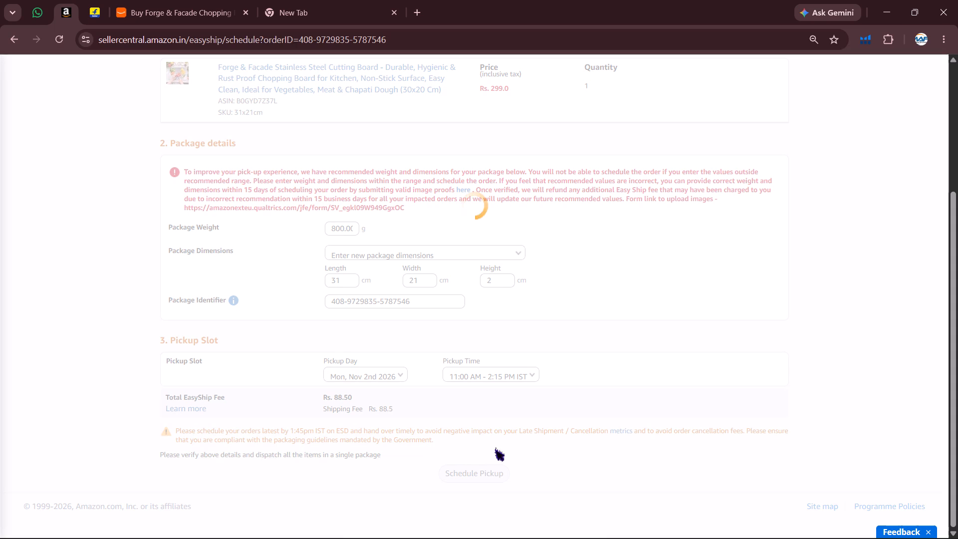
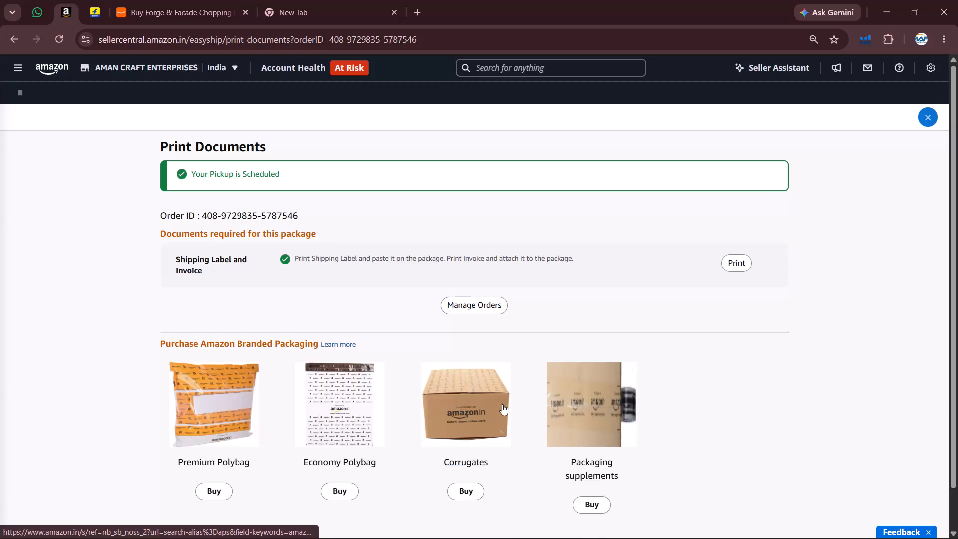
Return to the Manage Orders page and check the list of unshipped Easy Ship orders.
{"action": "left_click", "coordinate": [11, 37]}
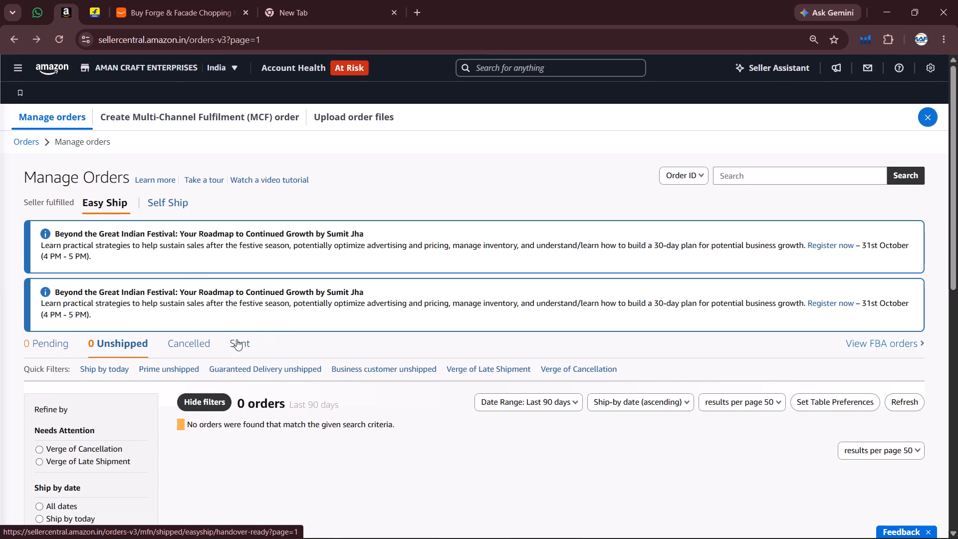
{"action": "scroll", "coordinate": [231, 331], "scroll_direction": "down", "scroll_amount": 5}
{"action": "scroll", "coordinate": [285, 297], "scroll_direction": "down", "scroll_amount": 5}
{"action": "scroll", "coordinate": [283, 294], "scroll_direction": "up", "scroll_amount": 9}
{"action": "scroll", "coordinate": [227, 180], "scroll_direction": "up", "scroll_amount": 7}
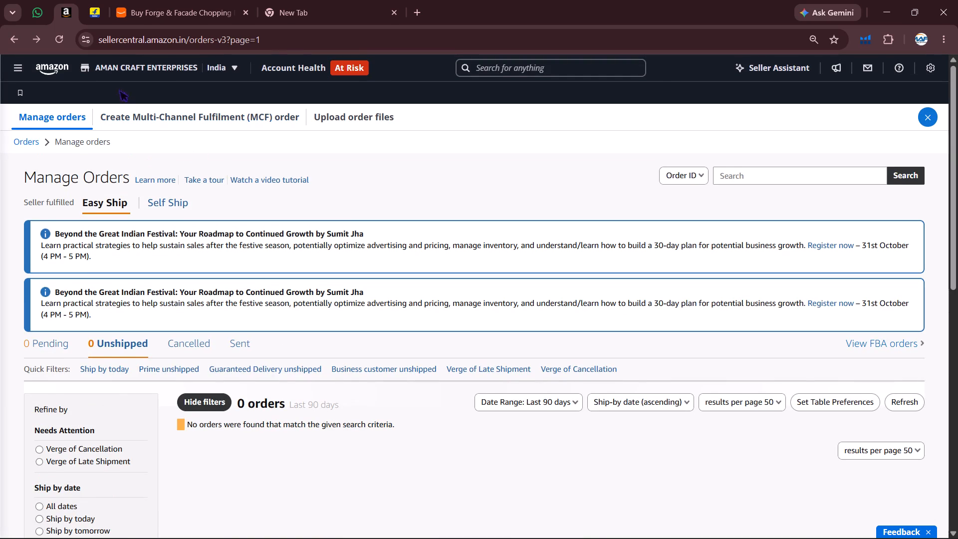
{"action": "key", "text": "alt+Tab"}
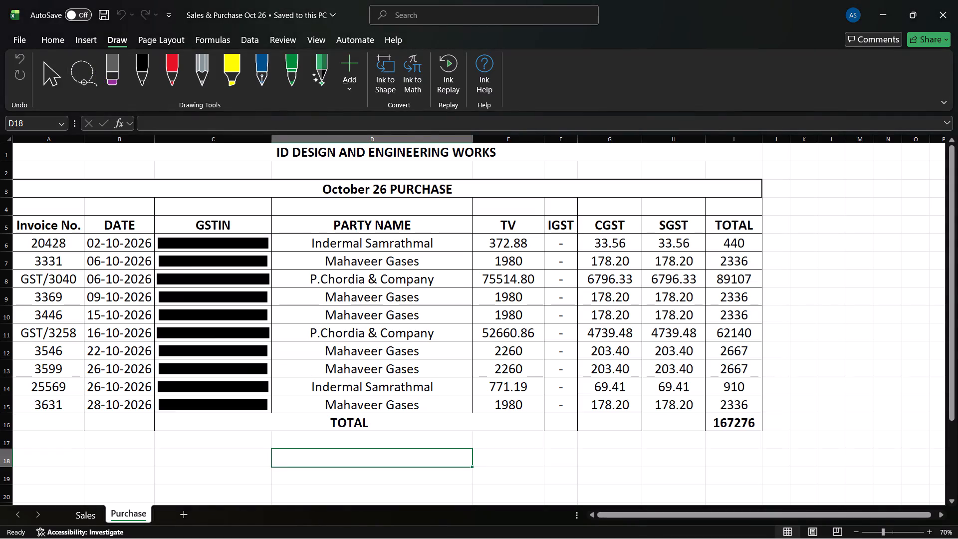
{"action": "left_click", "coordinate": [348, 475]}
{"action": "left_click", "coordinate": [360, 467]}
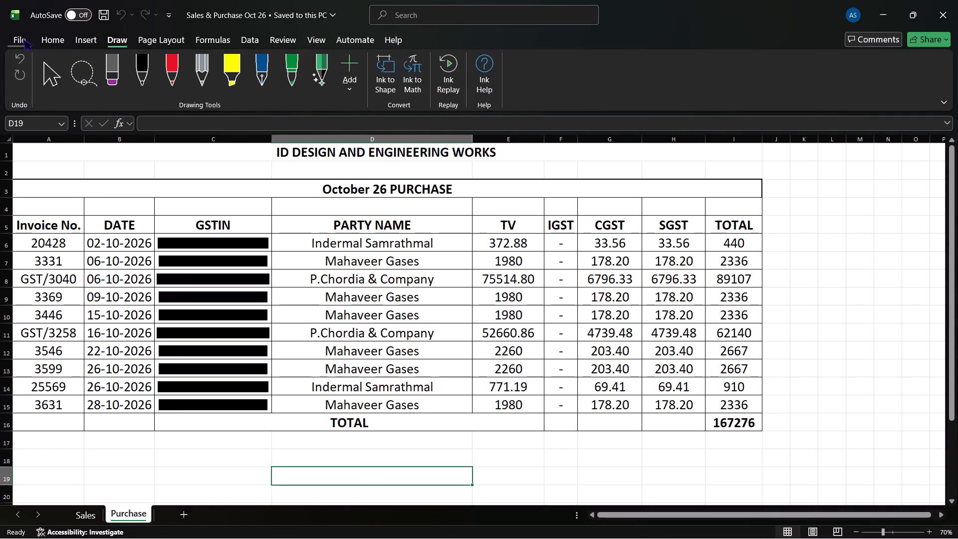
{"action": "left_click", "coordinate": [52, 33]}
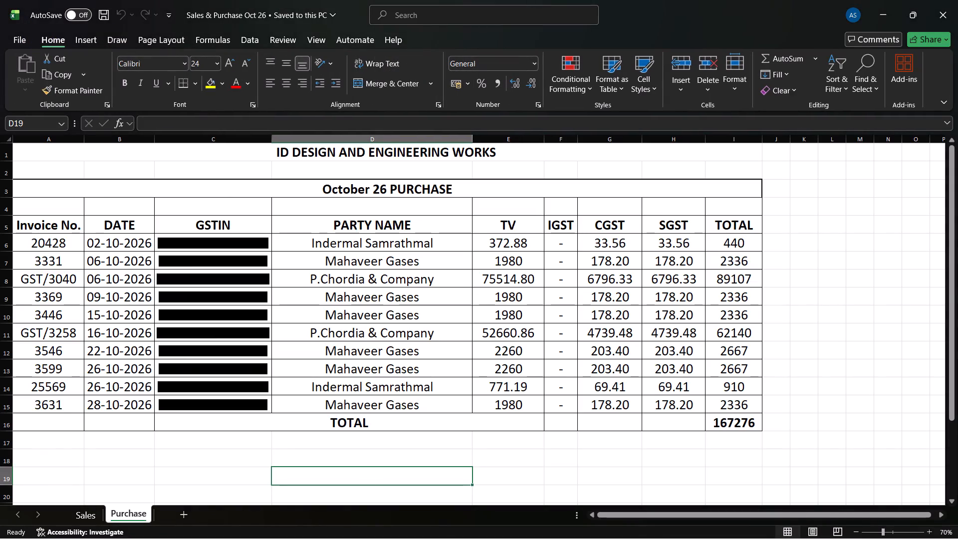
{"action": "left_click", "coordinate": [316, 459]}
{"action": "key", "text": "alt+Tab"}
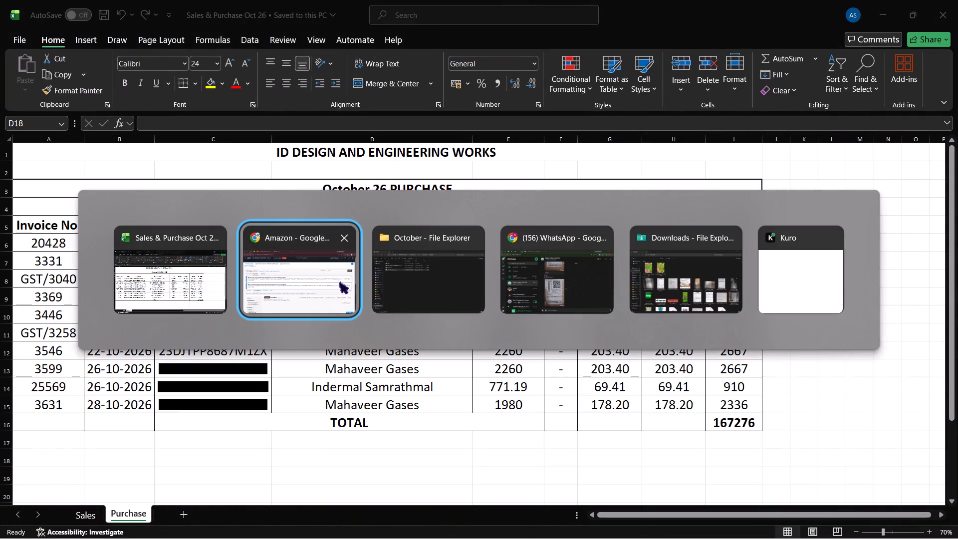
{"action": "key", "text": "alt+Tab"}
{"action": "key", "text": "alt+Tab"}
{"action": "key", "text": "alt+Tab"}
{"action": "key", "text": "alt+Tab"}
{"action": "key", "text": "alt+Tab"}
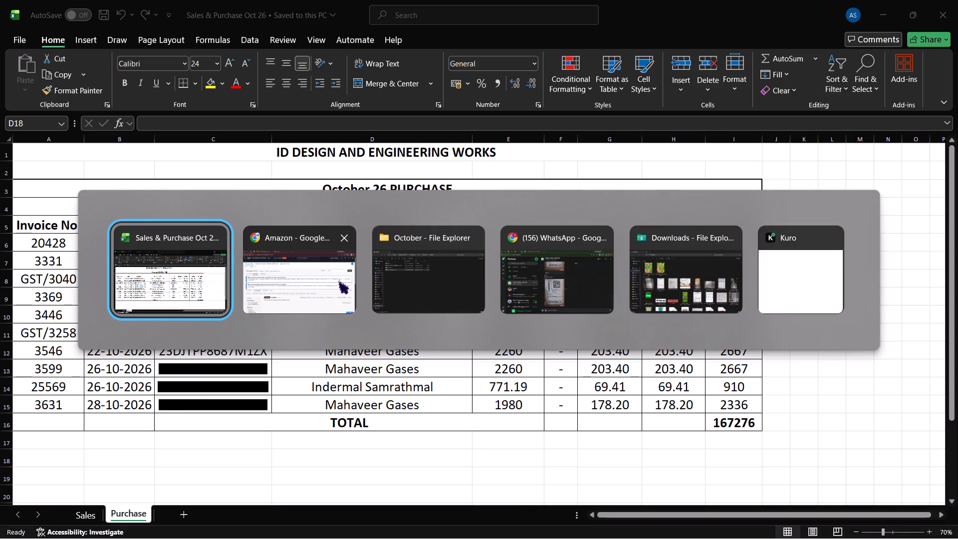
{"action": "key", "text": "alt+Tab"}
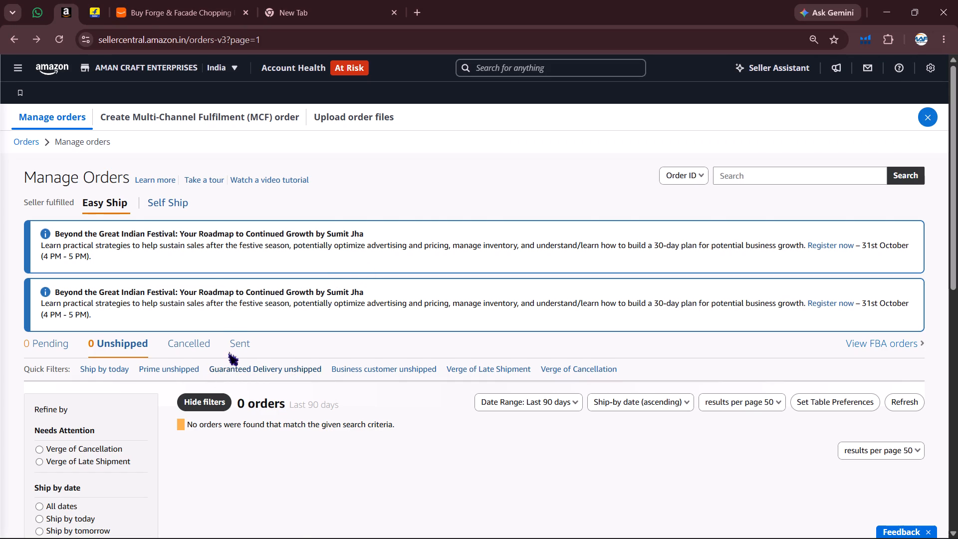
Open the sent Easy Ship orders and examine those waiting for pickup, including their ship-by dates and statuses.
{"action": "left_click", "coordinate": [240, 346]}
{"action": "scroll", "coordinate": [255, 248], "scroll_direction": "down", "scroll_amount": 1}
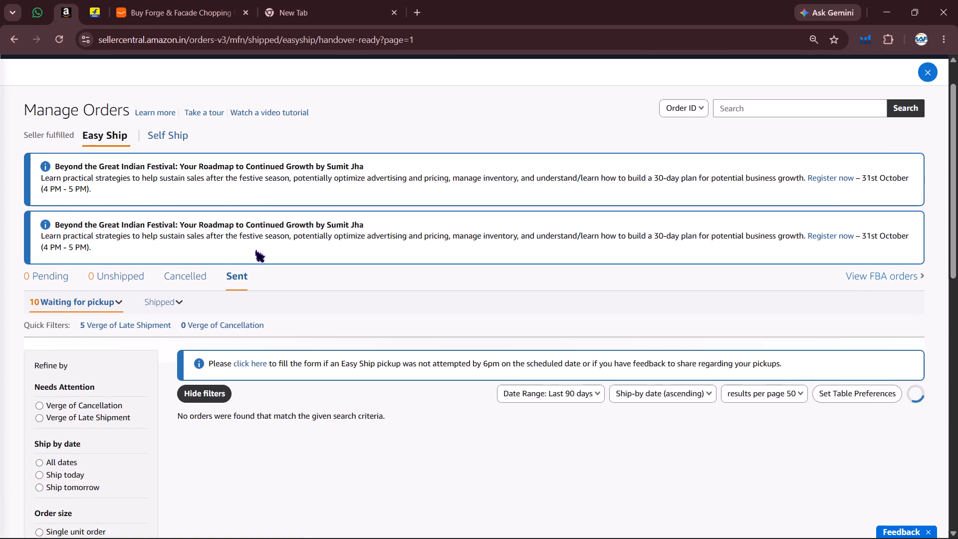
{"action": "scroll", "coordinate": [255, 248], "scroll_direction": "down", "scroll_amount": 4}
{"action": "scroll", "coordinate": [292, 266], "scroll_direction": "down", "scroll_amount": 3}
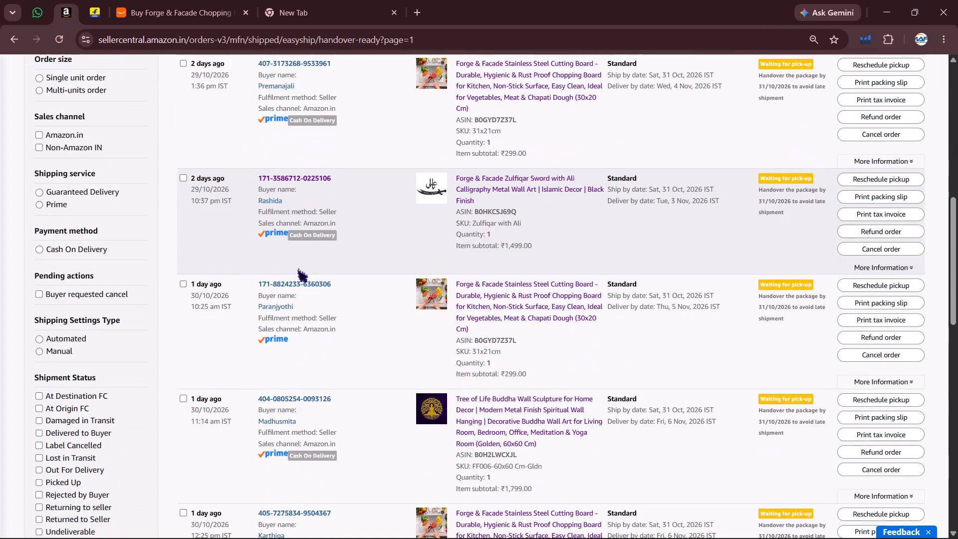
{"action": "scroll", "coordinate": [299, 266], "scroll_direction": "down", "scroll_amount": 5}
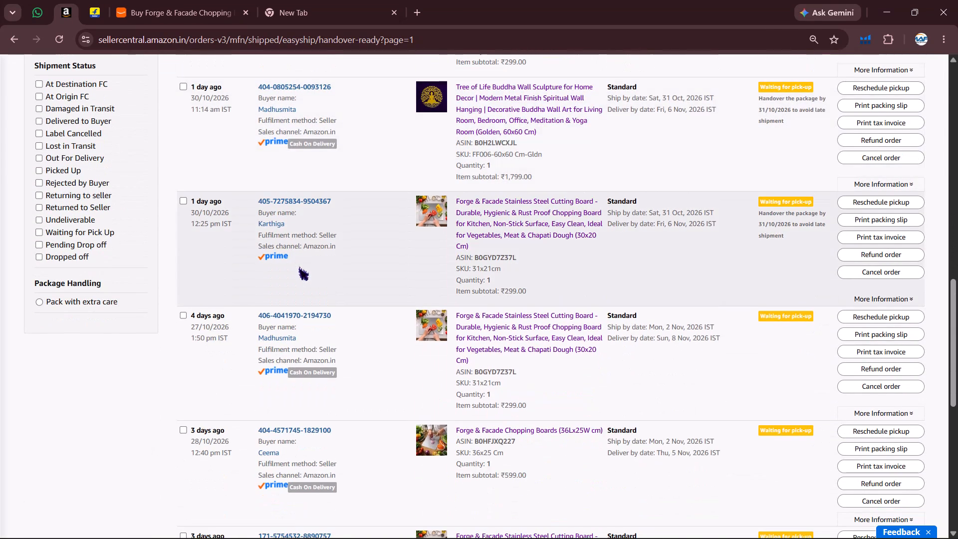
{"action": "scroll", "coordinate": [299, 266], "scroll_direction": "down", "scroll_amount": 2}
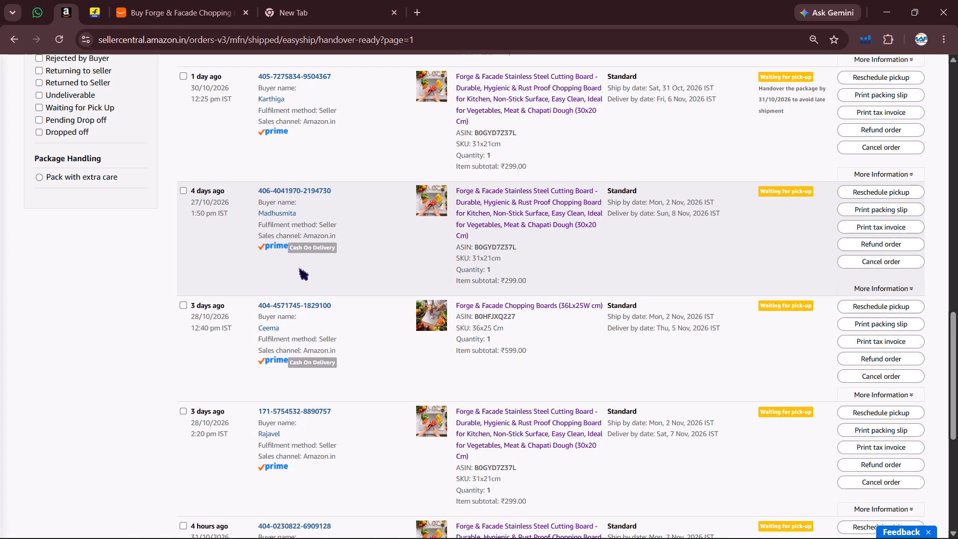
{"action": "scroll", "coordinate": [646, 350], "scroll_direction": "down", "scroll_amount": 5}
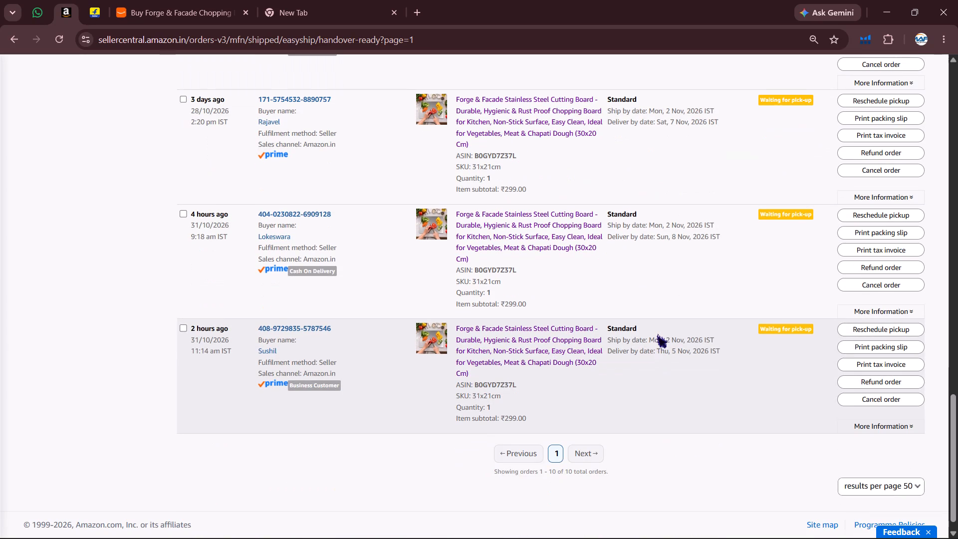
{"action": "scroll", "coordinate": [658, 325], "scroll_direction": "up", "scroll_amount": 16}
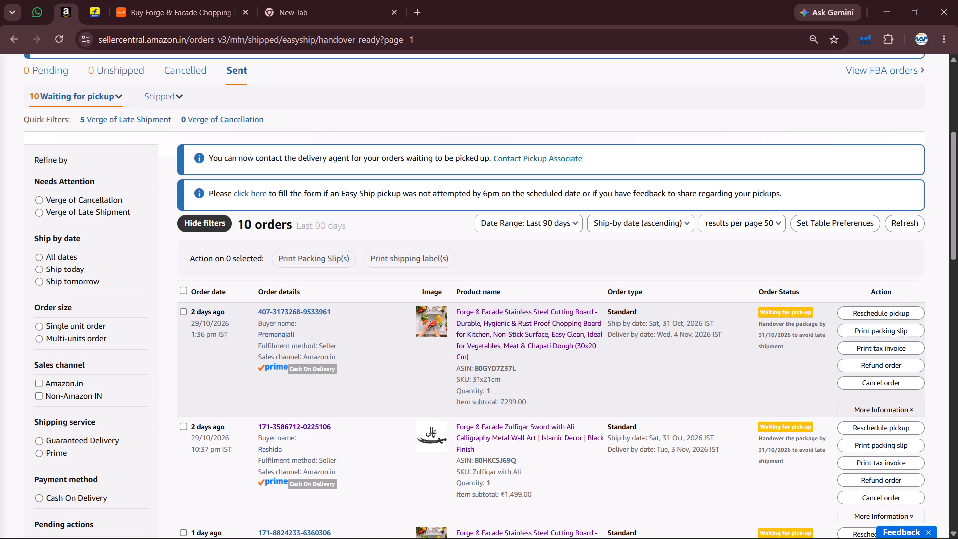
{"action": "scroll", "coordinate": [656, 378], "scroll_direction": "down", "scroll_amount": 5}
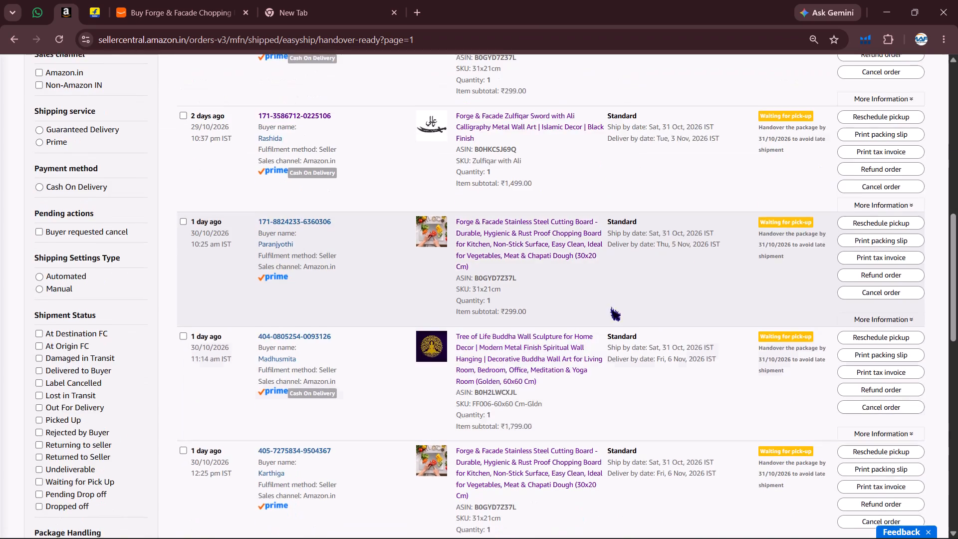
{"action": "scroll", "coordinate": [575, 264], "scroll_direction": "up", "scroll_amount": 7}
Filter the orders waiting for pickup to Verge of Late Shipment and review the filtered orders.
{"action": "left_click", "coordinate": [102, 244]}
{"action": "scroll", "coordinate": [510, 219], "scroll_direction": "down", "scroll_amount": 4}
{"action": "scroll", "coordinate": [343, 289], "scroll_direction": "down", "scroll_amount": 5}
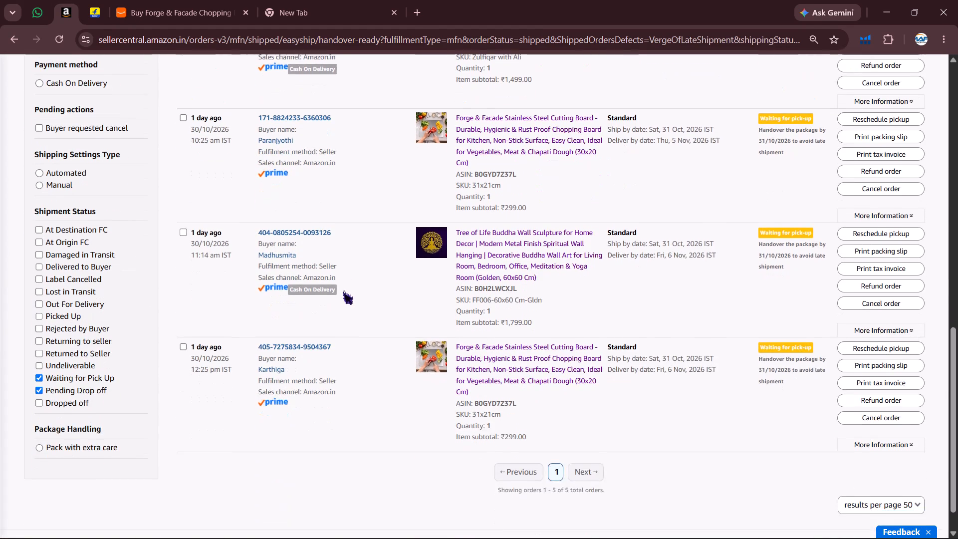
{"action": "scroll", "coordinate": [343, 289], "scroll_direction": "down", "scroll_amount": 1}
{"action": "scroll", "coordinate": [343, 289], "scroll_direction": "up", "scroll_amount": 8}
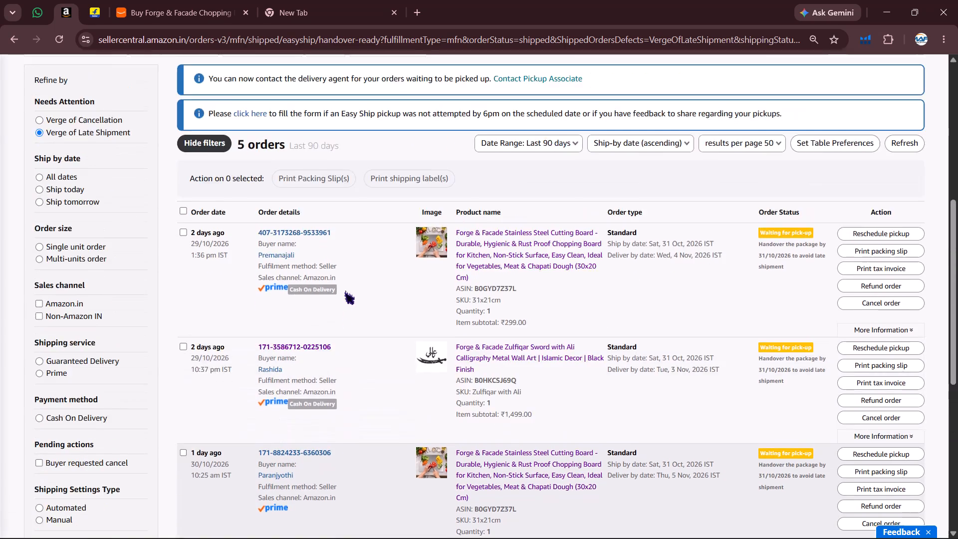
{"action": "scroll", "coordinate": [345, 289], "scroll_direction": "up", "scroll_amount": 4}
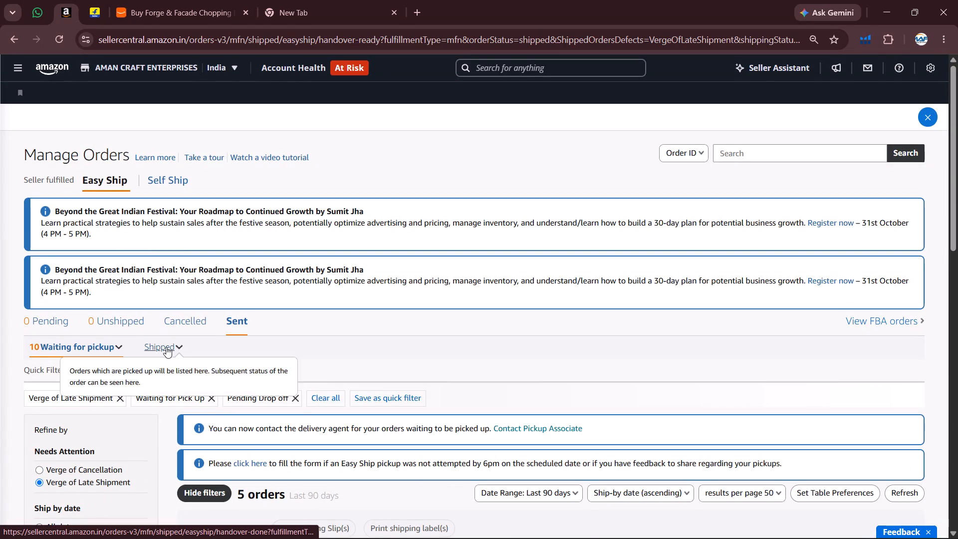
Open the shipped orders list and remove its Pending Drop off and Waiting for Pick Up filters.
{"action": "left_click", "coordinate": [166, 347]}
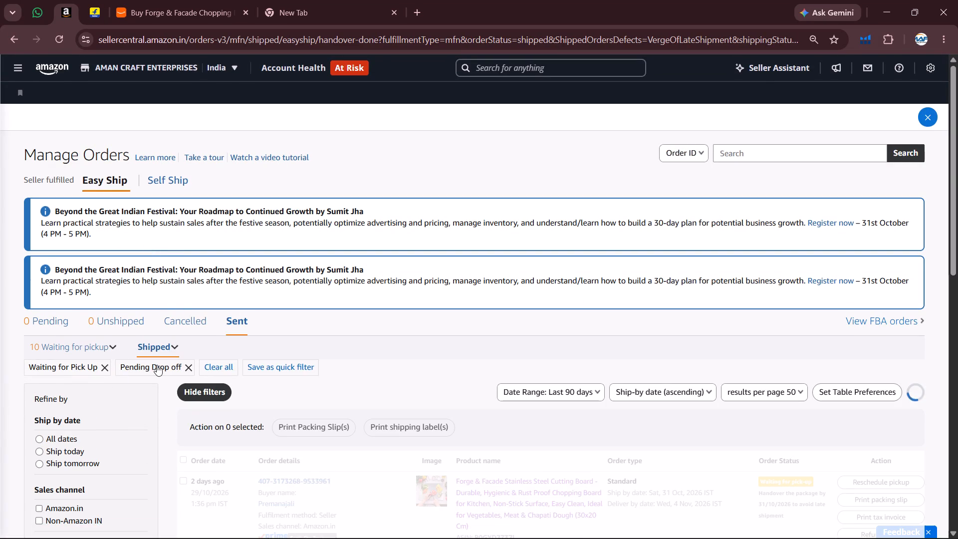
{"action": "scroll", "coordinate": [195, 323], "scroll_direction": "down", "scroll_amount": 2}
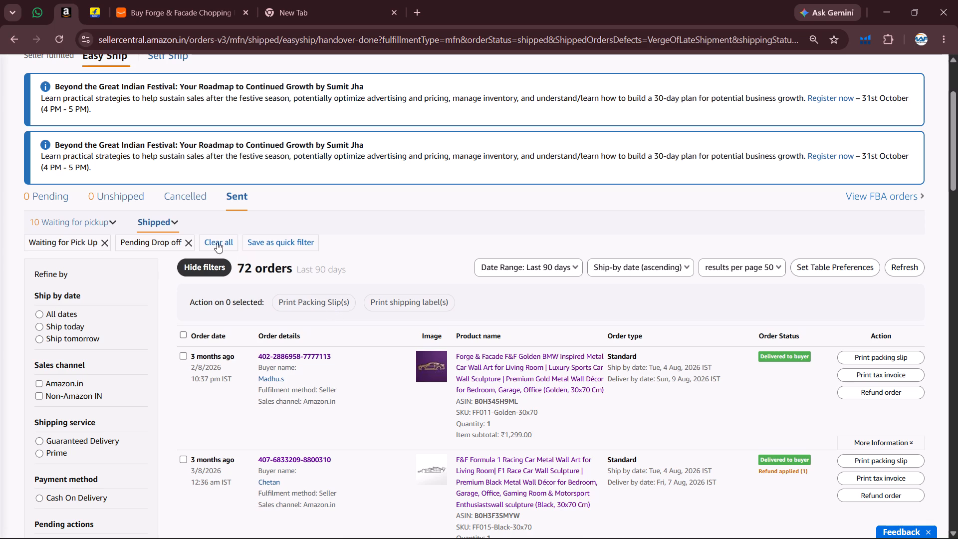
{"action": "scroll", "coordinate": [133, 190], "scroll_direction": "up", "scroll_amount": 5}
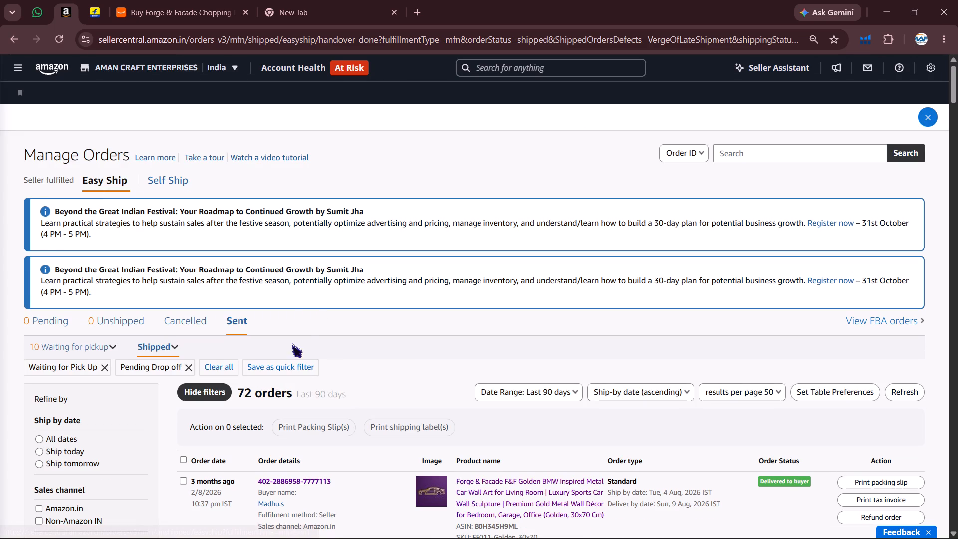
{"action": "left_click", "coordinate": [186, 371]}
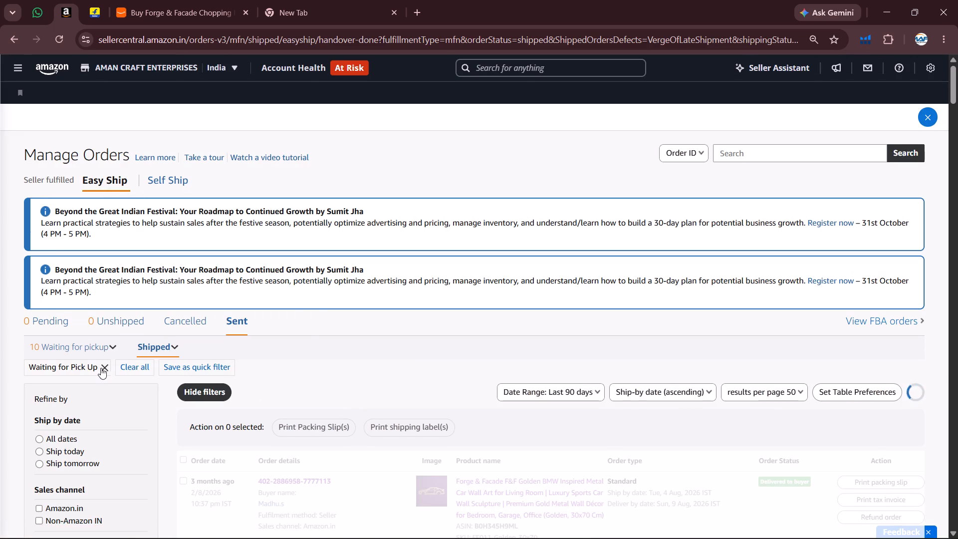
{"action": "left_click", "coordinate": [99, 368]}
{"action": "scroll", "coordinate": [186, 256], "scroll_direction": "down", "scroll_amount": 2}
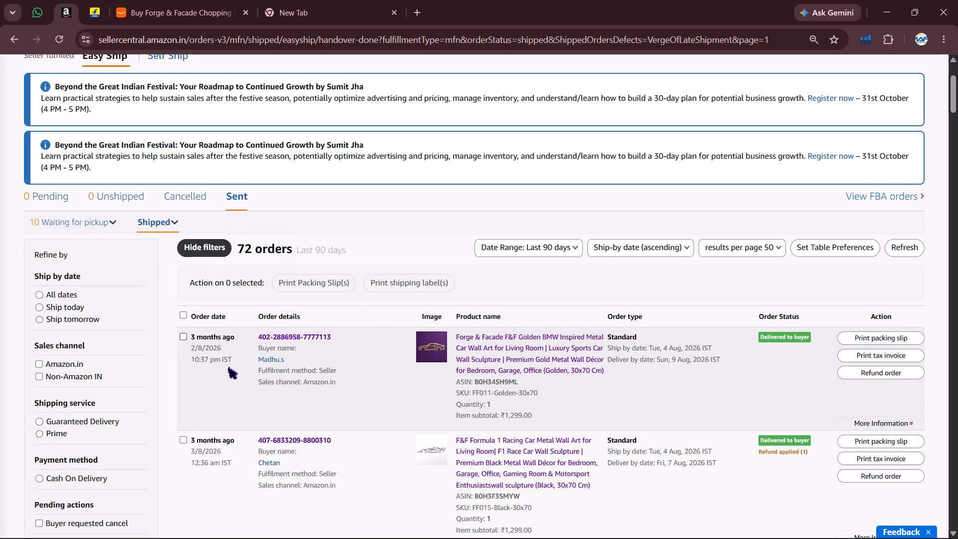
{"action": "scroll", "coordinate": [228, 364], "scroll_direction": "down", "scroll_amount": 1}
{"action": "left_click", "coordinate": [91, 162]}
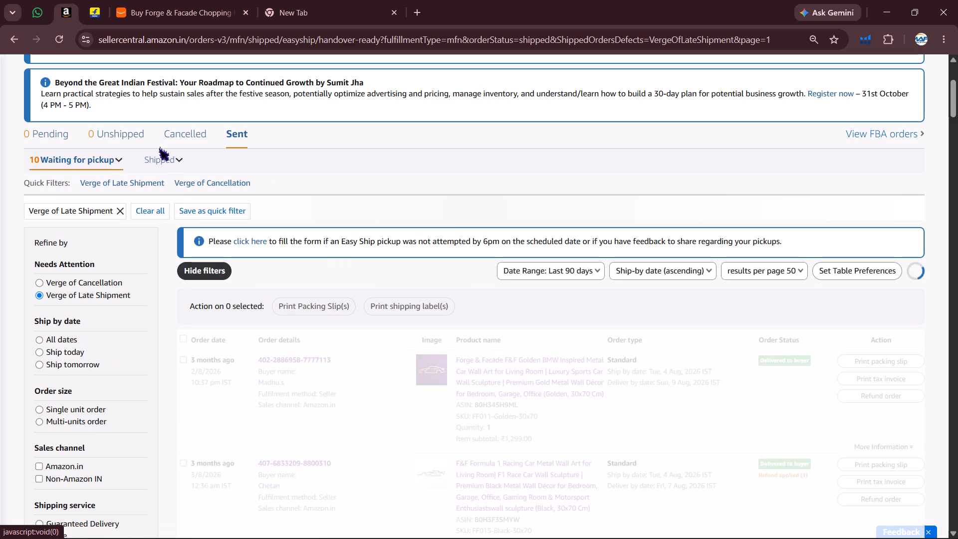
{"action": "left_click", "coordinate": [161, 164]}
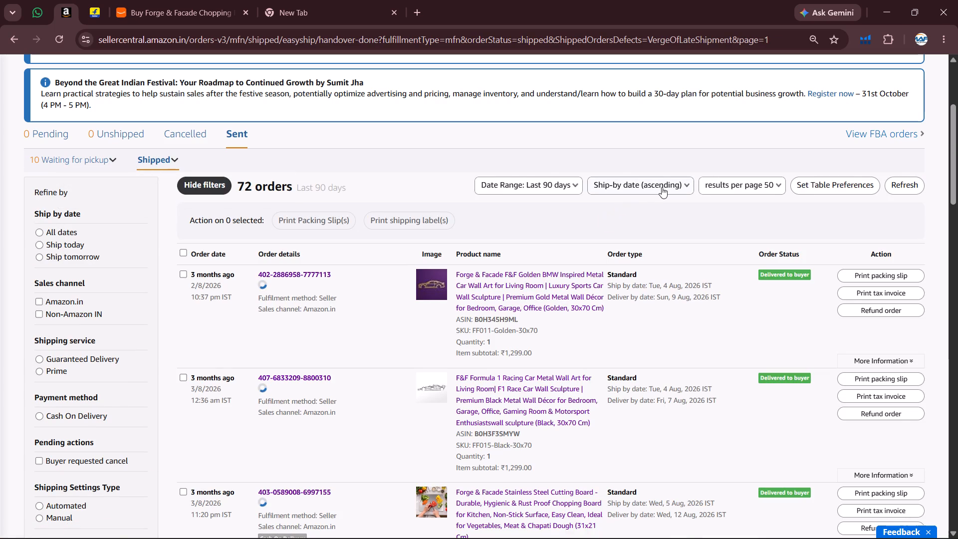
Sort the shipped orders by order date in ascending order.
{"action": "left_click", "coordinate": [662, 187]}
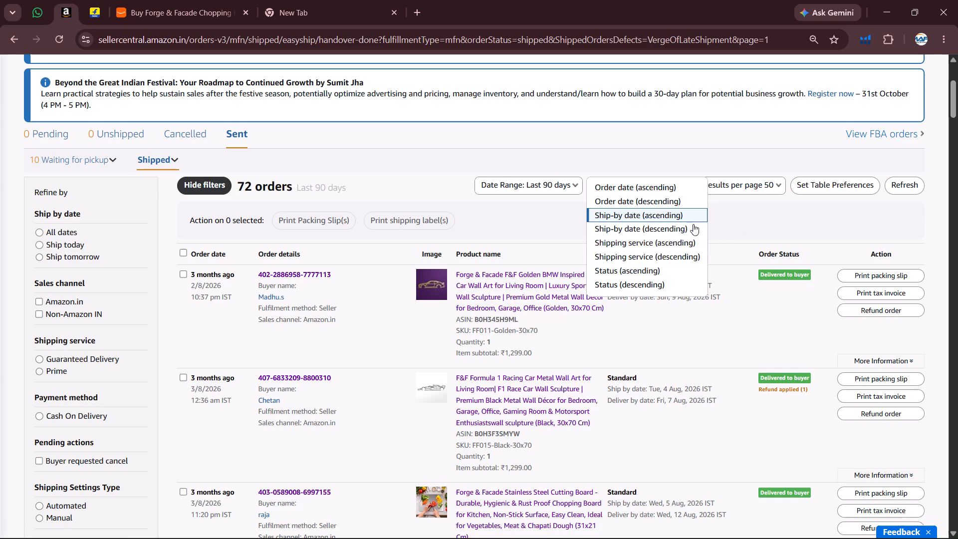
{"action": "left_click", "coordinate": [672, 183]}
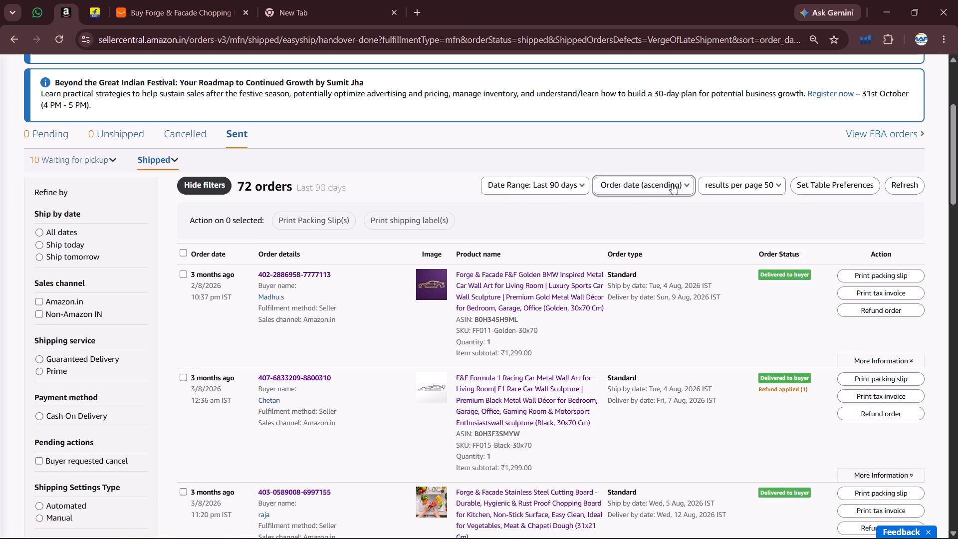
Set the shipped orders list to show 100 results per page.
{"action": "left_click", "coordinate": [704, 184]}
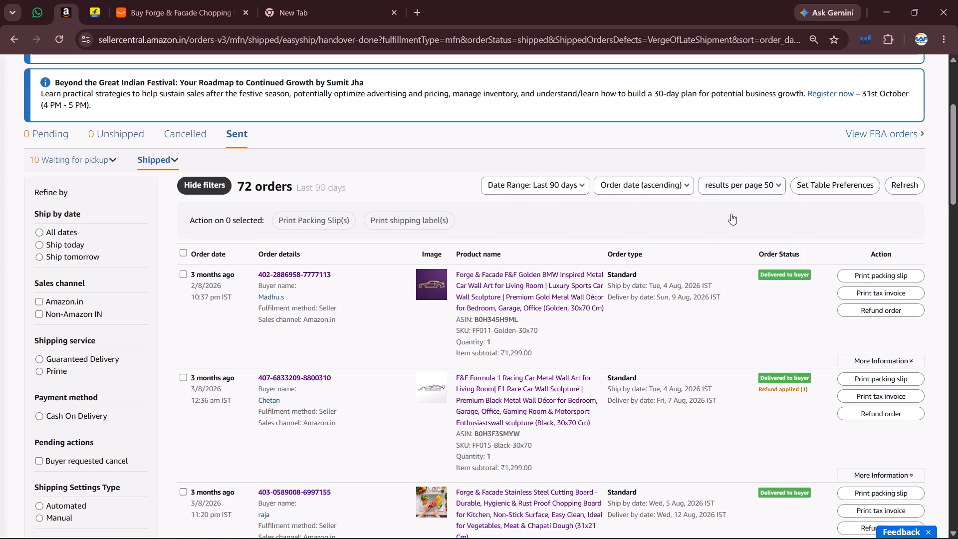
{"action": "left_click", "coordinate": [733, 233]}
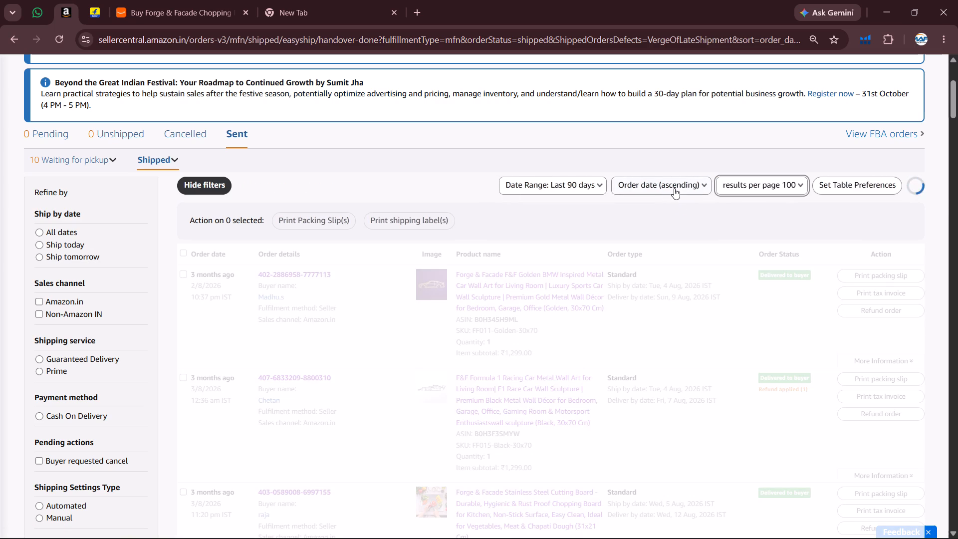
Sort the shipped orders by order date in descending order.
{"action": "left_click", "coordinate": [560, 179]}
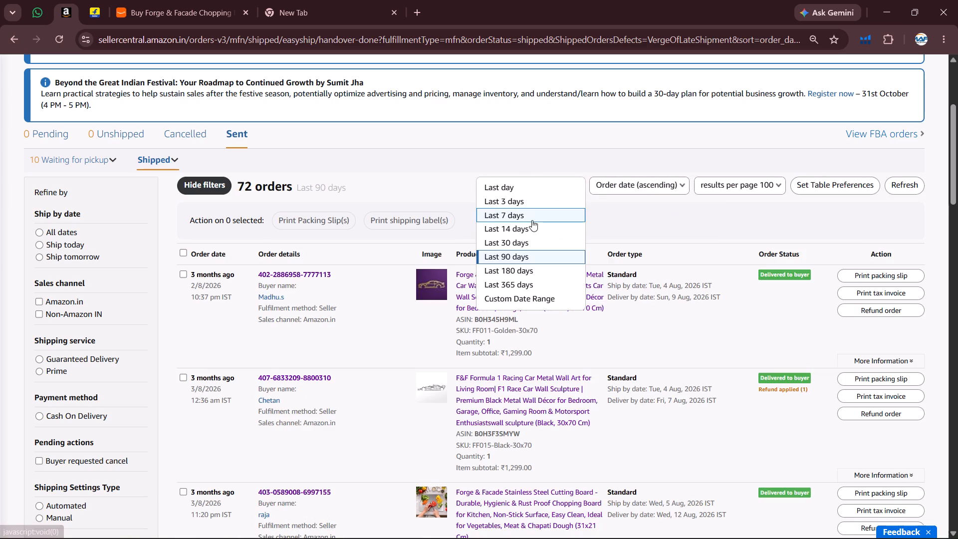
{"action": "left_click", "coordinate": [640, 182]}
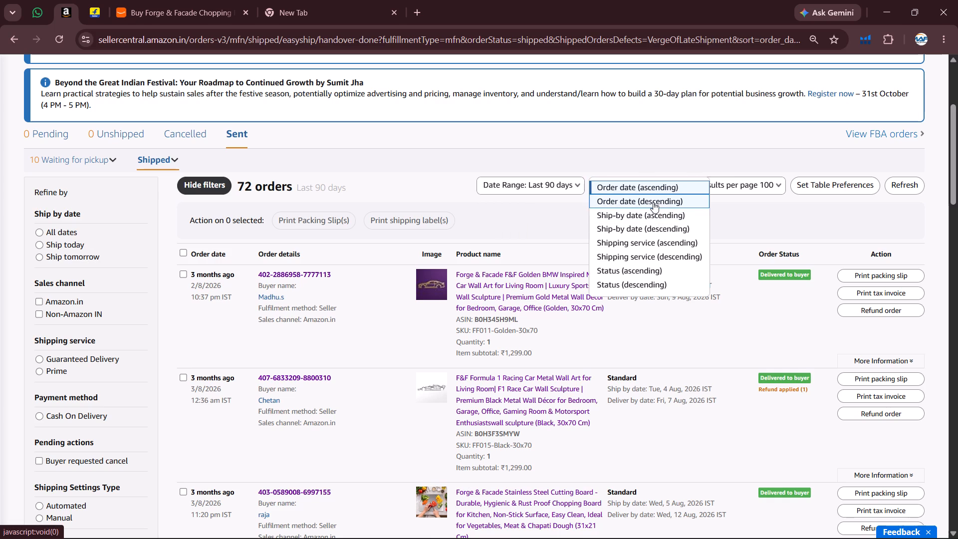
{"action": "left_click", "coordinate": [653, 202]}
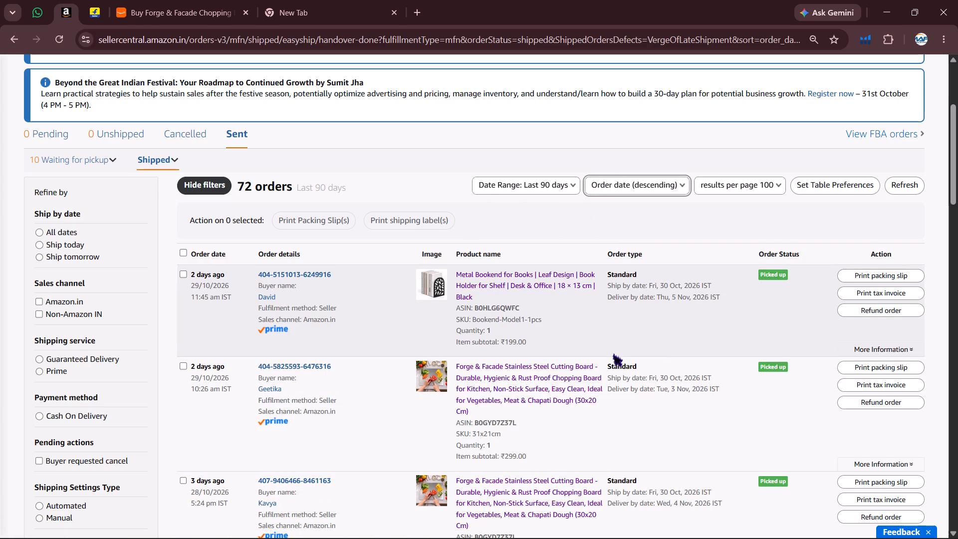
Look through the shipped orders from newest to oldest, examining their delivery, return and refund statuses.
{"action": "scroll", "coordinate": [612, 352], "scroll_direction": "down", "scroll_amount": 20}
{"action": "scroll", "coordinate": [612, 352], "scroll_direction": "down", "scroll_amount": 11}
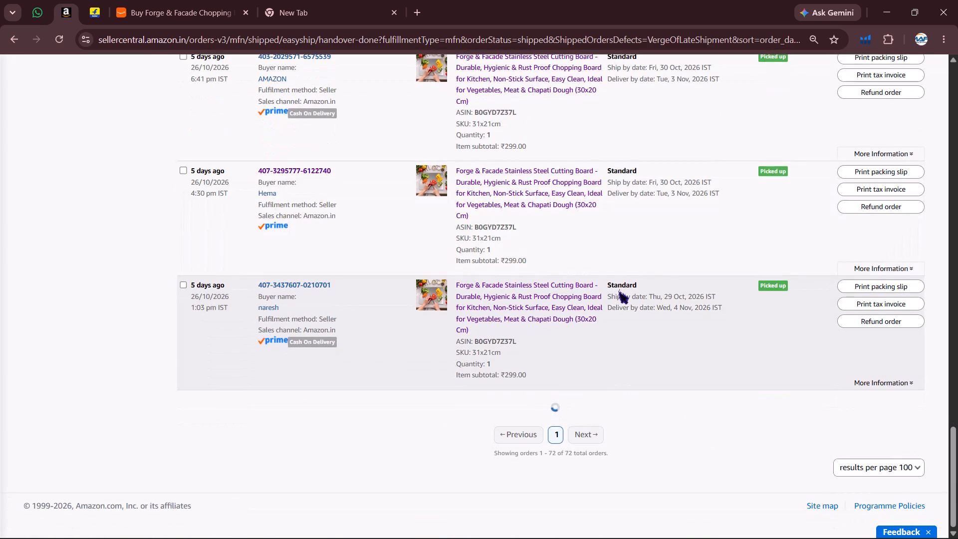
{"action": "scroll", "coordinate": [617, 295], "scroll_direction": "down", "scroll_amount": 20}
{"action": "scroll", "coordinate": [617, 295], "scroll_direction": "down", "scroll_amount": 13}
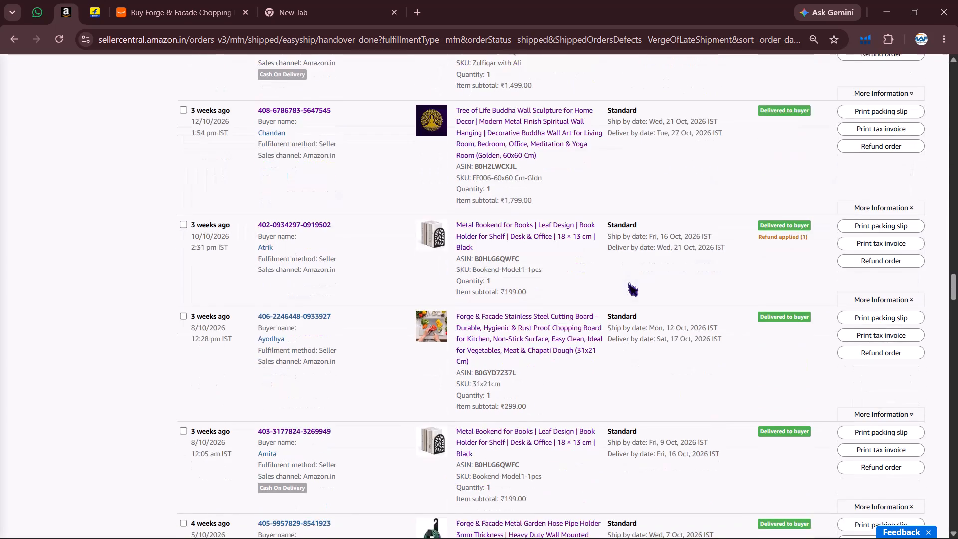
{"action": "scroll", "coordinate": [628, 281], "scroll_direction": "down", "scroll_amount": 9}
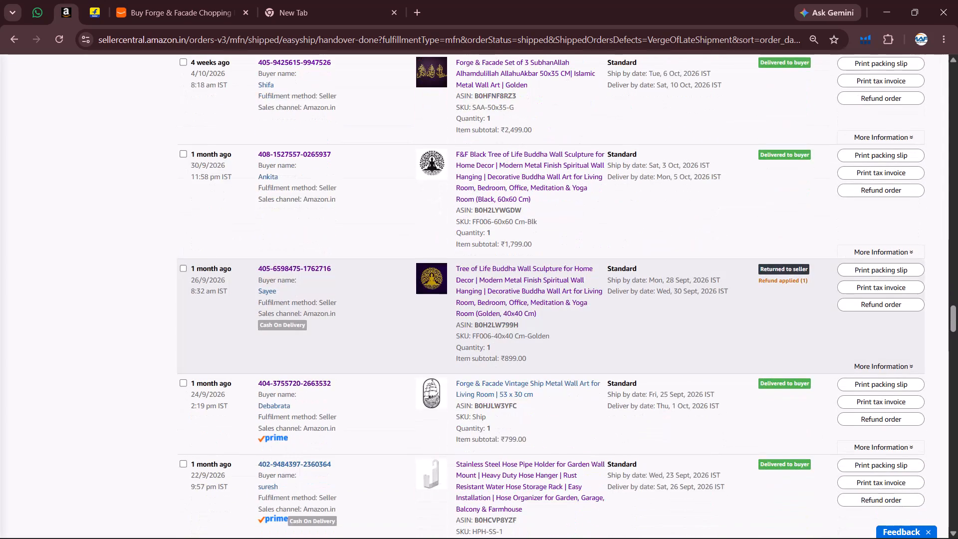
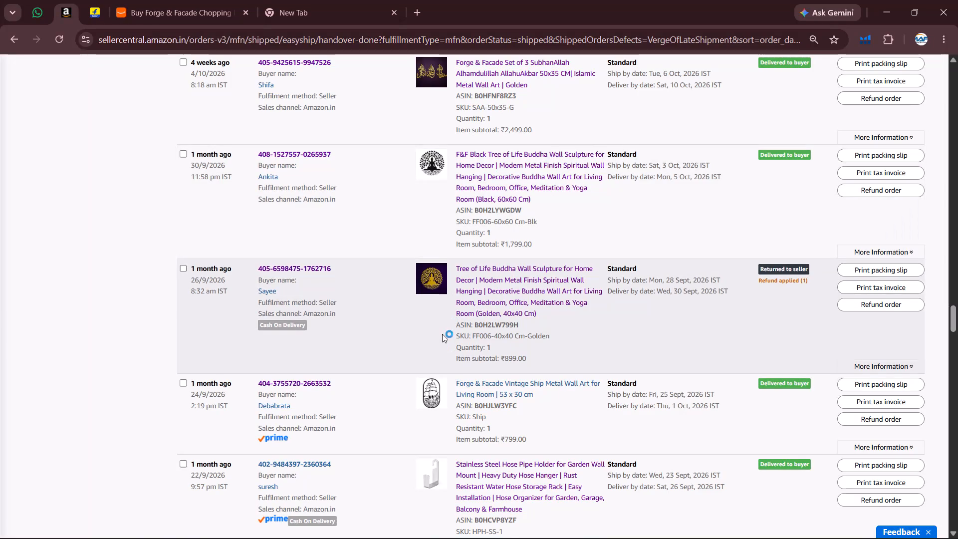
Look through the late September and early October shipped orders to locate the first order of October.
{"action": "left_click", "coordinate": [93, 287]}
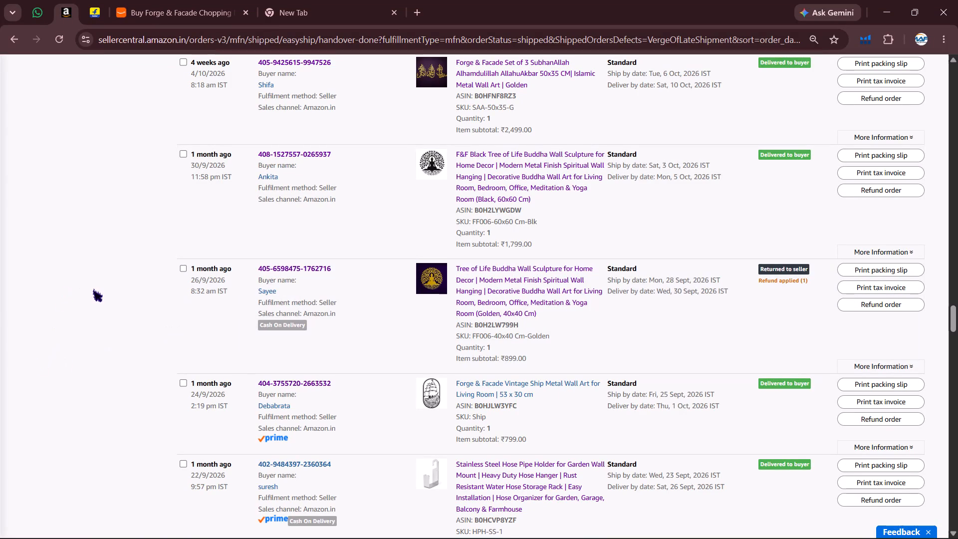
{"action": "scroll", "coordinate": [97, 288], "scroll_direction": "up", "scroll_amount": 3}
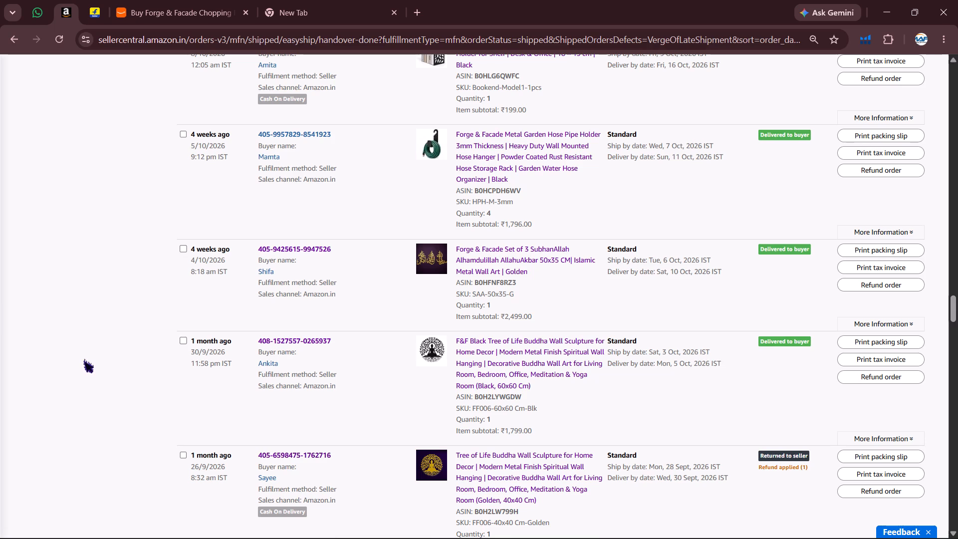
{"action": "scroll", "coordinate": [317, 360], "scroll_direction": "down", "scroll_amount": 7}
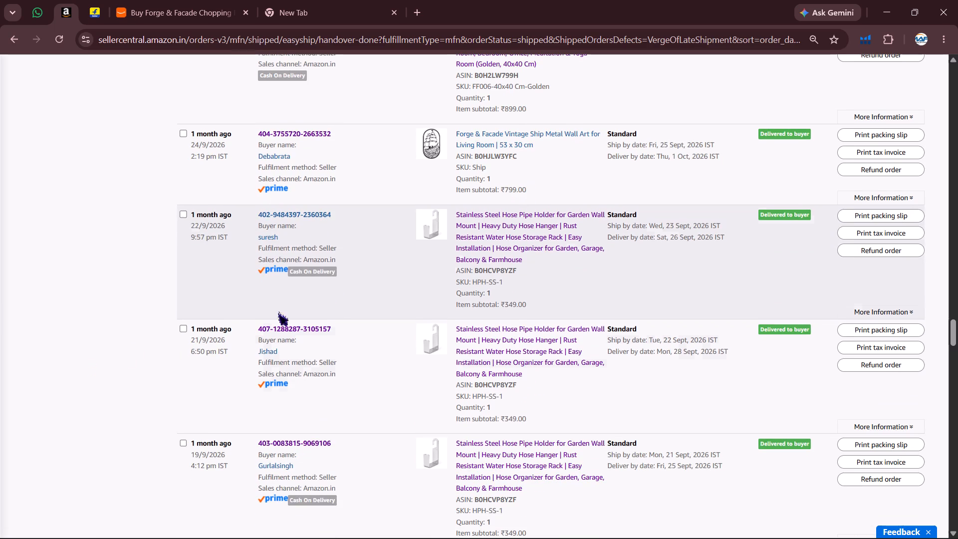
{"action": "left_click", "coordinate": [78, 323]}
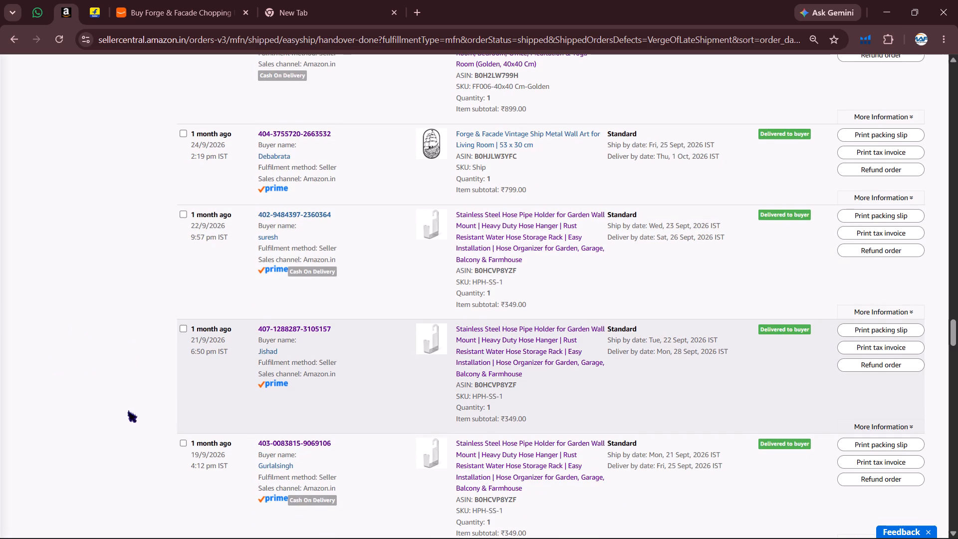
{"action": "scroll", "coordinate": [104, 396], "scroll_direction": "up", "scroll_amount": 4}
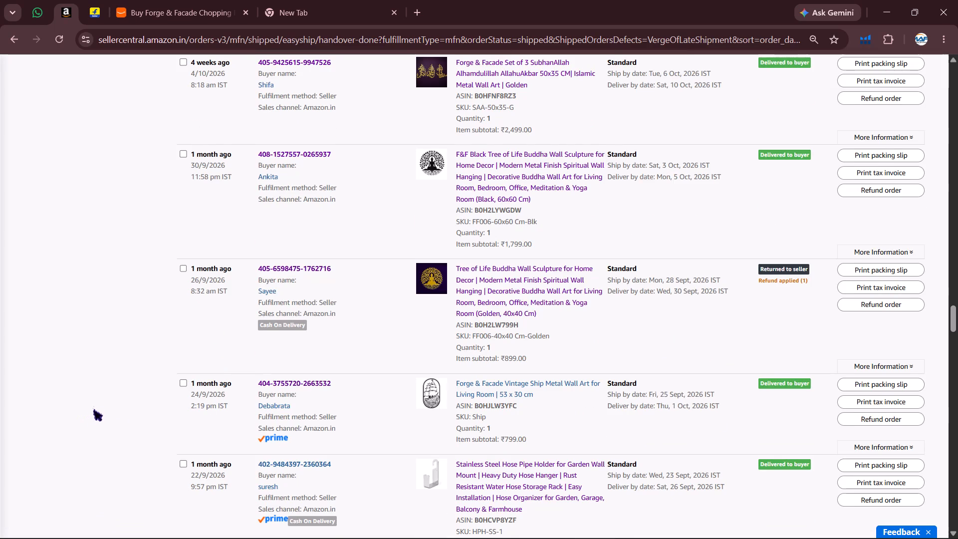
{"action": "scroll", "coordinate": [94, 404], "scroll_direction": "up", "scroll_amount": 2}
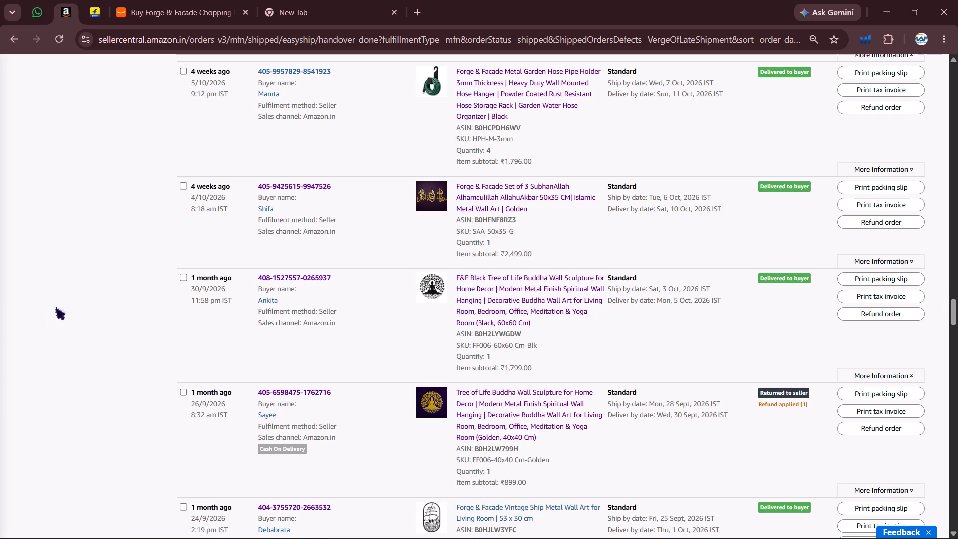
{"action": "scroll", "coordinate": [51, 347], "scroll_direction": "up", "scroll_amount": 2}
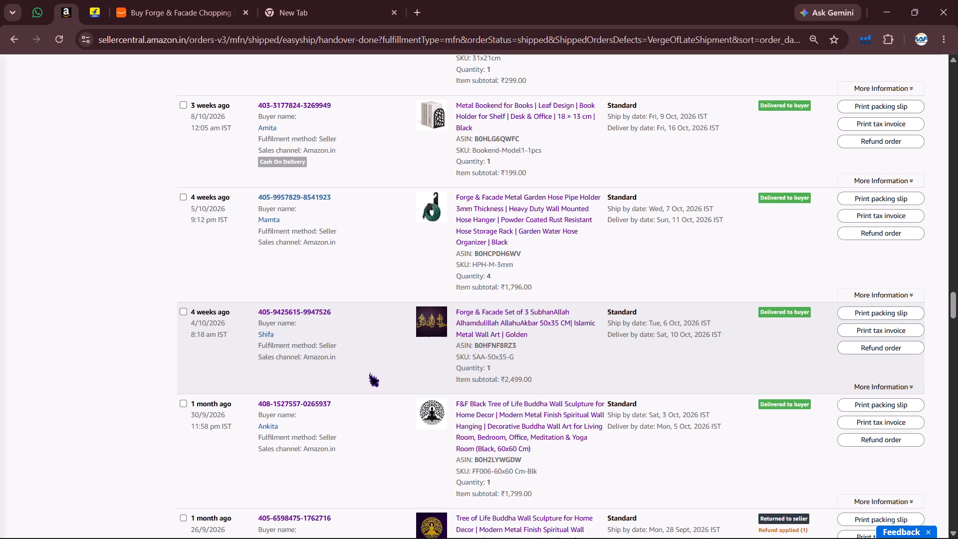
{"action": "scroll", "coordinate": [406, 386], "scroll_direction": "up", "scroll_amount": 1}
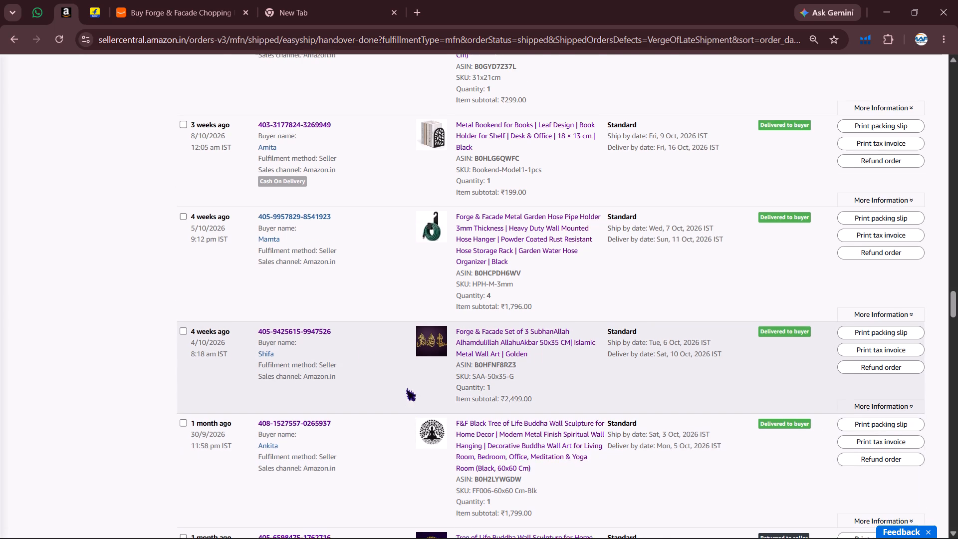
Download the tax invoice for the 4 October SubhanAllah wall art order as PDF 4-10-26 in Downloads.
{"action": "scroll", "coordinate": [562, 398], "scroll_direction": "down", "scroll_amount": 1}
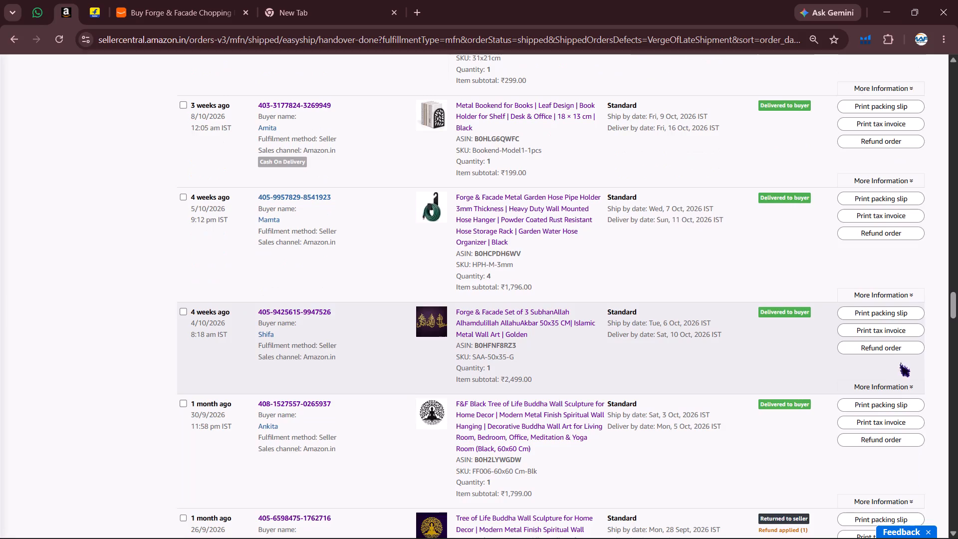
{"action": "left_click", "coordinate": [878, 331]}
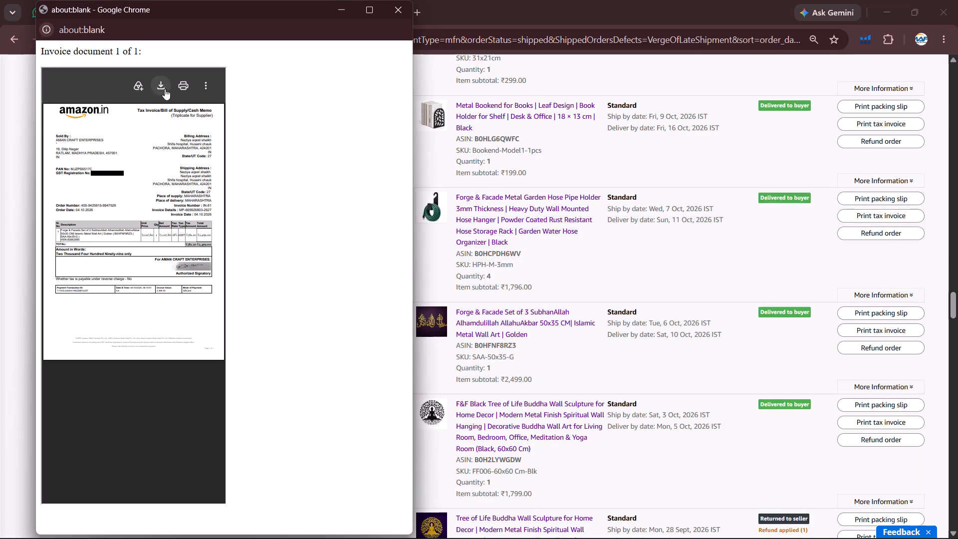
{"action": "left_click", "coordinate": [163, 88]}
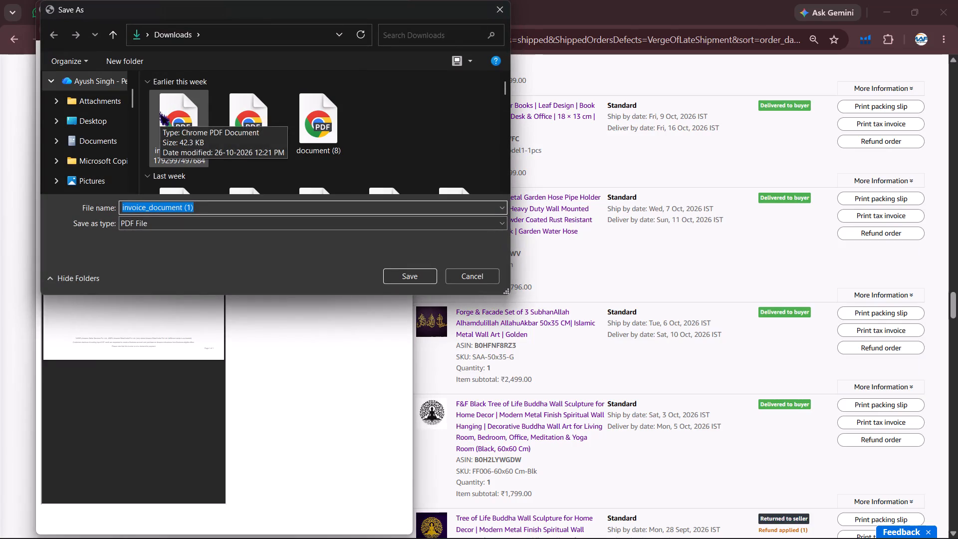
{"action": "type", "text": "4-10-"}
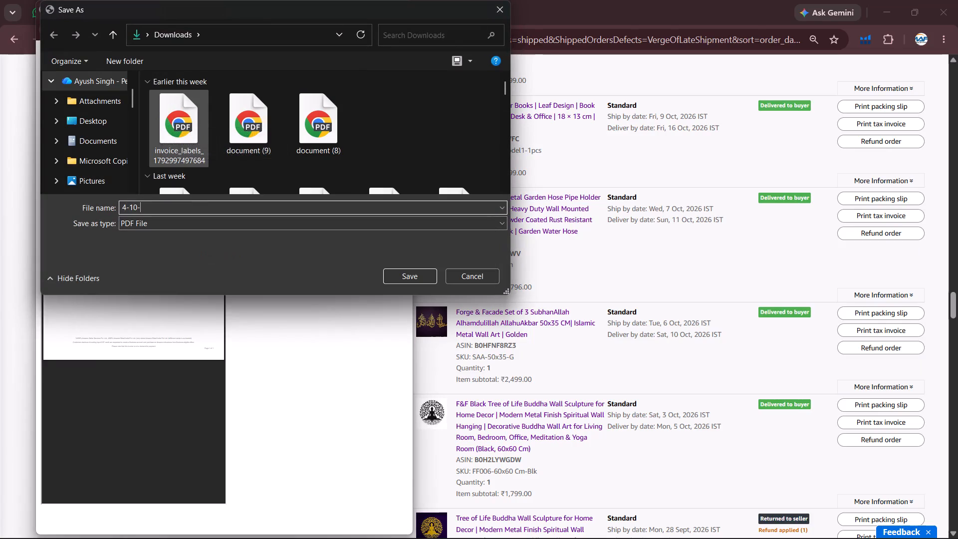
{"action": "type", "text": "26"}
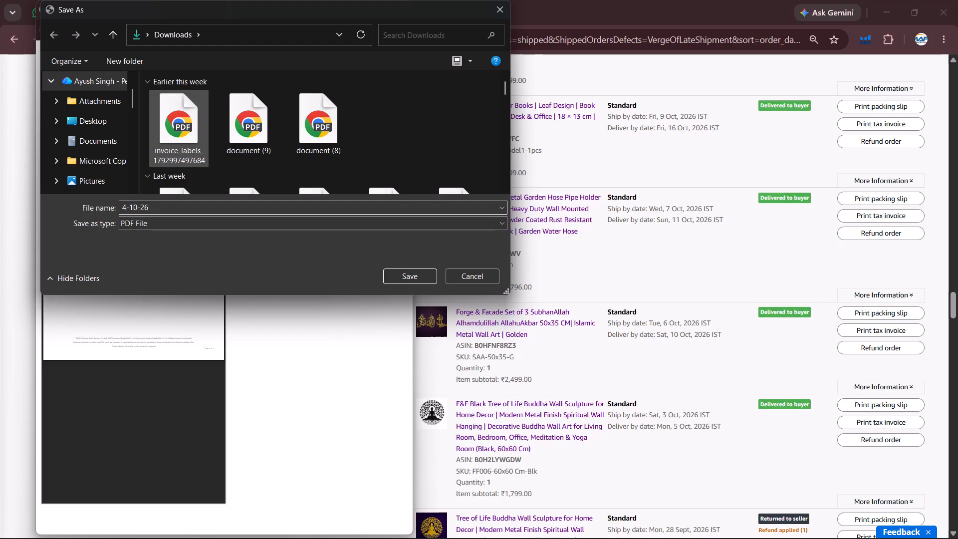
{"action": "key", "text": "Return"}
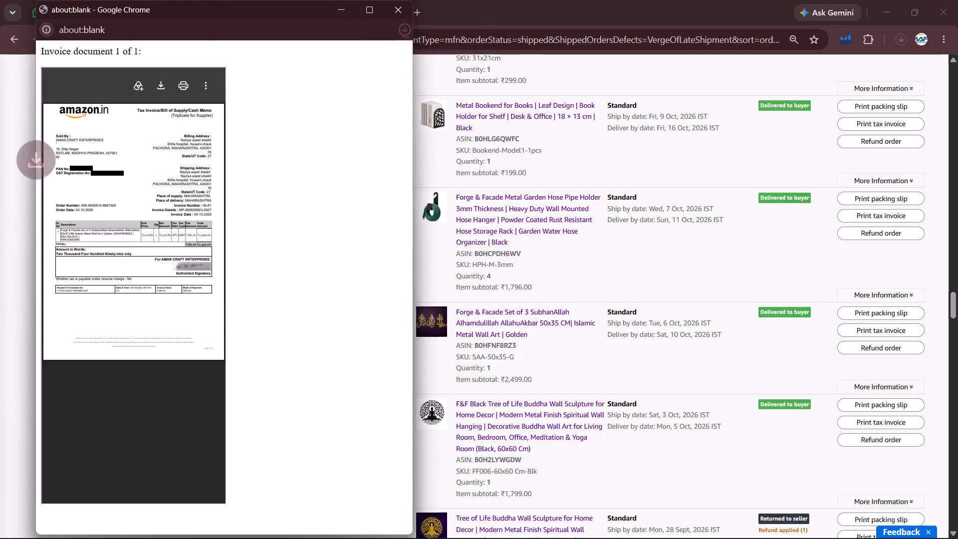
{"action": "left_click", "coordinate": [403, 9]}
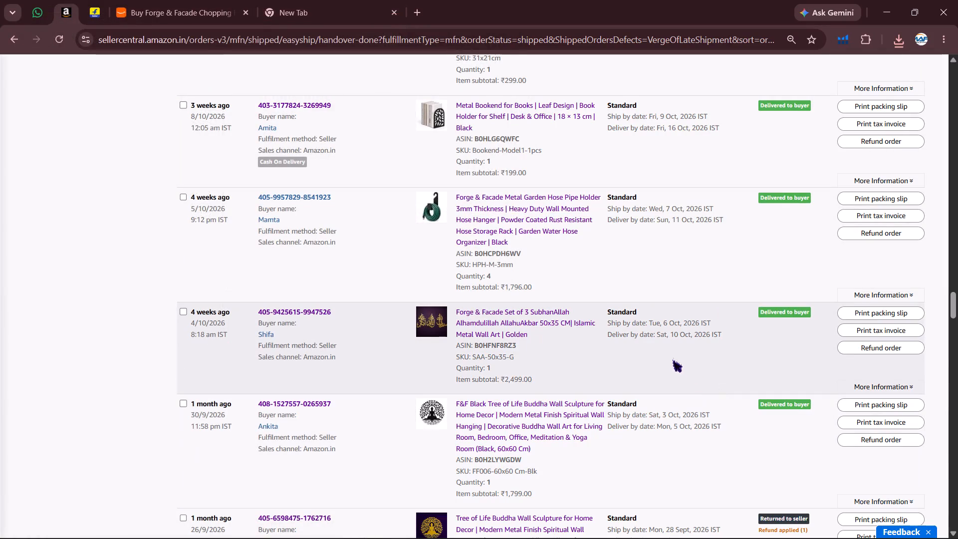
Download the tax invoice for the 5 October garden hose pipe holder order as PDF 5-10-26.
{"action": "scroll", "coordinate": [673, 357], "scroll_direction": "up", "scroll_amount": 2}
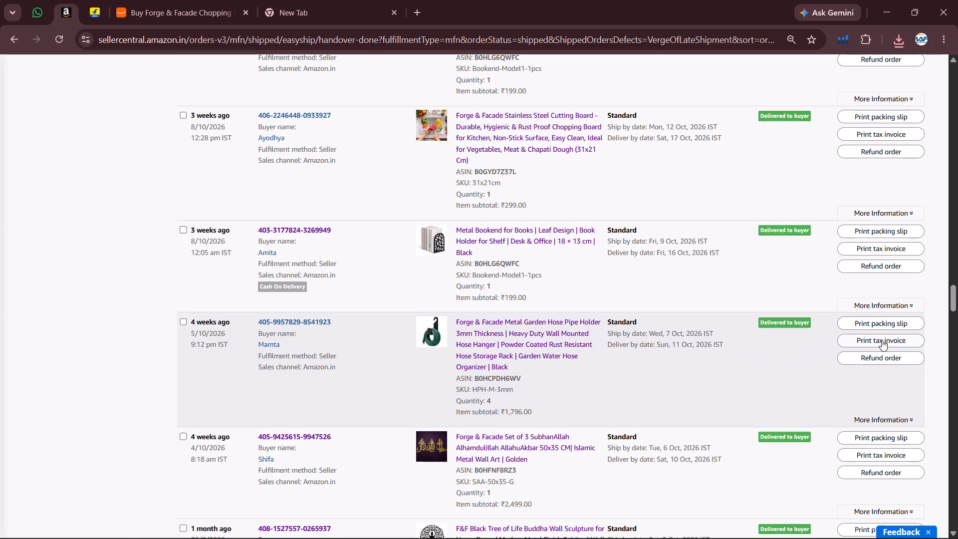
{"action": "left_click", "coordinate": [882, 340]}
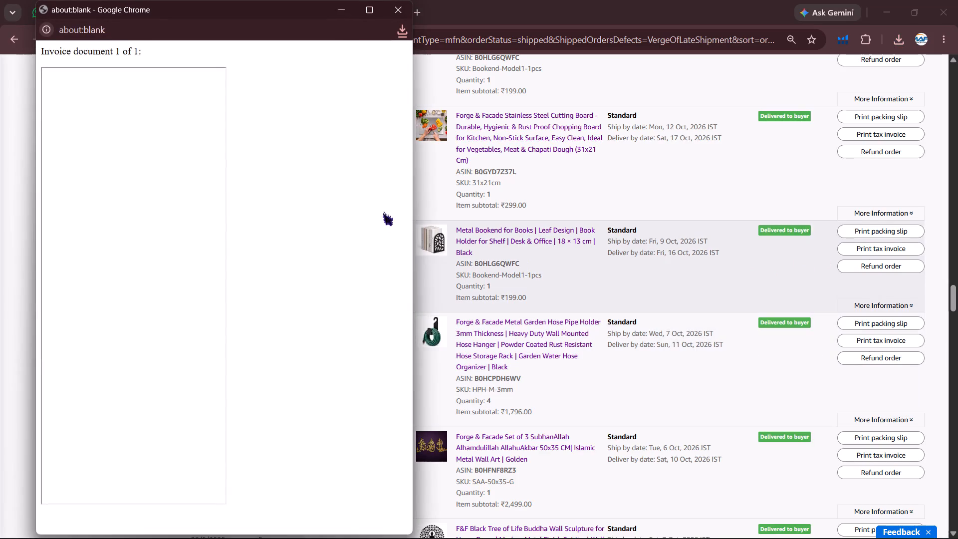
{"action": "left_click", "coordinate": [157, 90]}
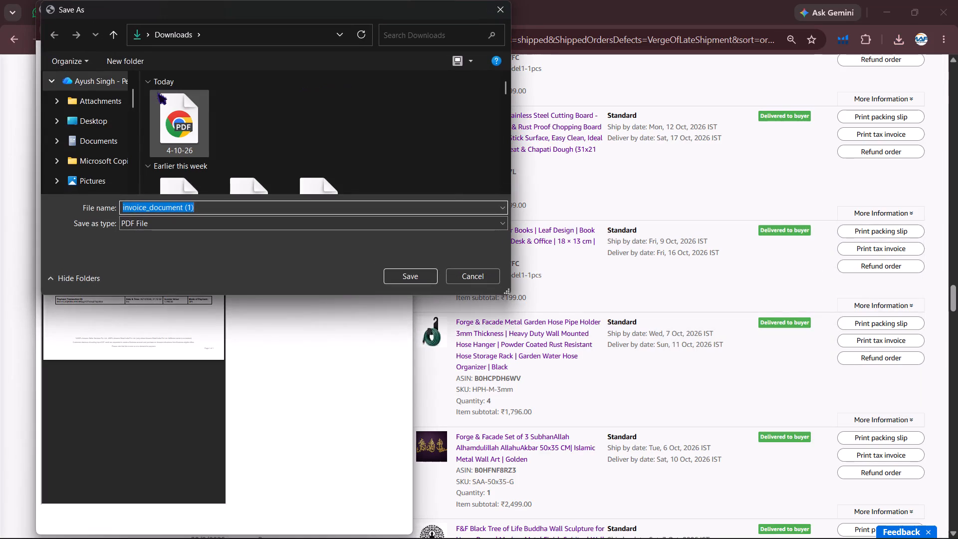
{"action": "type", "text": "5-10-"}
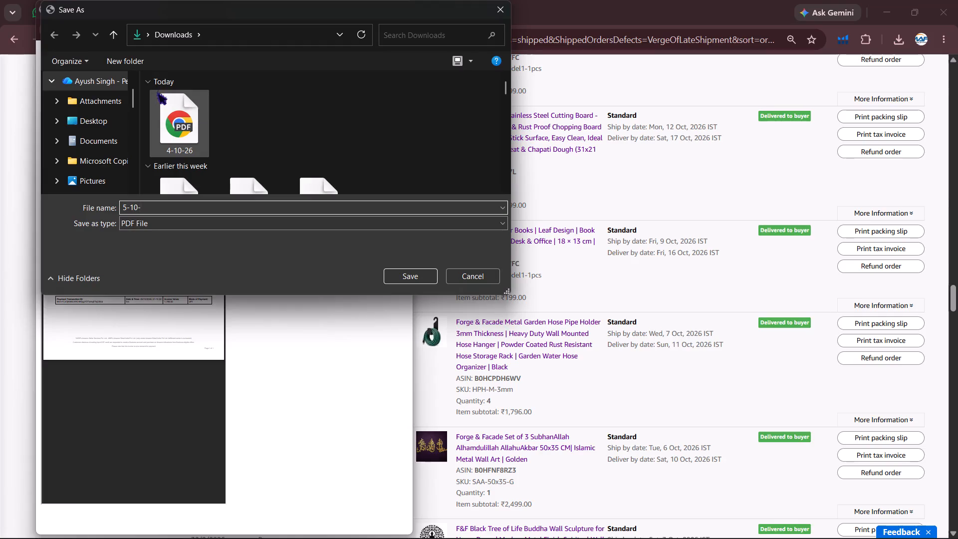
{"action": "type", "text": "26"}
{"action": "key", "text": "Return"}
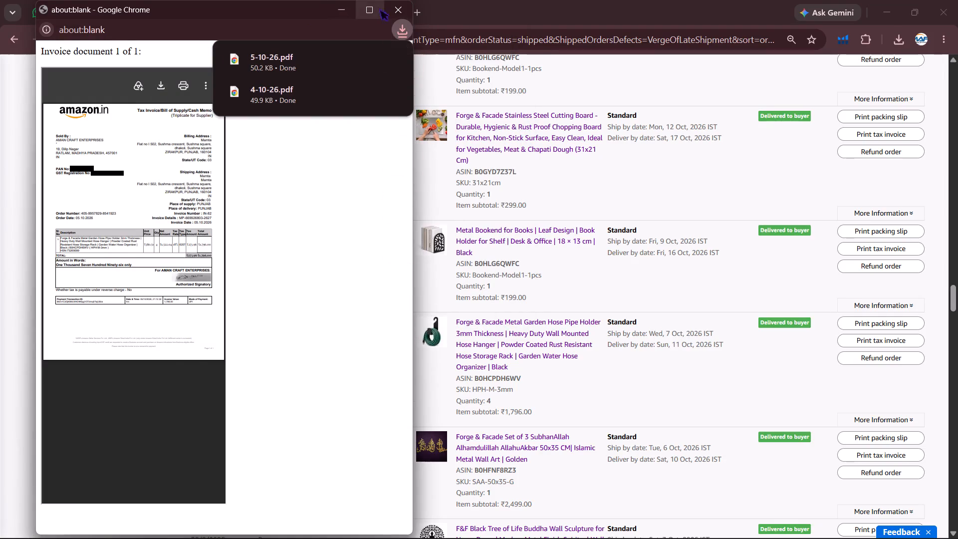
{"action": "left_click", "coordinate": [390, 6]}
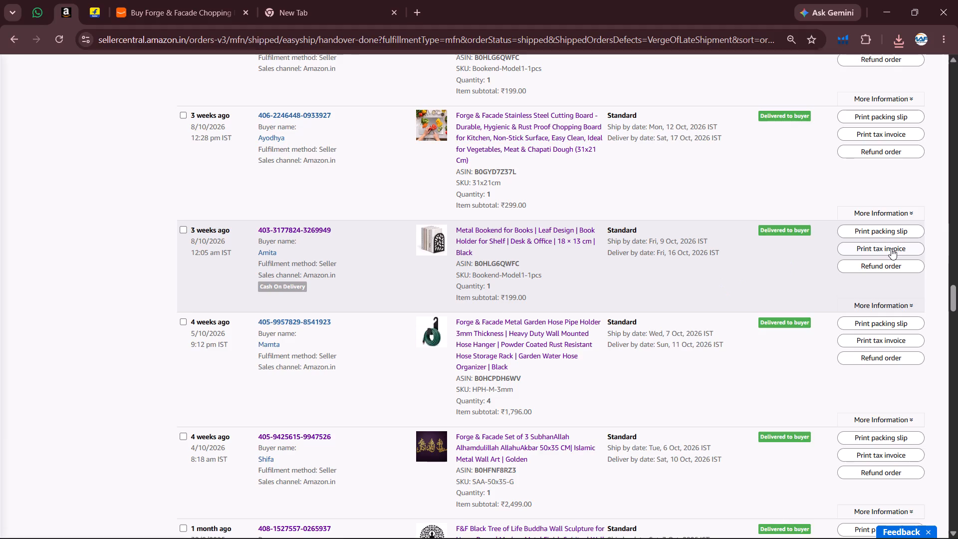
Download the tax invoice for the 8 October metal bookend order as PDF 8-10-26.
{"action": "left_click", "coordinate": [891, 249]}
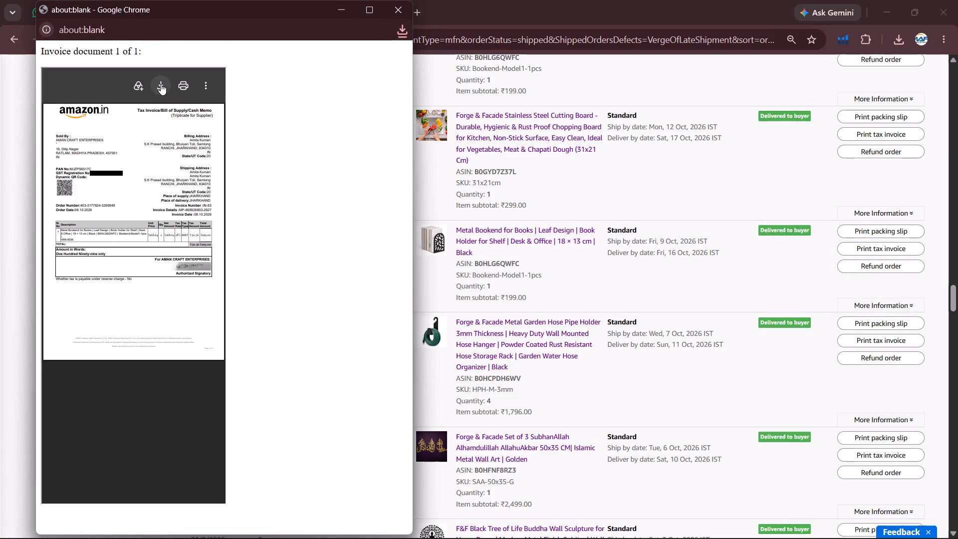
{"action": "left_click", "coordinate": [161, 84]}
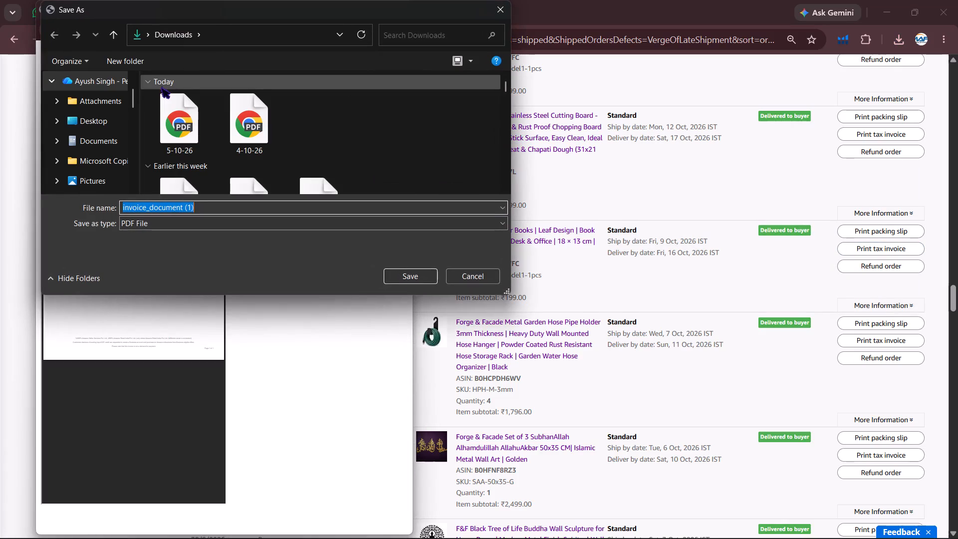
{"action": "type", "text": "8-10-26"}
{"action": "key", "text": "Return"}
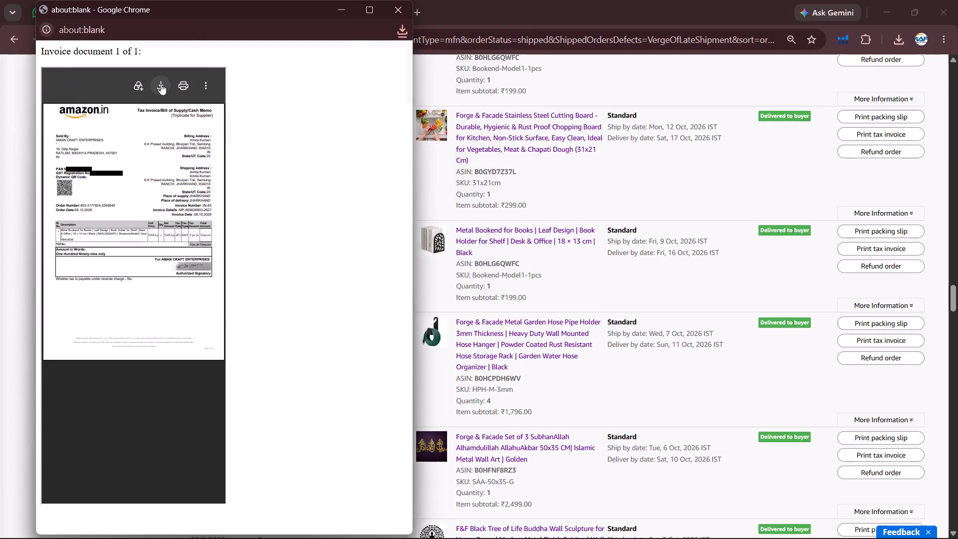
{"action": "left_click", "coordinate": [388, 13]}
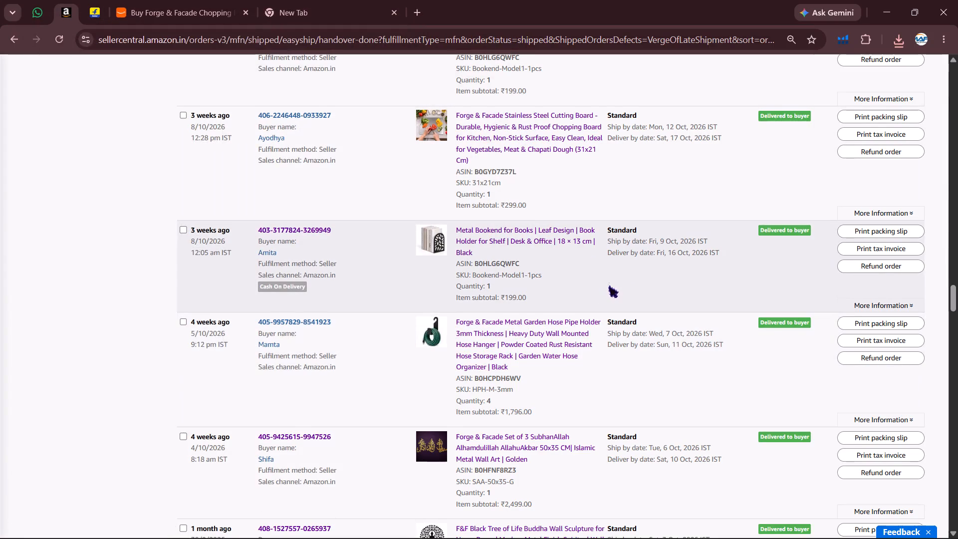
Download the tax invoice for the 8 October stainless steel cutting board order as PDF 8-10-26(2).
{"action": "scroll", "coordinate": [611, 283], "scroll_direction": "up", "scroll_amount": 1}
{"action": "scroll", "coordinate": [610, 337], "scroll_direction": "up", "scroll_amount": 2}
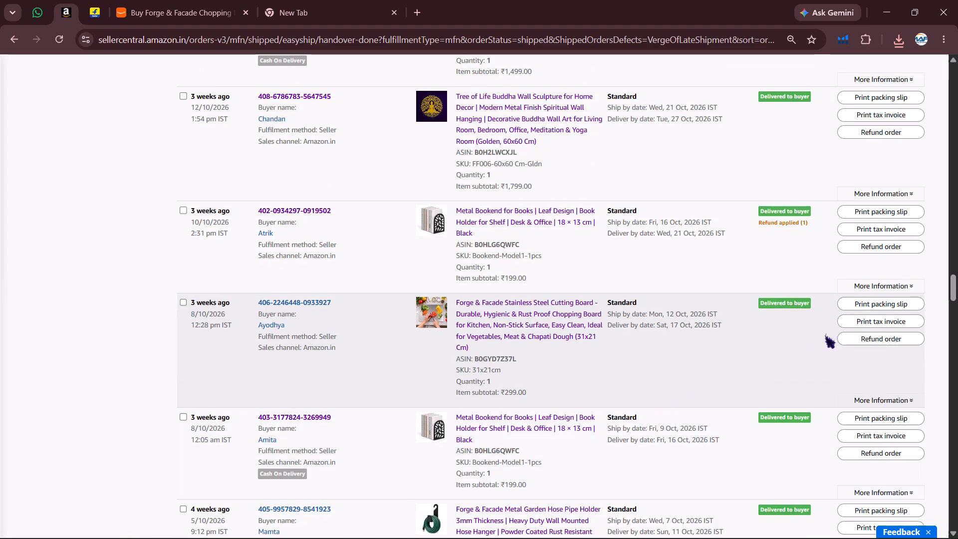
{"action": "left_click", "coordinate": [866, 318]}
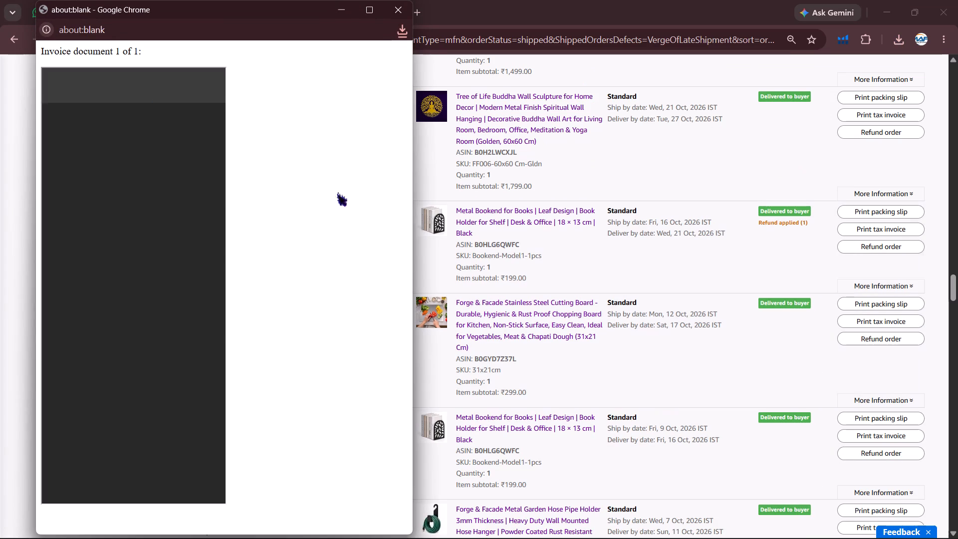
{"action": "left_click", "coordinate": [161, 84]}
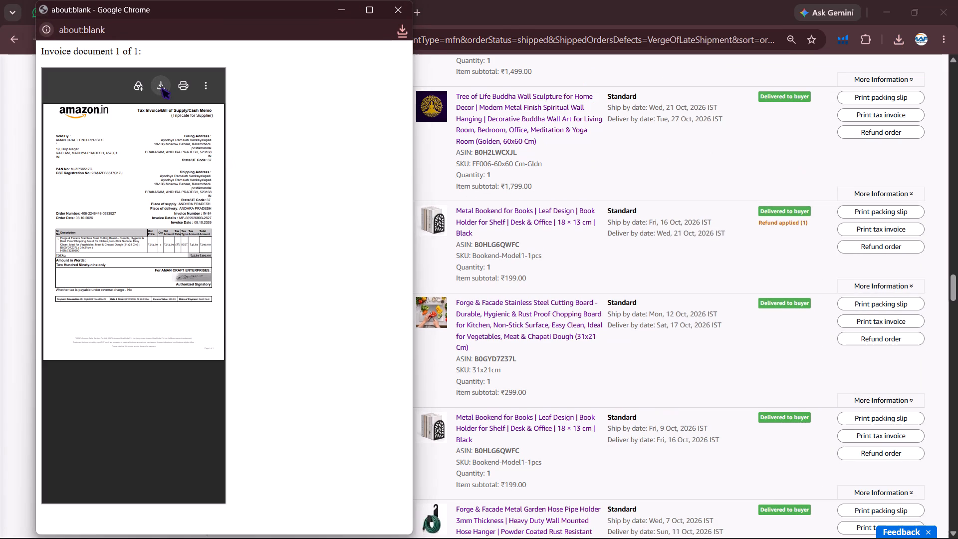
{"action": "type", "text": "8-10-26"}
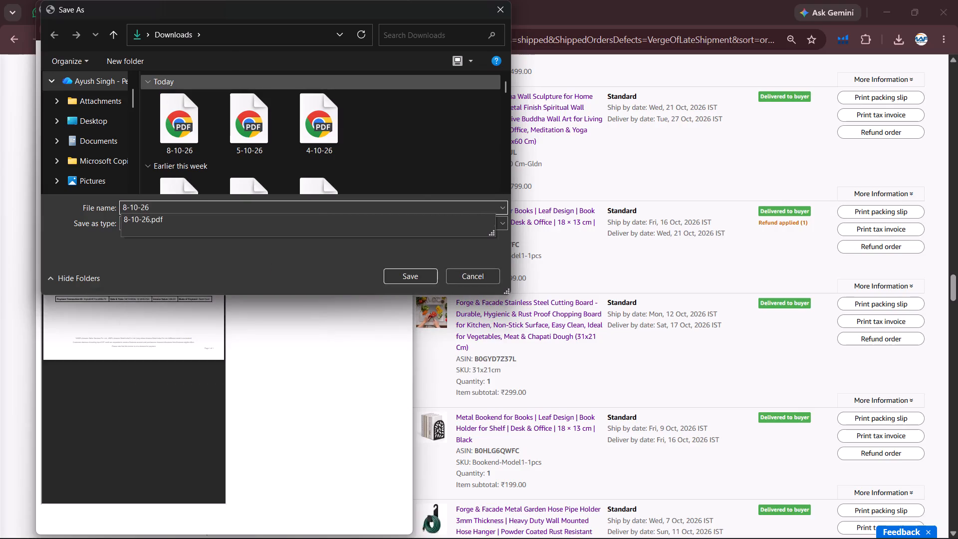
{"action": "key", "text": "shift+parenleft"}
{"action": "type", "text": "20"}
{"action": "key", "text": "BackSpace"}
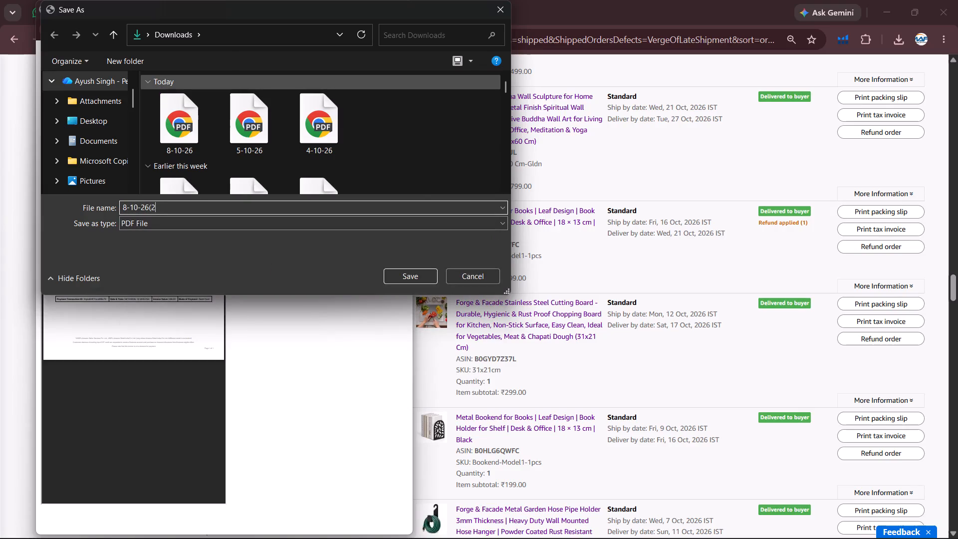
{"action": "key", "text": "shift+parenright"}
{"action": "key", "text": "Return"}
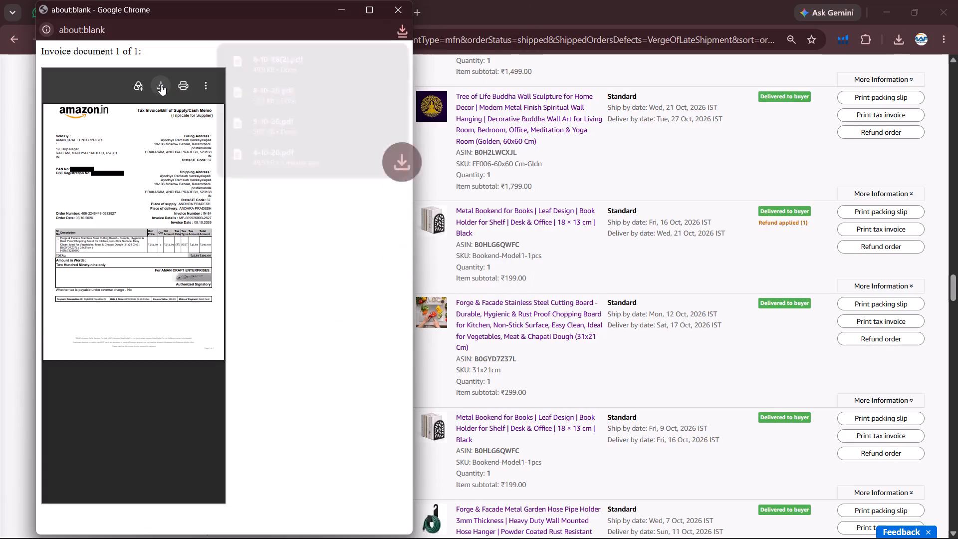
{"action": "left_click", "coordinate": [396, 14]}
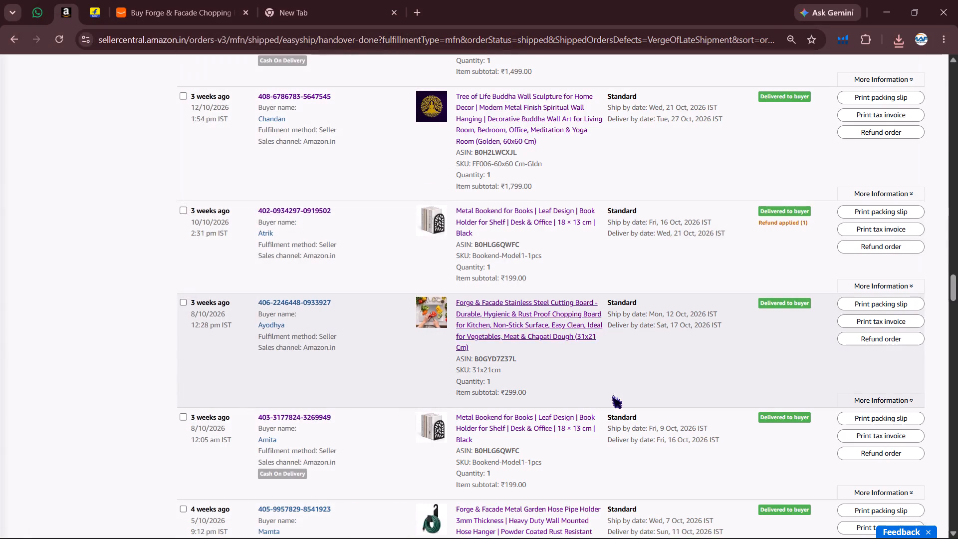
Download the tax invoice for the 10 October metal bookend order as PDF 10-10-26 in Downloads.
{"action": "scroll", "coordinate": [707, 334], "scroll_direction": "up", "scroll_amount": 1}
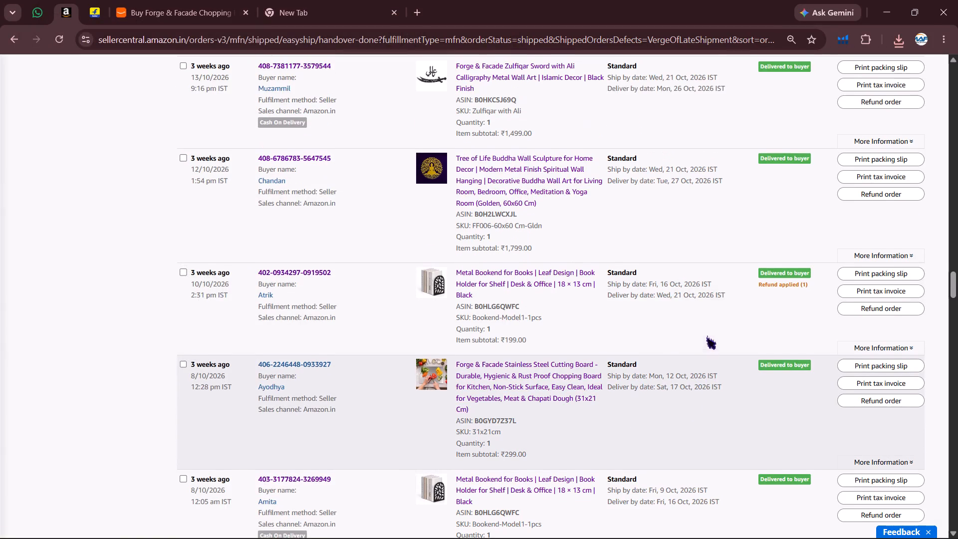
{"action": "left_click", "coordinate": [871, 290]}
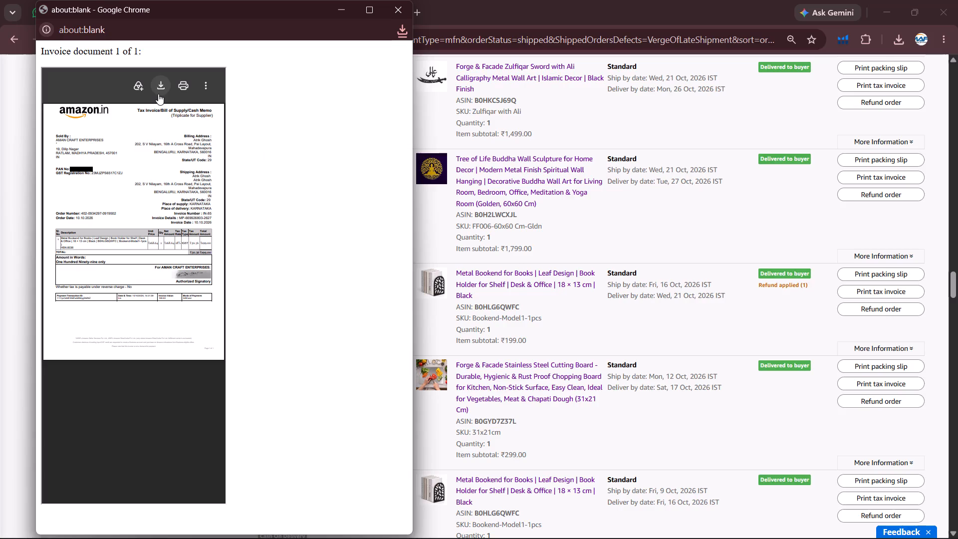
{"action": "left_click", "coordinate": [158, 94]}
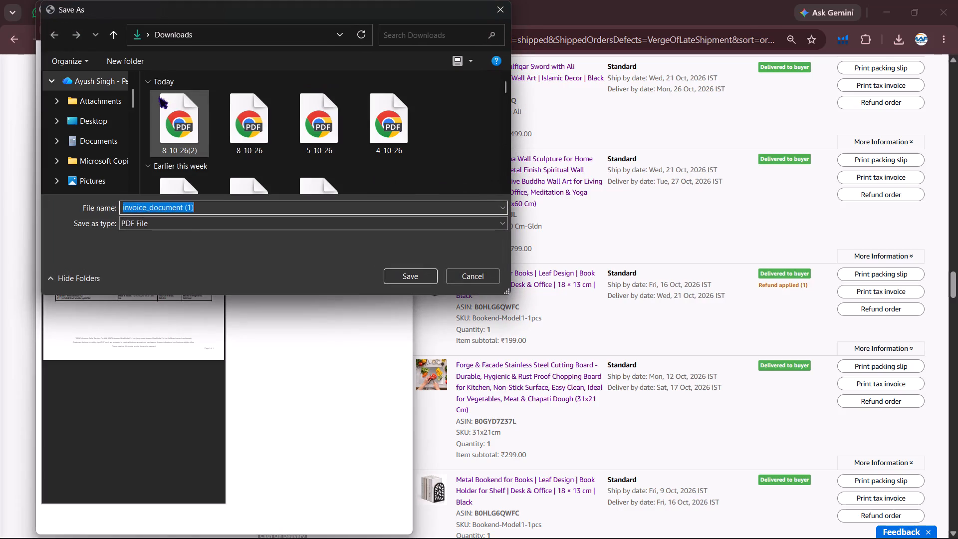
{"action": "type", "text": "10-10-26"}
{"action": "key", "text": "Return"}
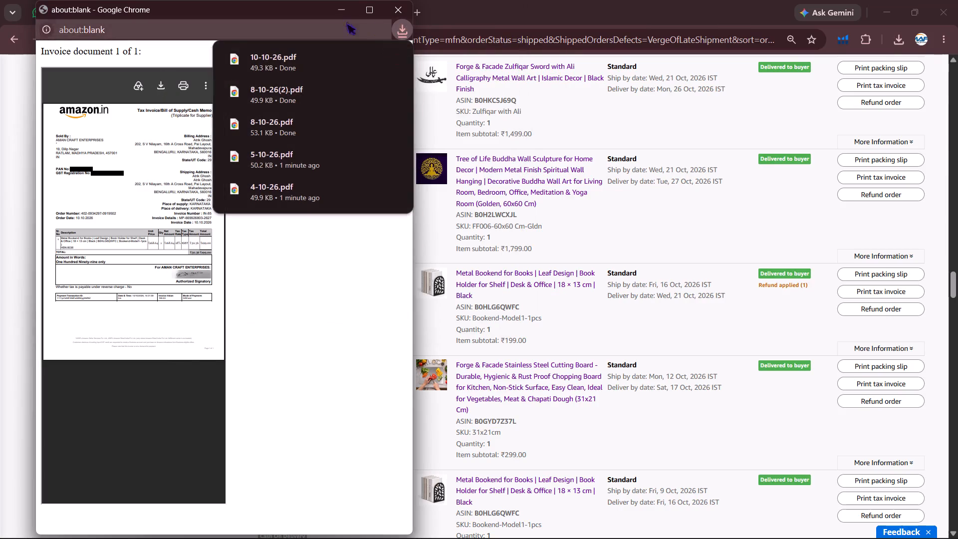
{"action": "left_click", "coordinate": [400, 7]}
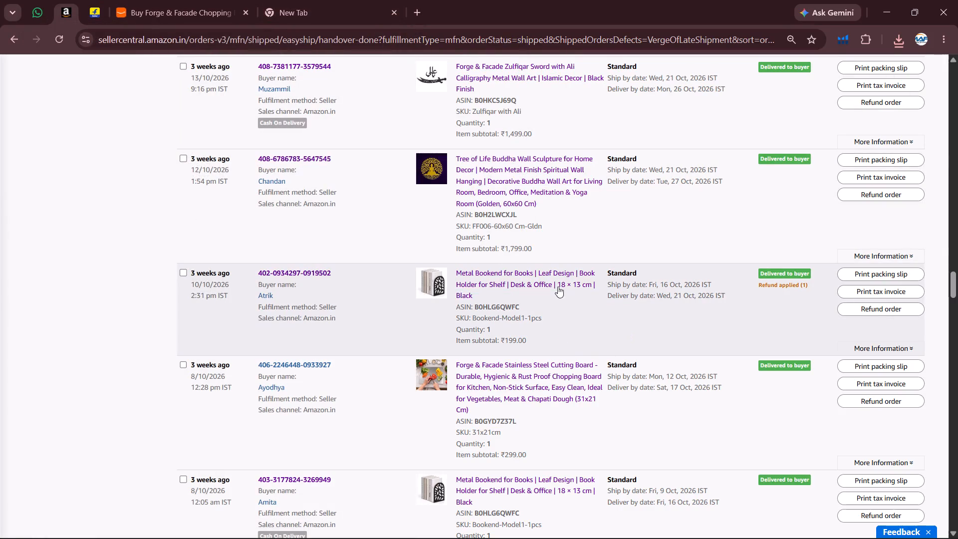
Download the tax invoice for the 12 October Tree of Life Buddha wall sculpture order as PDF 12-10-26.
{"action": "scroll", "coordinate": [558, 285], "scroll_direction": "up", "scroll_amount": 1}
{"action": "scroll", "coordinate": [607, 372], "scroll_direction": "up", "scroll_amount": 1}
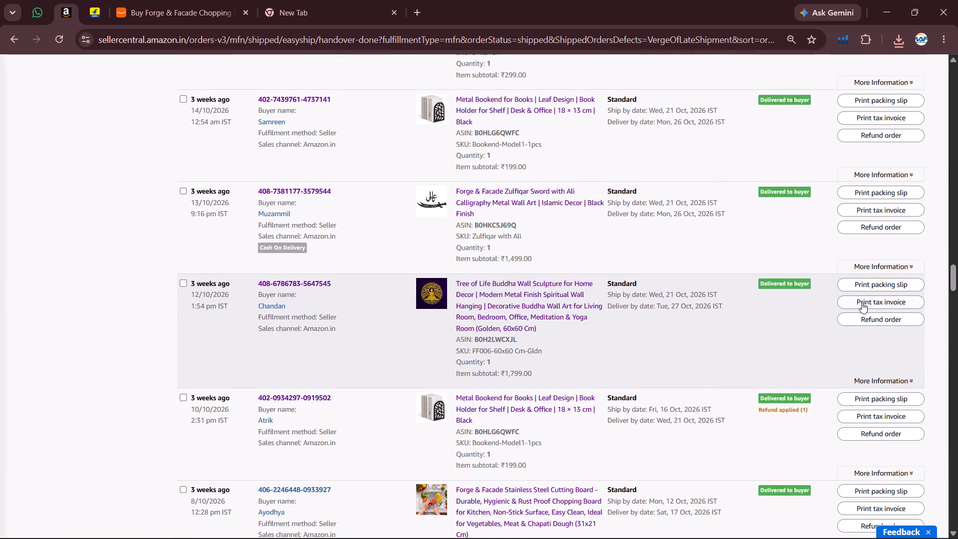
{"action": "left_click", "coordinate": [862, 302]}
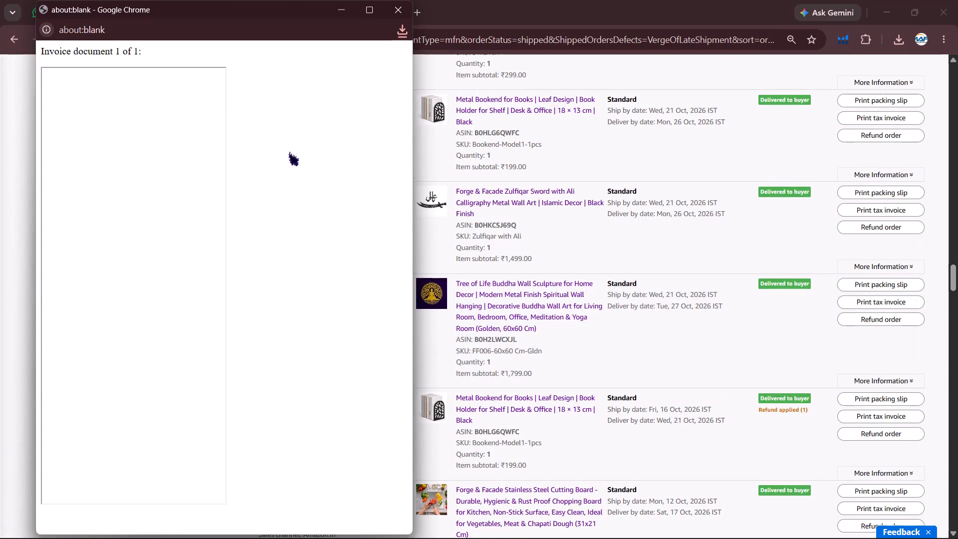
{"action": "left_click", "coordinate": [160, 92]}
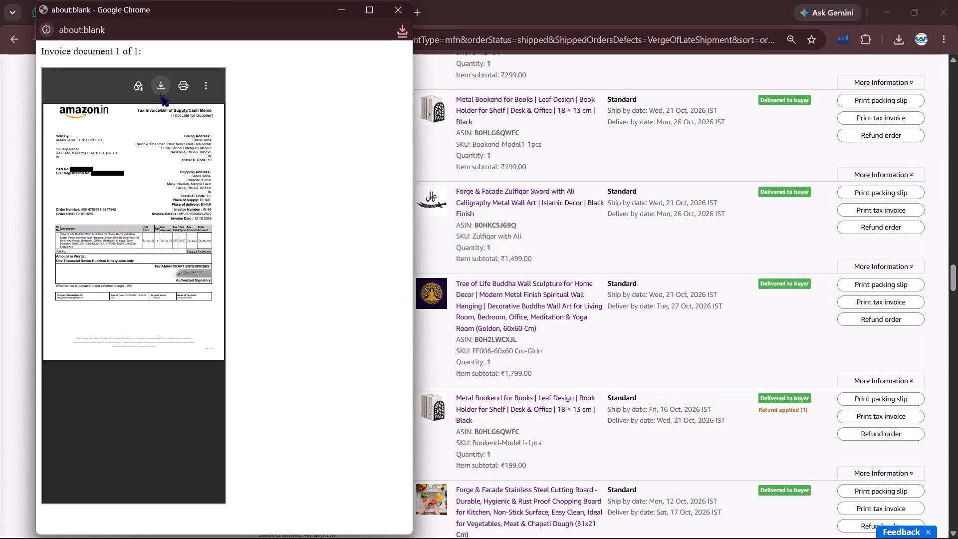
{"action": "type", "text": "12-10-26"}
{"action": "key", "text": "Return"}
{"action": "left_click", "coordinate": [387, 8]}
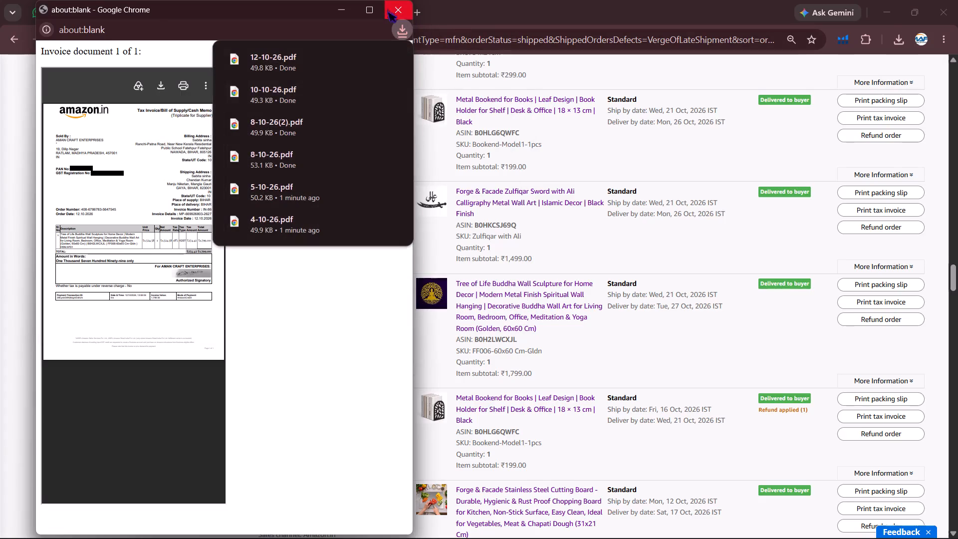
Download the tax invoice for the 13 October Zulfiqar Sword wall art order as PDF 13-10-26.
{"action": "scroll", "coordinate": [650, 358], "scroll_direction": "up", "scroll_amount": 1}
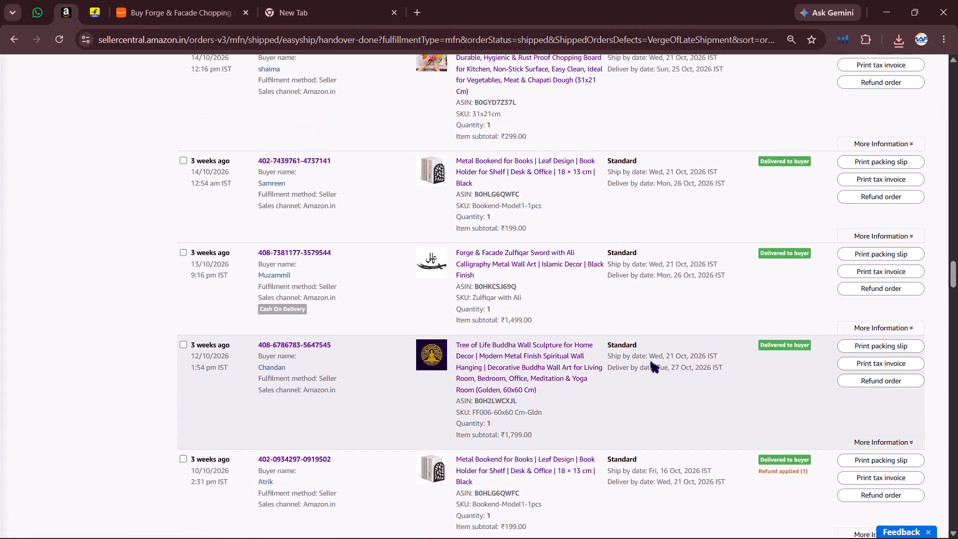
{"action": "left_click", "coordinate": [862, 272]}
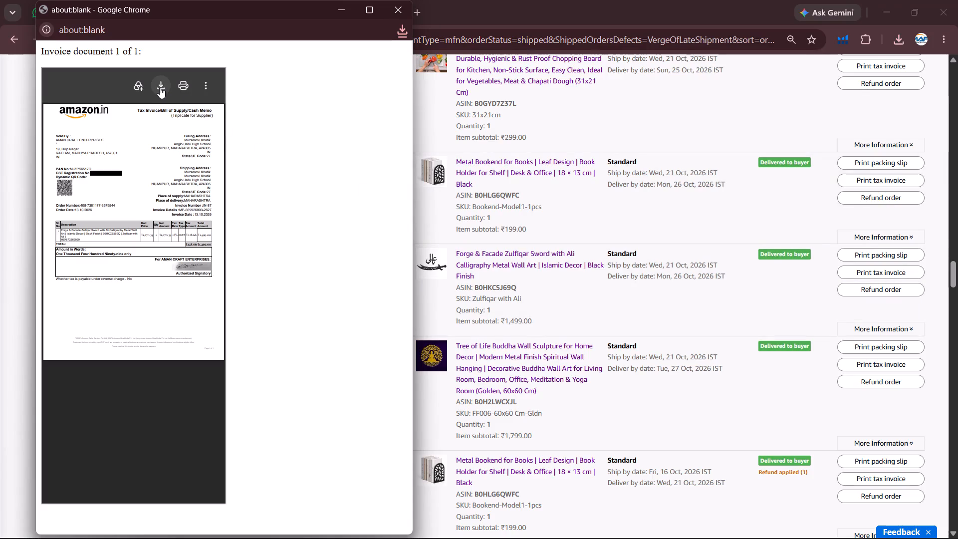
{"action": "left_click", "coordinate": [160, 87]}
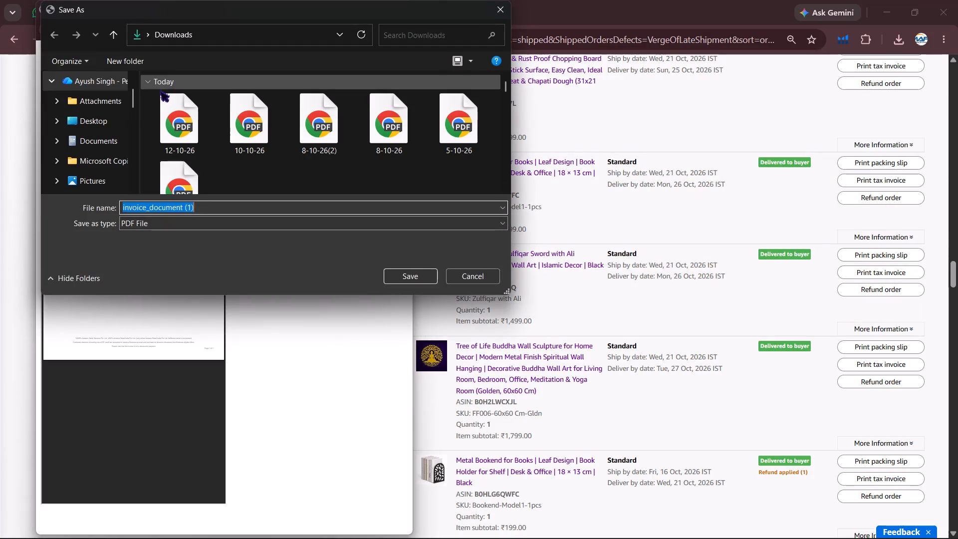
{"action": "type", "text": "13-10-26"}
{"action": "key", "text": "Return"}
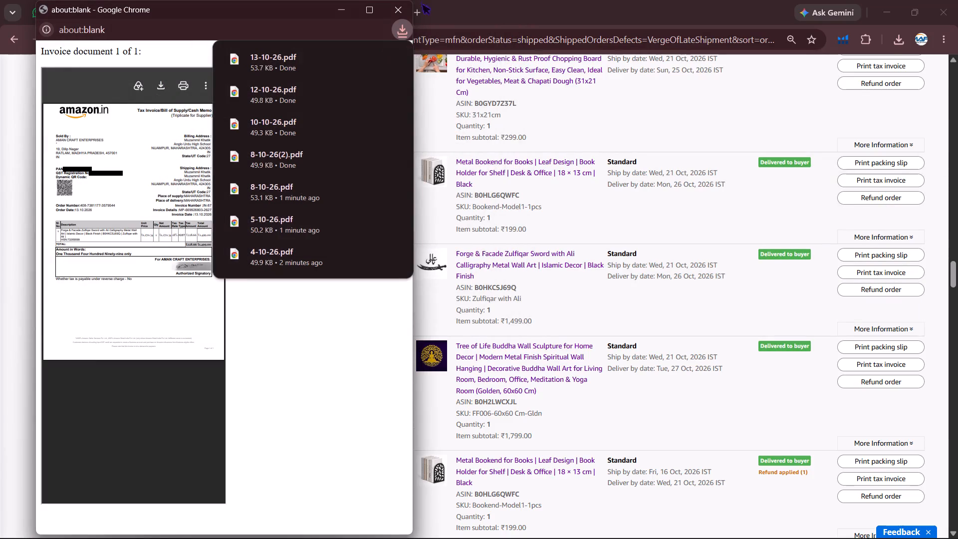
{"action": "left_click", "coordinate": [399, 6]}
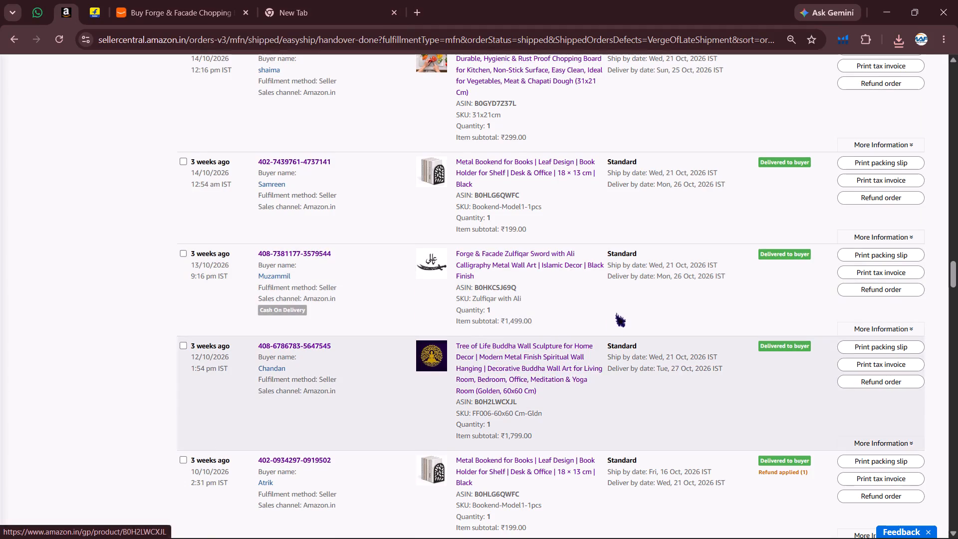
Download the tax invoice for the 14 October metal bookend order as PDF 14-10-26.
{"action": "scroll", "coordinate": [629, 328], "scroll_direction": "up", "scroll_amount": 1}
{"action": "left_click", "coordinate": [886, 244]}
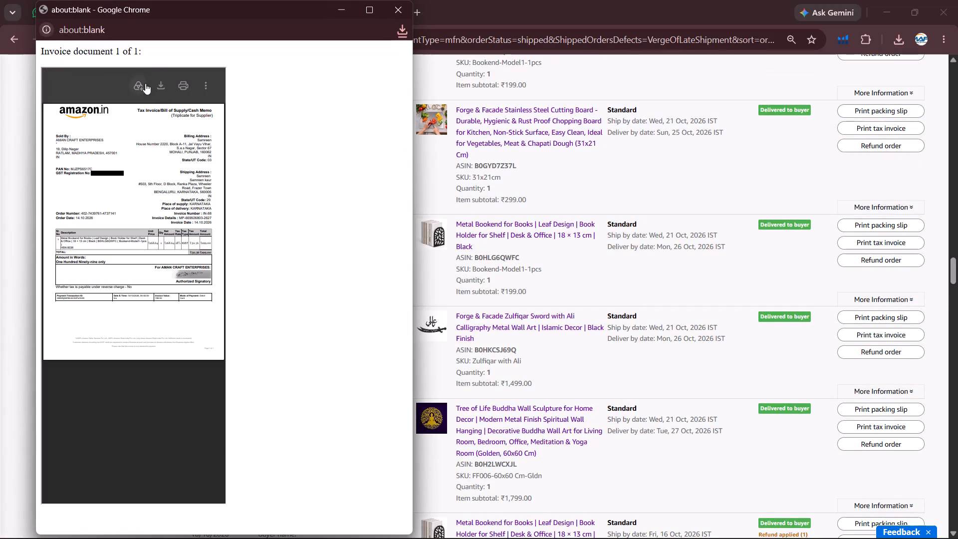
{"action": "left_click", "coordinate": [159, 84]}
{"action": "type", "text": "14-10-26"}
{"action": "key", "text": "Return"}
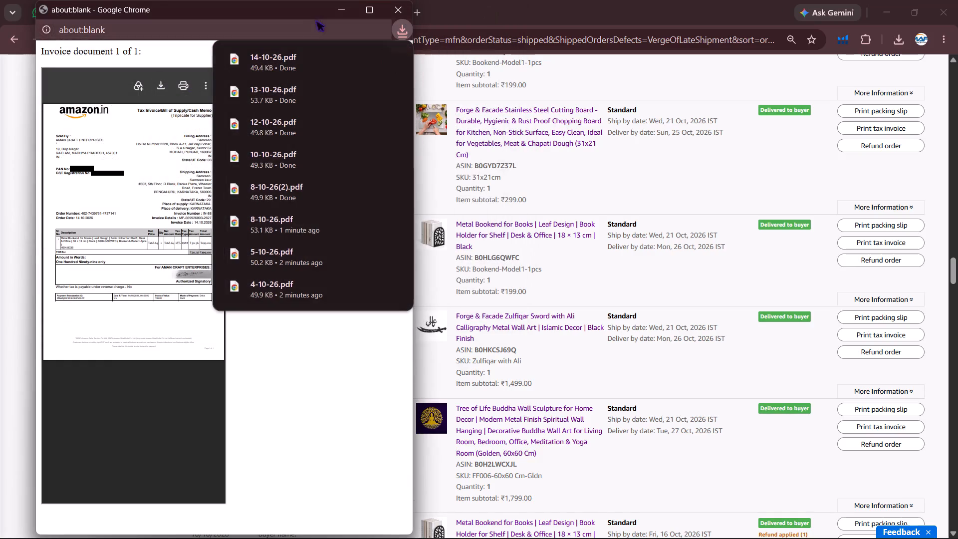
{"action": "left_click", "coordinate": [388, 10]}
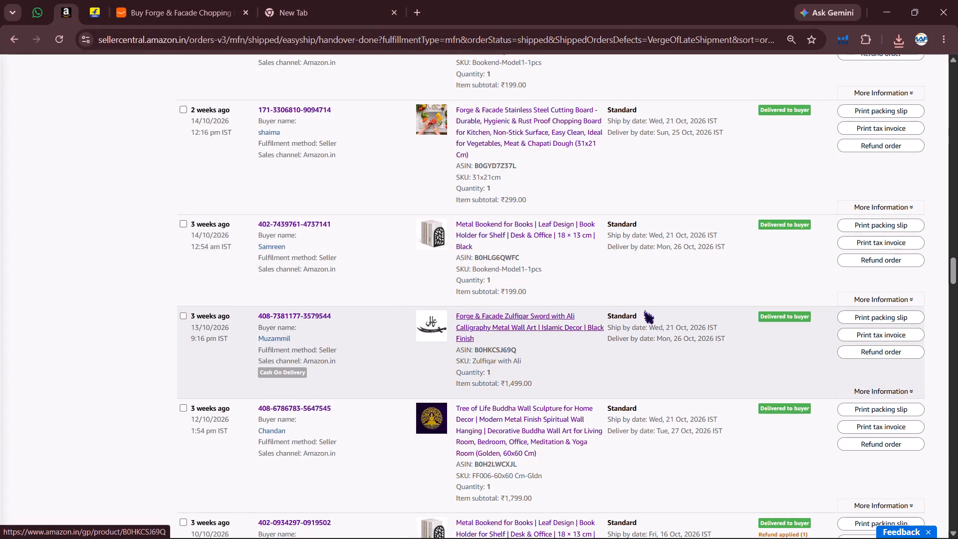
Download the tax invoice for the 14 October stainless steel cutting board order as PDF 14-10-26(2).
{"action": "scroll", "coordinate": [704, 290], "scroll_direction": "up", "scroll_amount": 2}
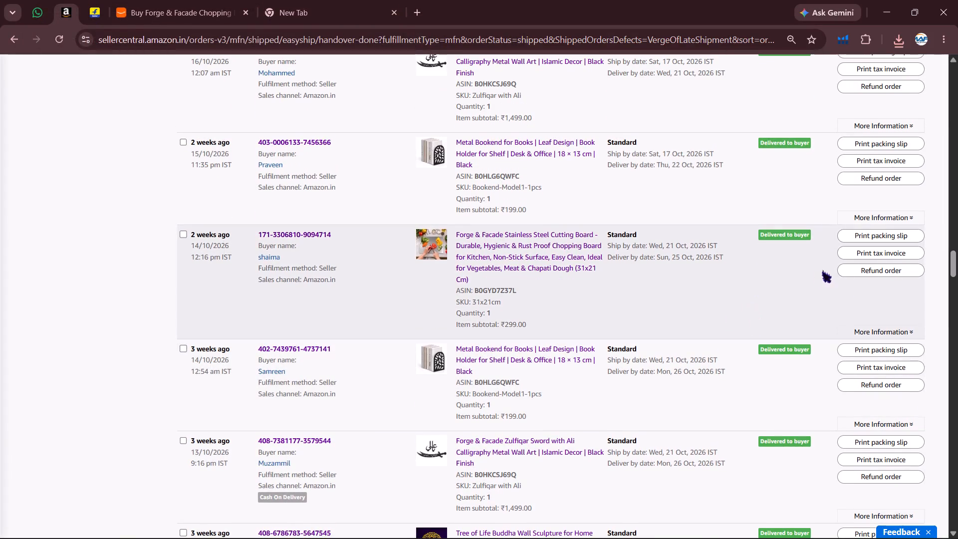
{"action": "left_click", "coordinate": [879, 254]}
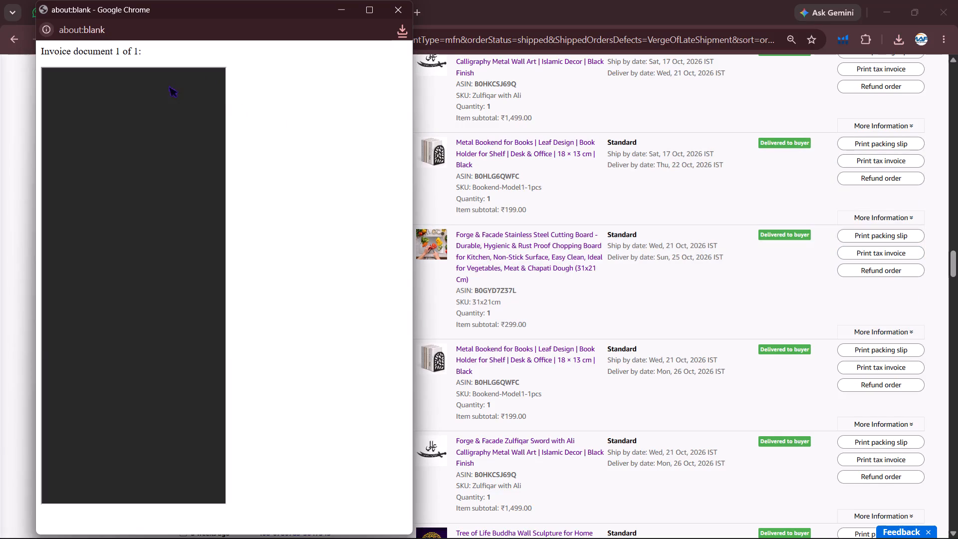
{"action": "left_click", "coordinate": [160, 78]}
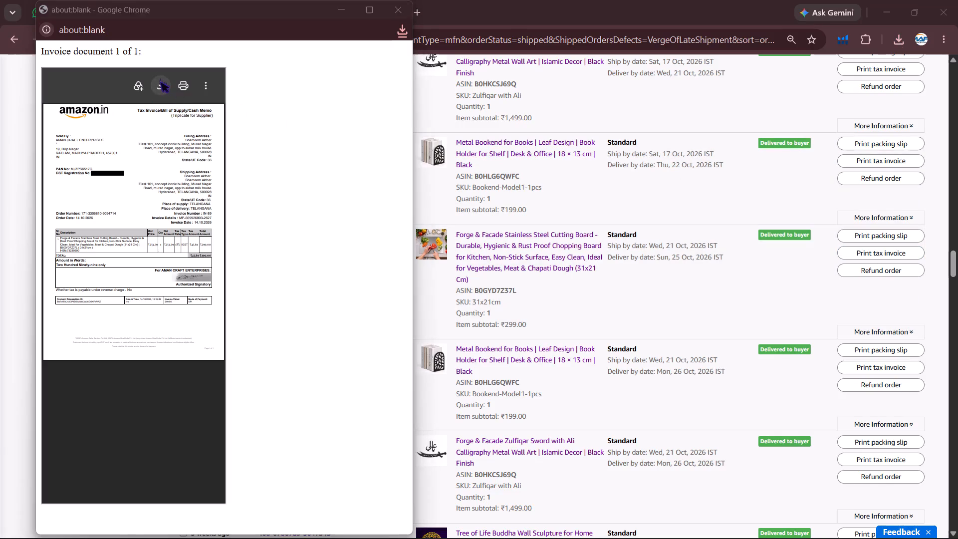
{"action": "type", "text": "14-10-26"}
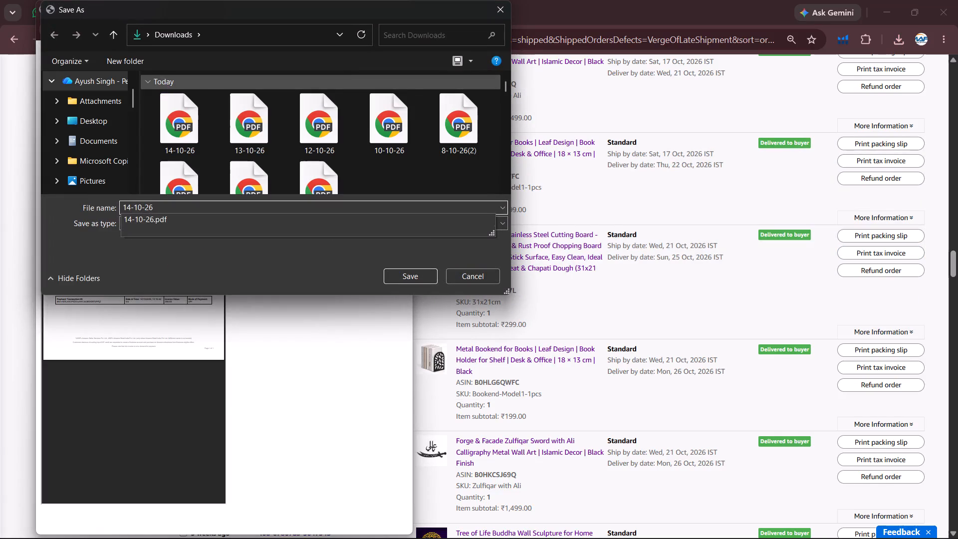
{"action": "key", "text": "shift+parenleft"}
{"action": "key", "text": "2"}
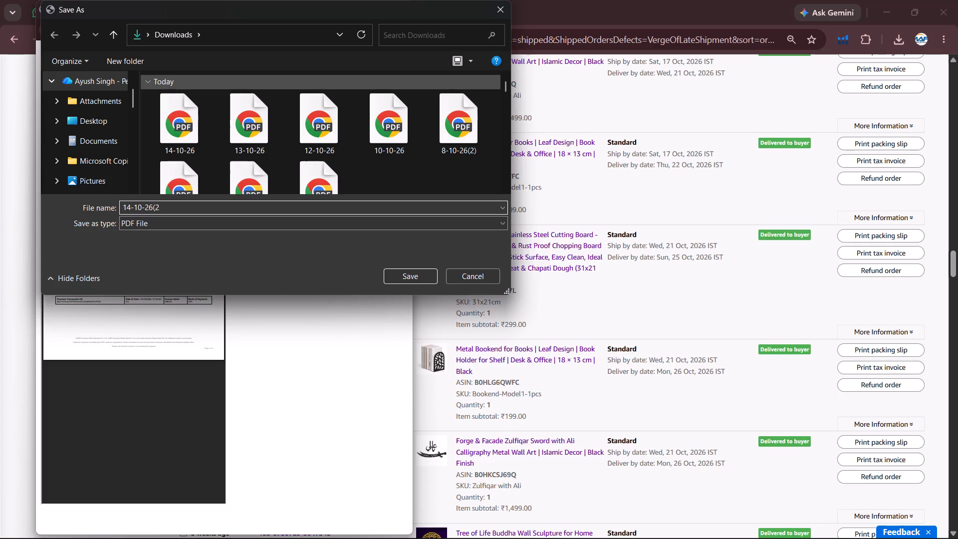
{"action": "key", "text": "shift+parenright"}
{"action": "key", "text": "Return"}
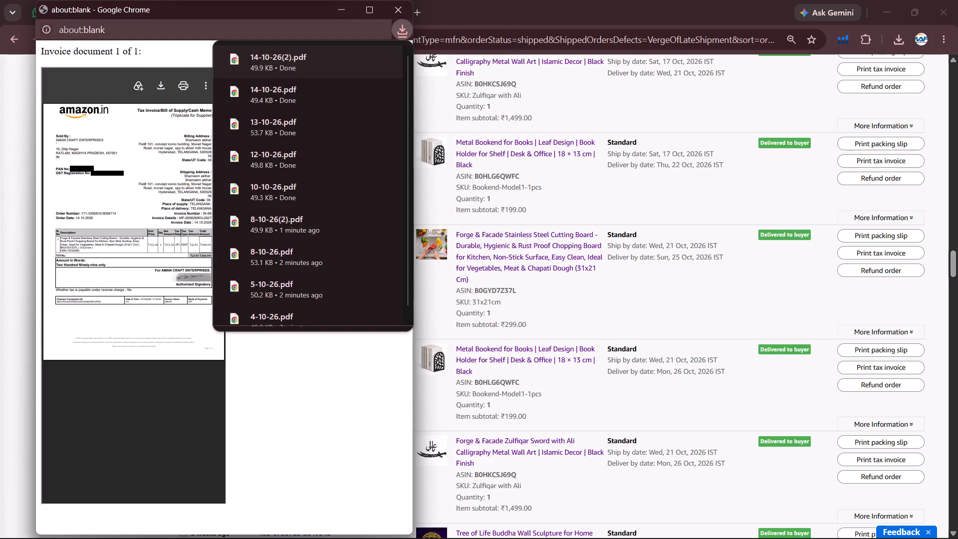
{"action": "left_click", "coordinate": [391, 12]}
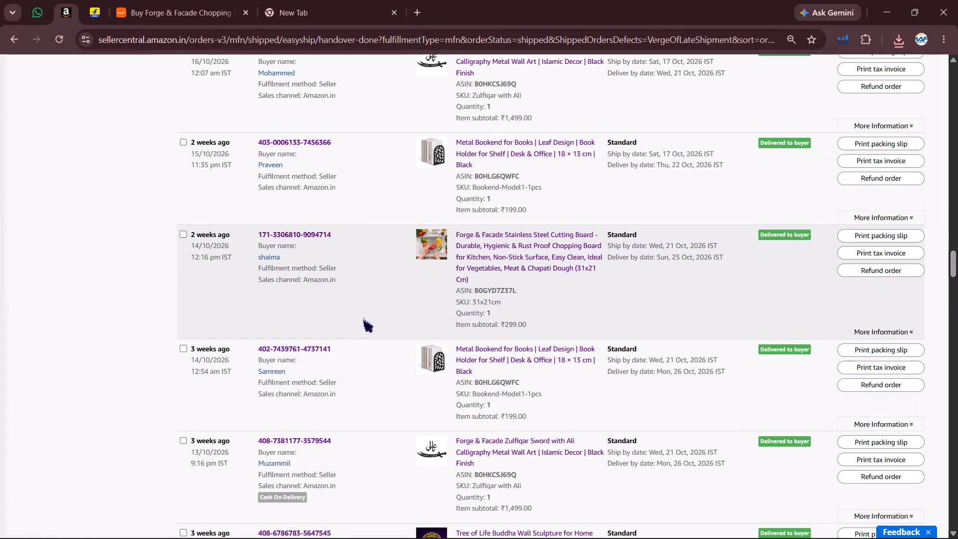
Download the tax invoice for the 15 October metal bookend order as PDF 15-10-26.
{"action": "scroll", "coordinate": [397, 324], "scroll_direction": "up", "scroll_amount": 1}
{"action": "scroll", "coordinate": [449, 362], "scroll_direction": "up", "scroll_amount": 2}
{"action": "scroll", "coordinate": [512, 343], "scroll_direction": "down", "scroll_amount": 1}
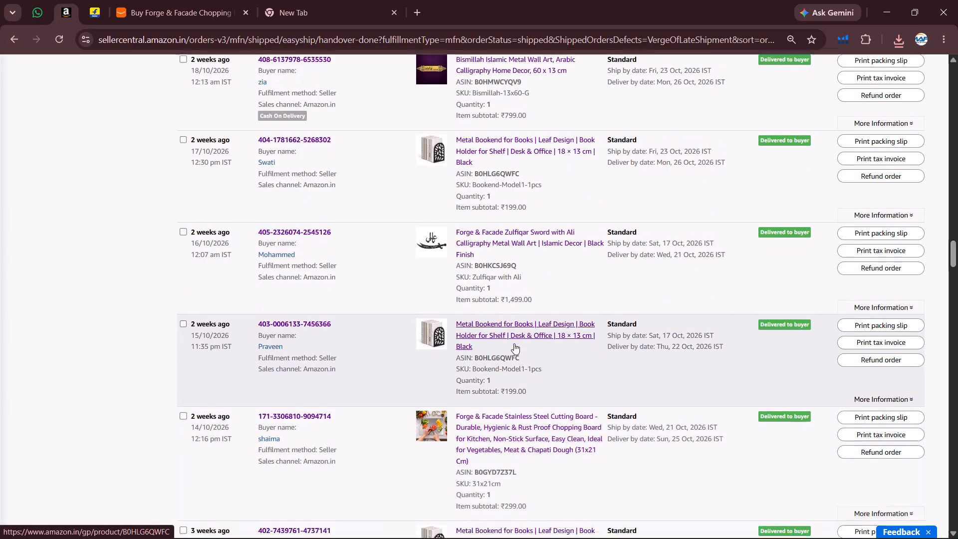
{"action": "left_click", "coordinate": [884, 283]}
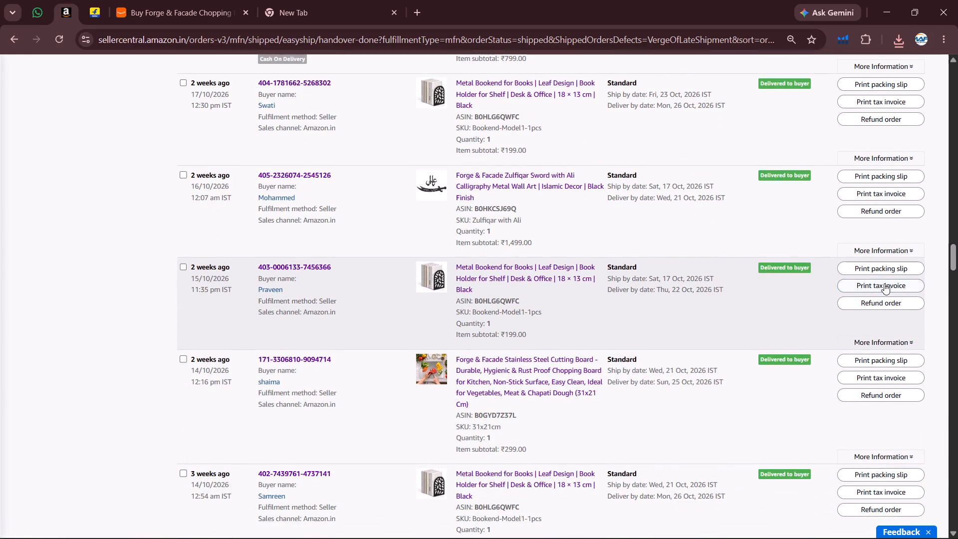
{"action": "left_click", "coordinate": [155, 82]}
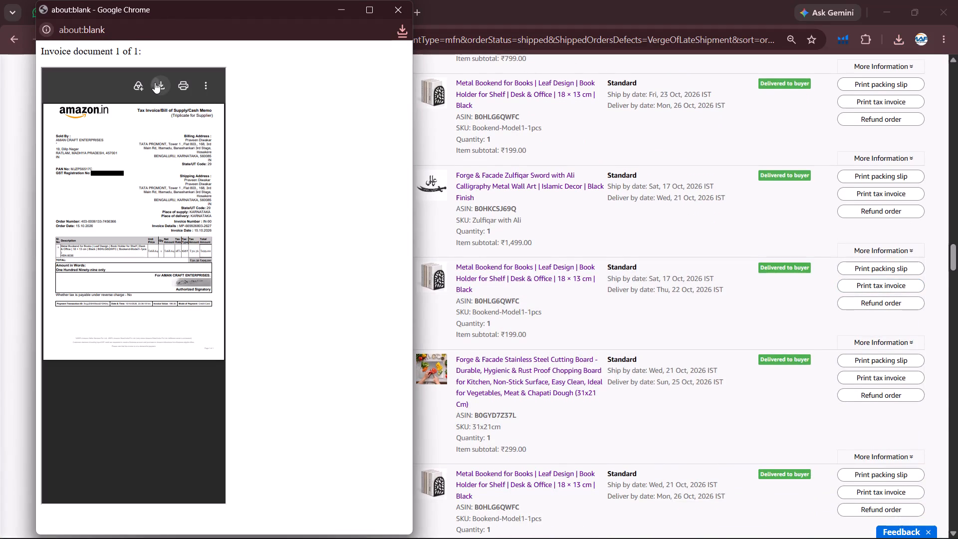
{"action": "type", "text": "15-10-26"}
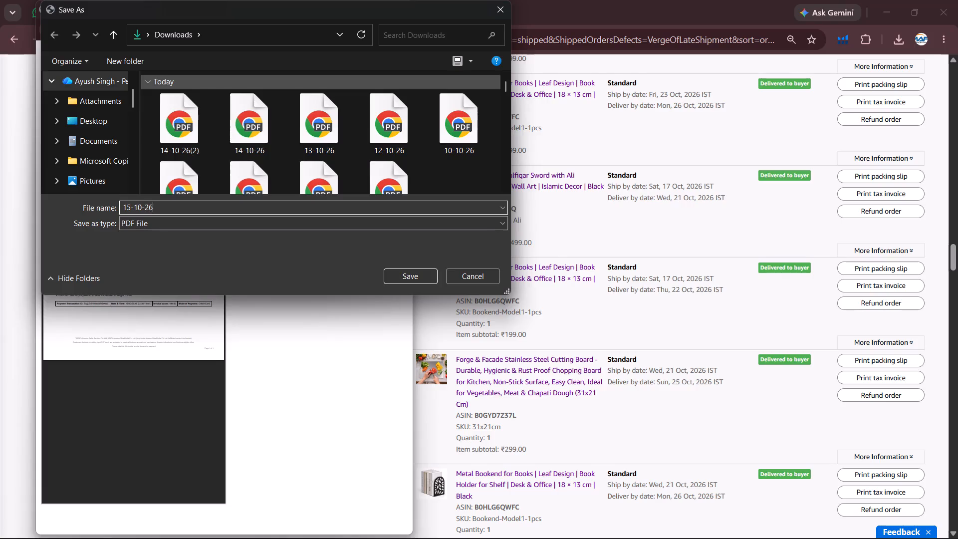
{"action": "key", "text": "Return"}
{"action": "left_click", "coordinate": [333, 17]}
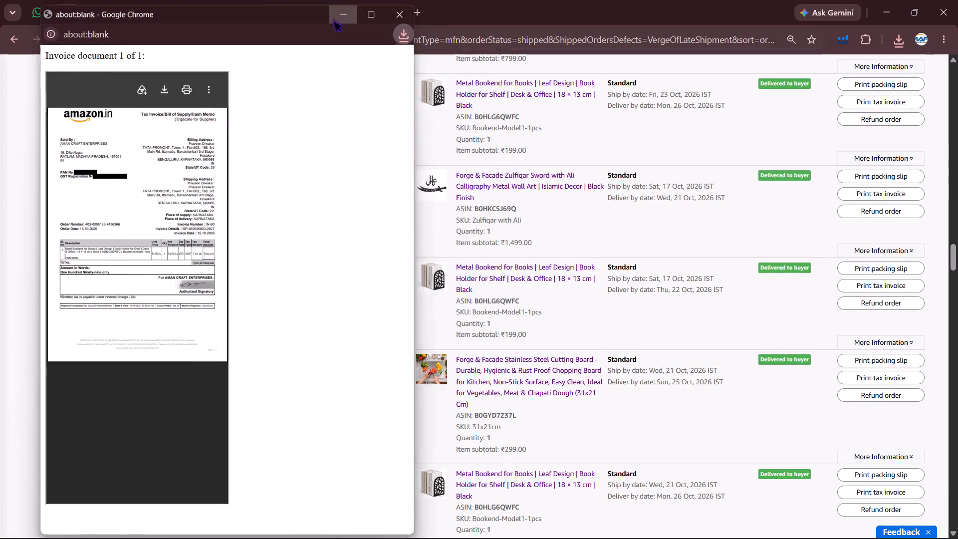
Download the tax invoice for the 16 October Zulfiqar Sword wall art order as PDF 16-10-26.
{"action": "scroll", "coordinate": [631, 323], "scroll_direction": "up", "scroll_amount": 1}
{"action": "scroll", "coordinate": [688, 343], "scroll_direction": "up", "scroll_amount": 1}
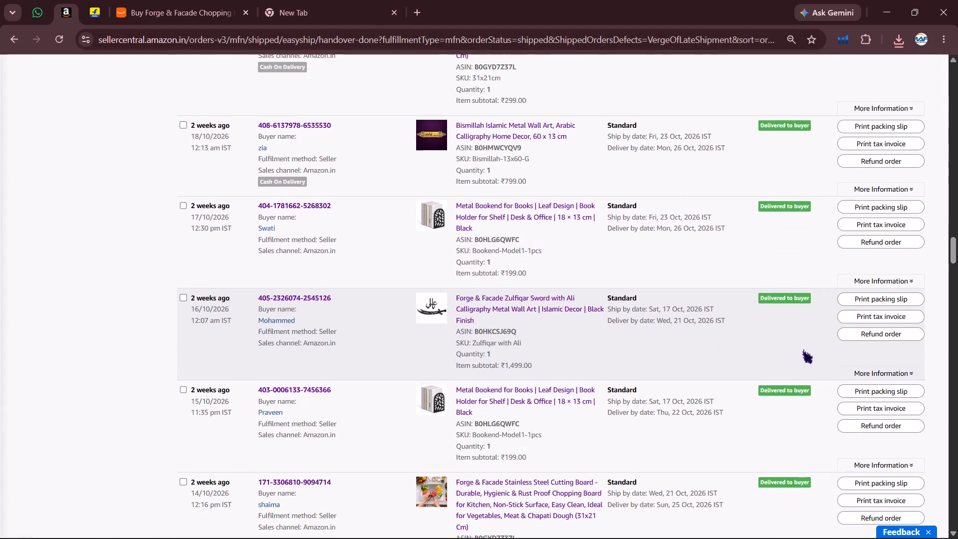
{"action": "left_click", "coordinate": [860, 320]}
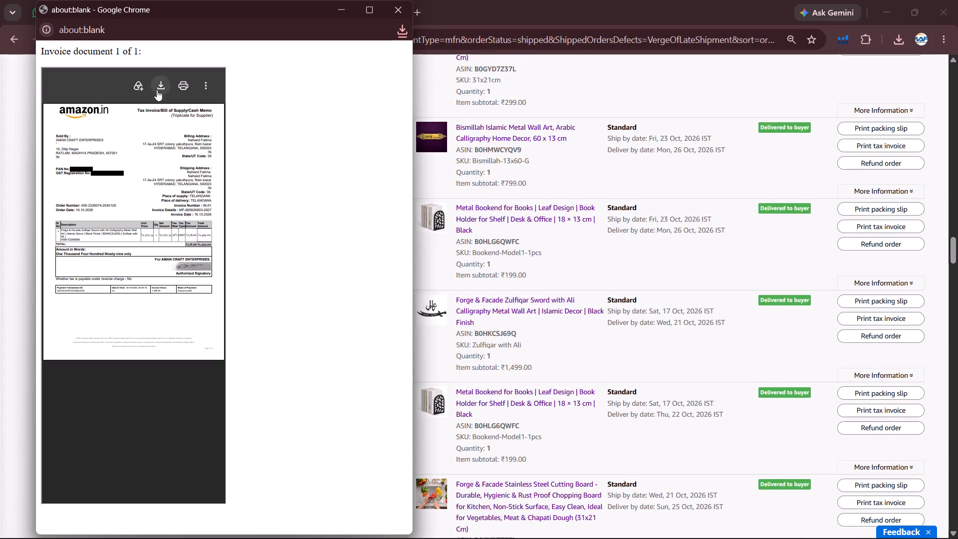
{"action": "left_click", "coordinate": [157, 87]}
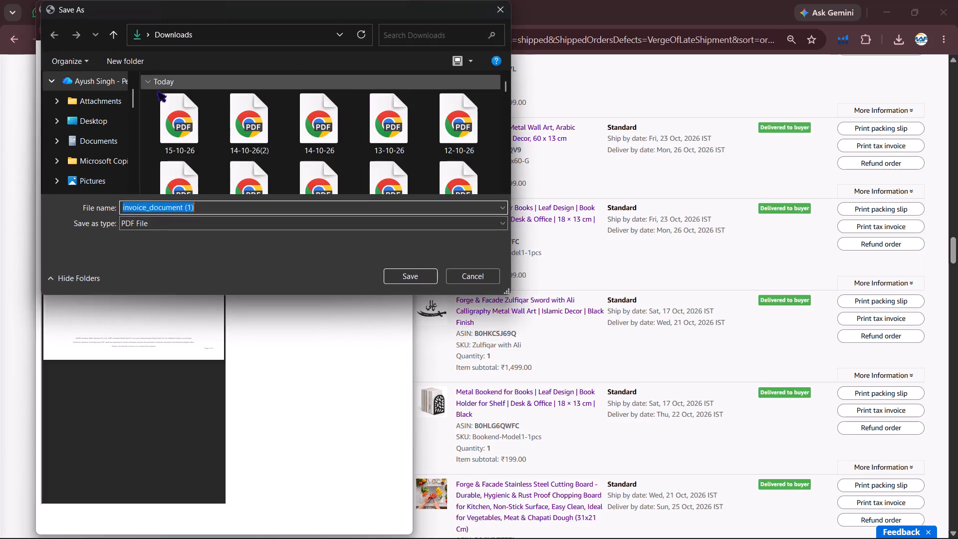
{"action": "type", "text": "16-10-26"}
{"action": "key", "text": "Return"}
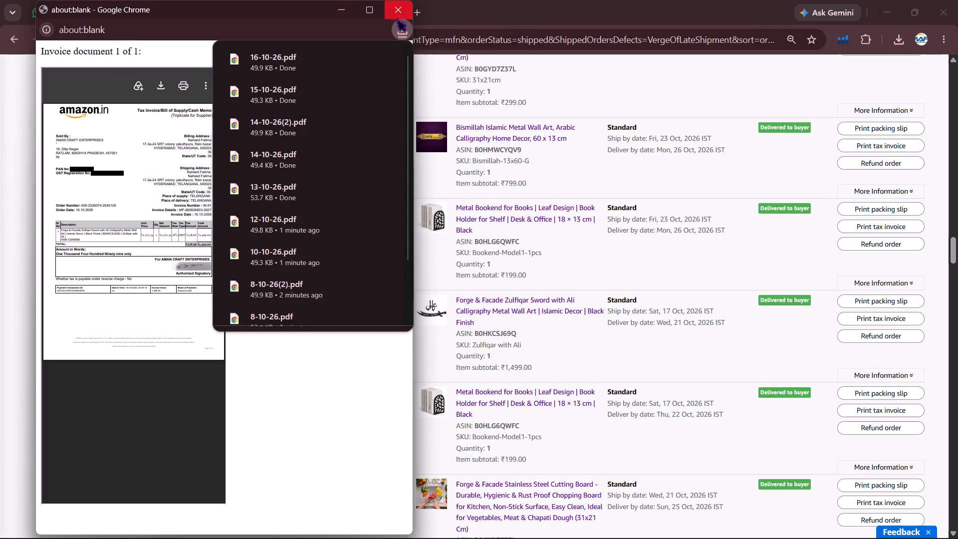
{"action": "left_click", "coordinate": [394, 16]}
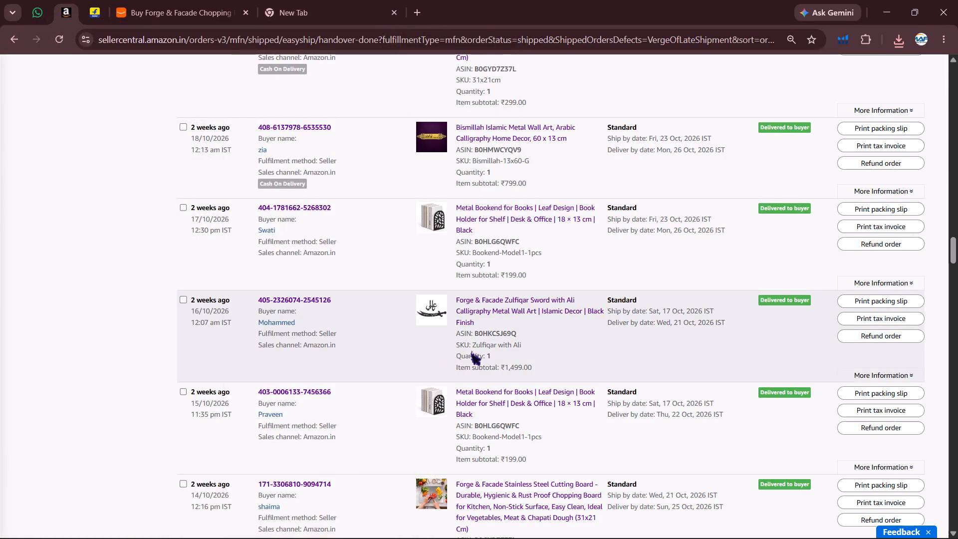
Download the tax invoice for the 17 October metal bookend order as PDF 17-10-26.
{"action": "scroll", "coordinate": [471, 350], "scroll_direction": "up", "scroll_amount": 1}
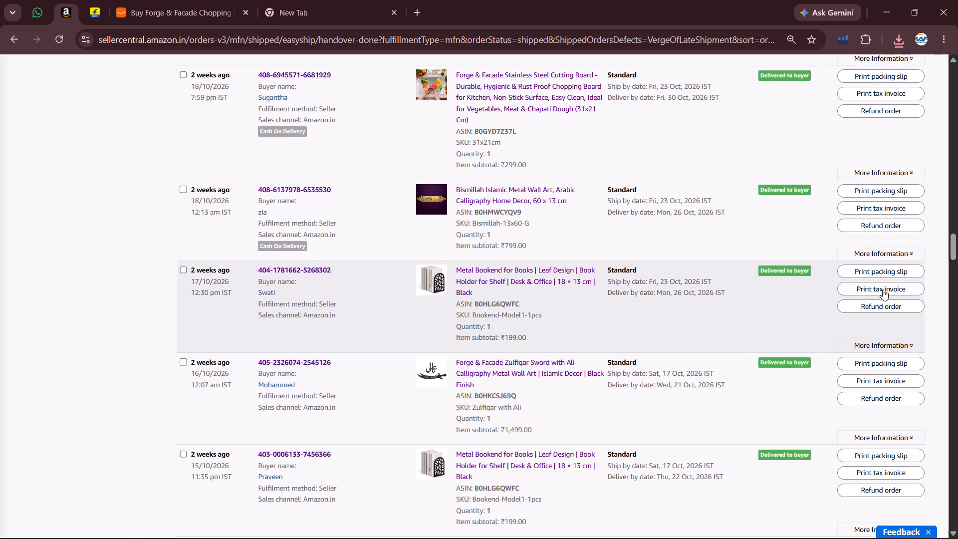
{"action": "left_click", "coordinate": [883, 289]}
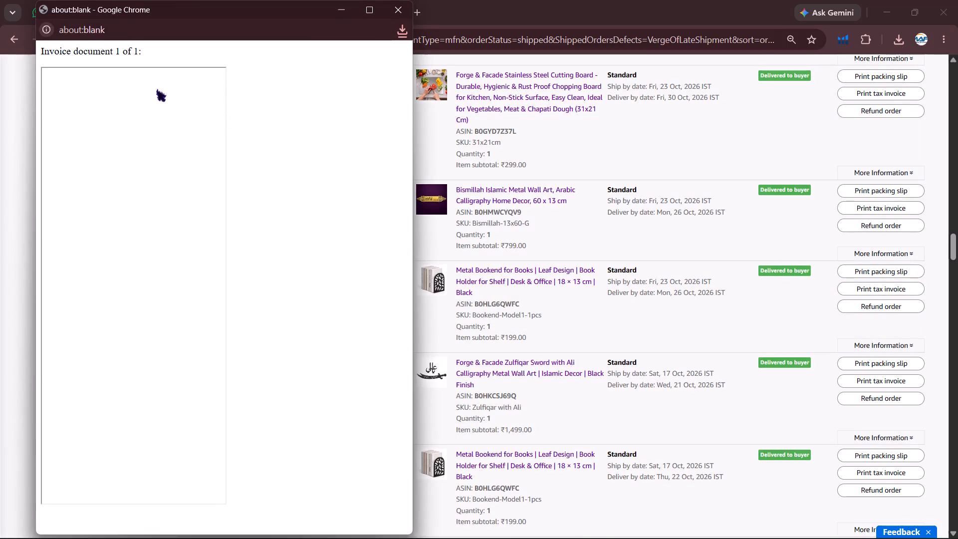
{"action": "left_click", "coordinate": [164, 83]}
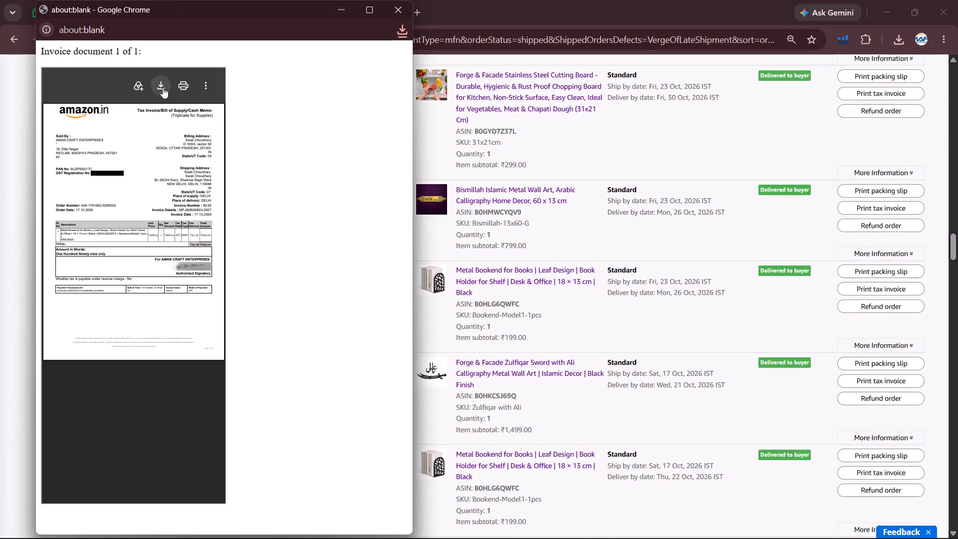
{"action": "type", "text": "17-10-26"}
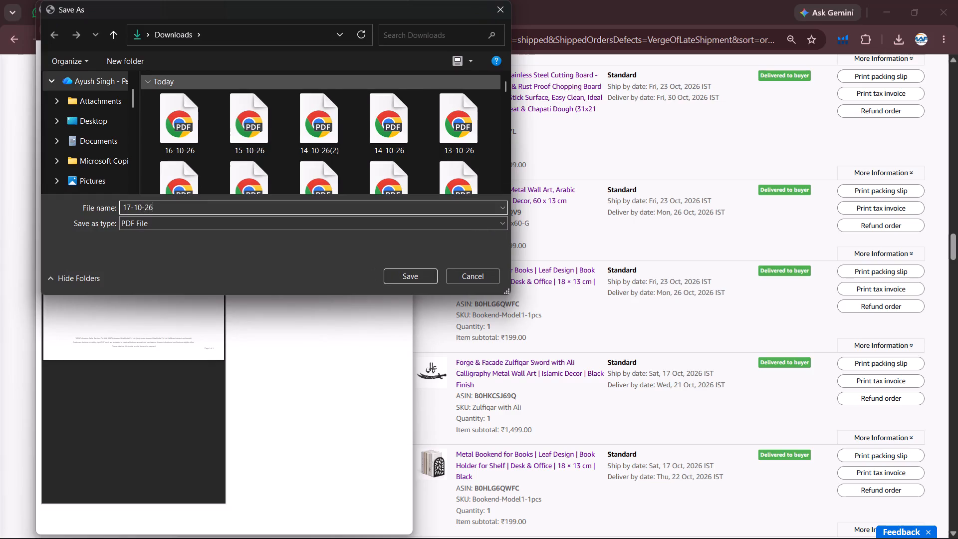
{"action": "key", "text": "Return"}
{"action": "left_click", "coordinate": [330, 14]}
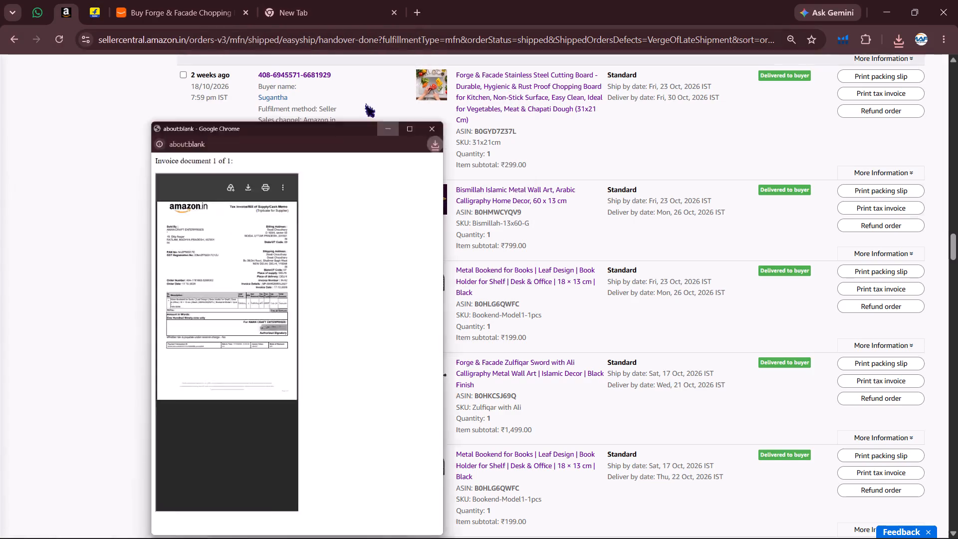
Download the tax invoice for the 18 October Bismillah metal wall art order as PDF 18-10-26.
{"action": "scroll", "coordinate": [701, 363], "scroll_direction": "up", "scroll_amount": 1}
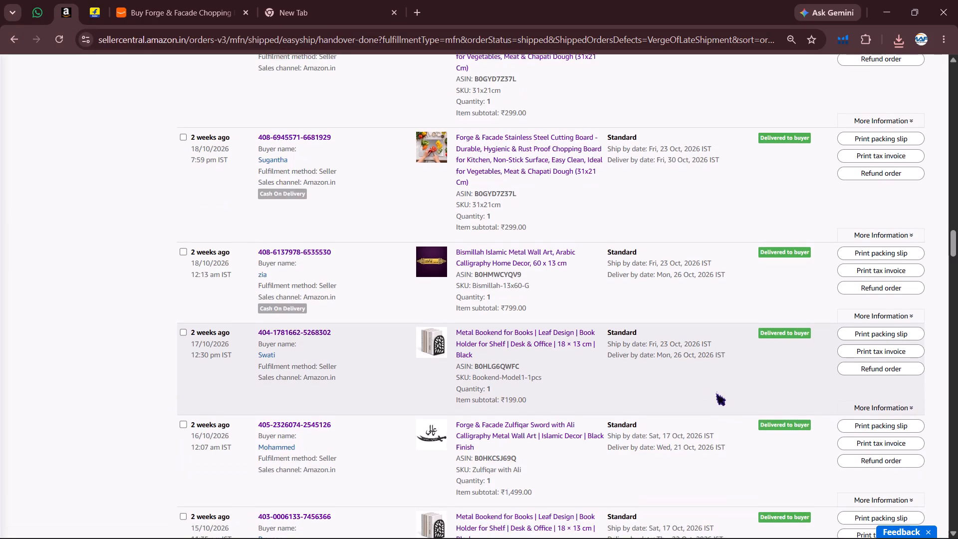
{"action": "scroll", "coordinate": [716, 391], "scroll_direction": "up", "scroll_amount": 1}
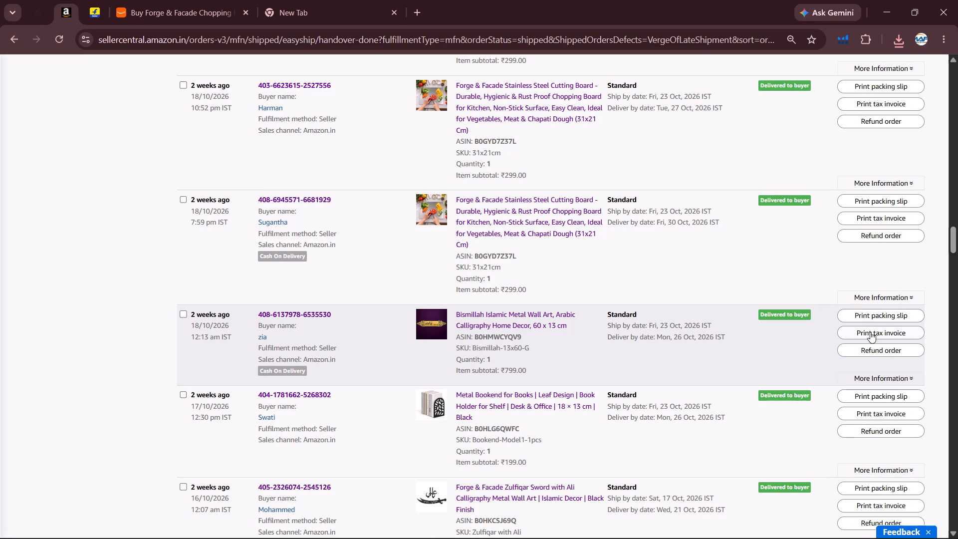
{"action": "left_click", "coordinate": [901, 333]}
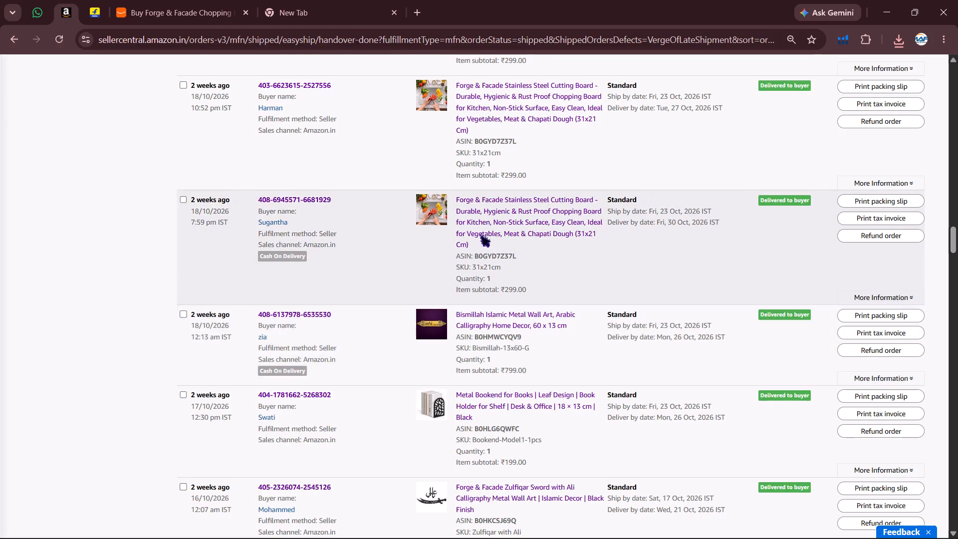
{"action": "left_click", "coordinate": [163, 82]}
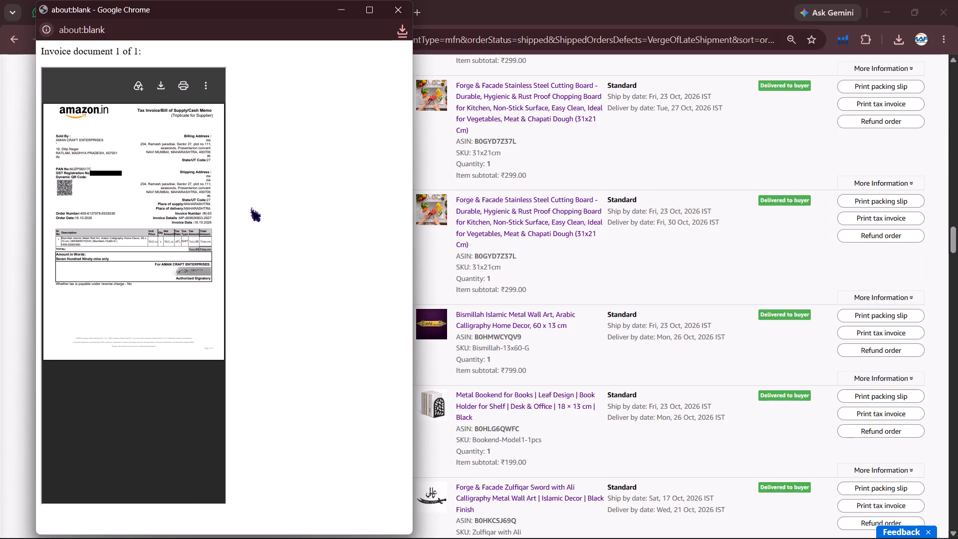
{"action": "type", "text": "18-10-26"}
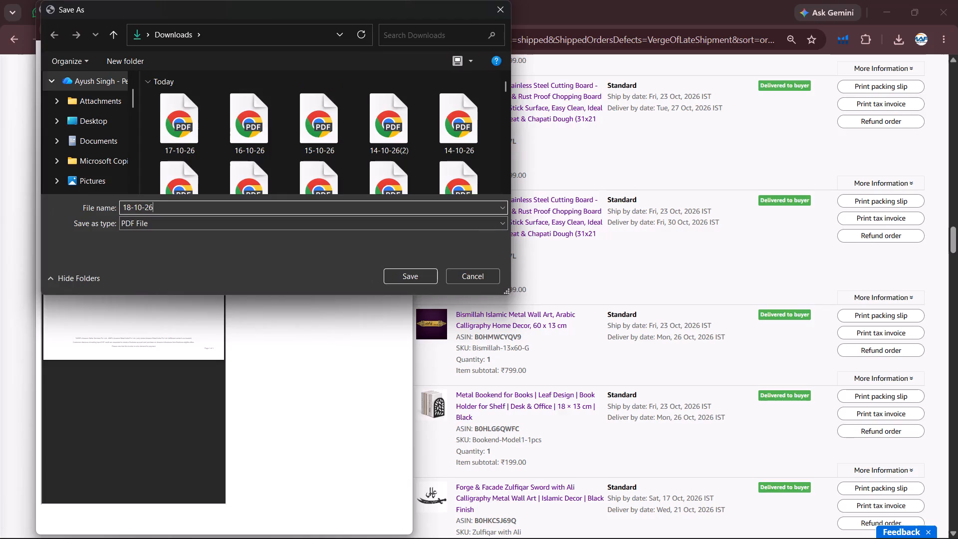
{"action": "key", "text": "Return"}
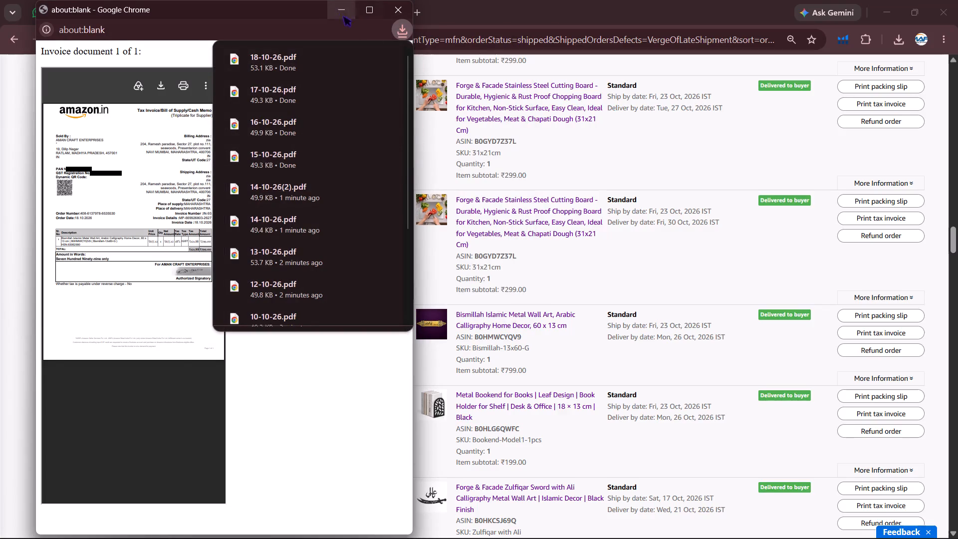
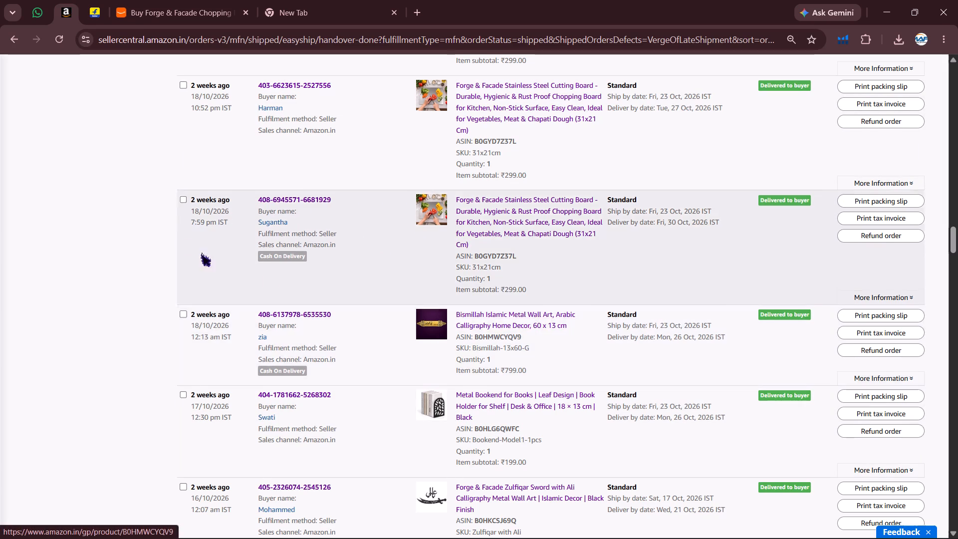
Open the Easy Ship orders waiting for pickup and review the ones on the verge of late shipment.
{"action": "scroll", "coordinate": [184, 240], "scroll_direction": "up", "scroll_amount": 20}
{"action": "scroll", "coordinate": [184, 240], "scroll_direction": "up", "scroll_amount": 20}
{"action": "scroll", "coordinate": [184, 240], "scroll_direction": "up", "scroll_amount": 15}
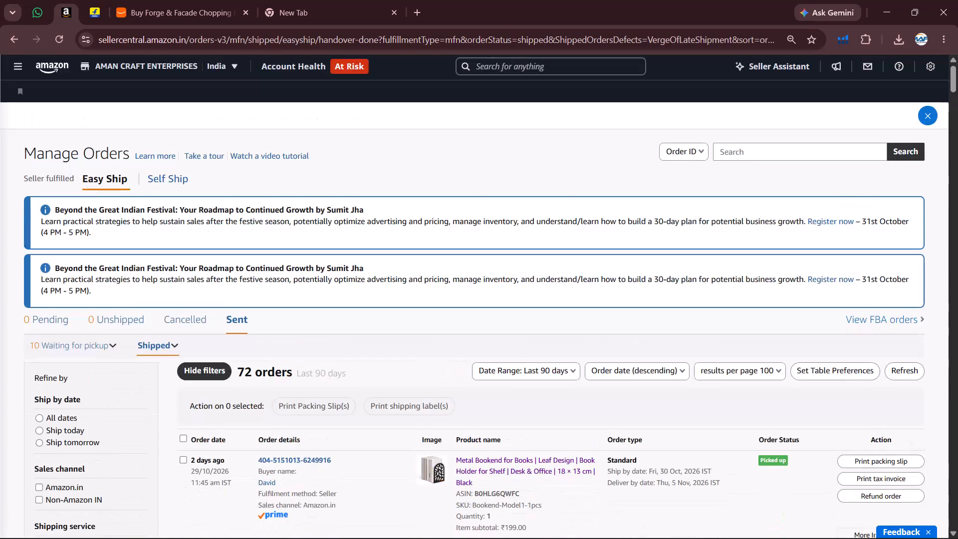
{"action": "scroll", "coordinate": [52, 157], "scroll_direction": "up", "scroll_amount": 3}
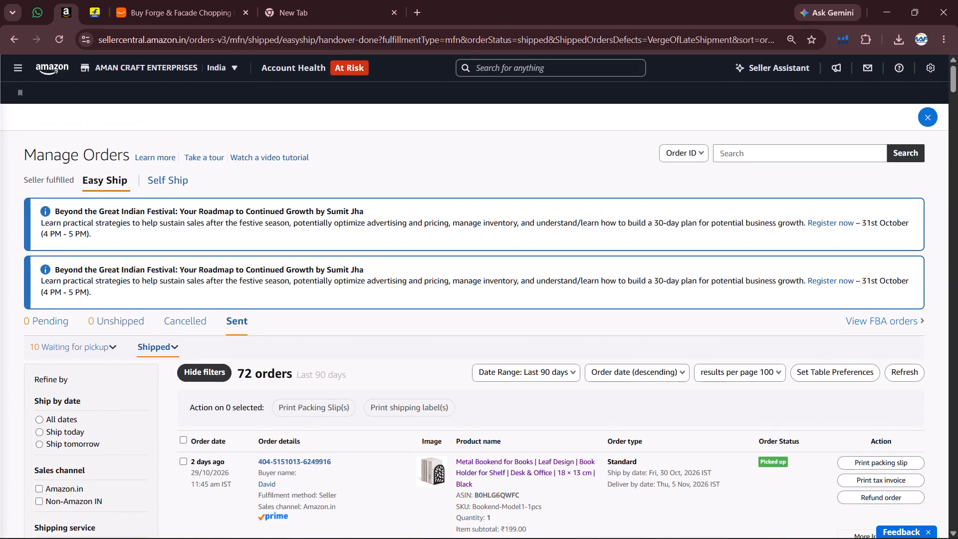
{"action": "left_click", "coordinate": [70, 348]}
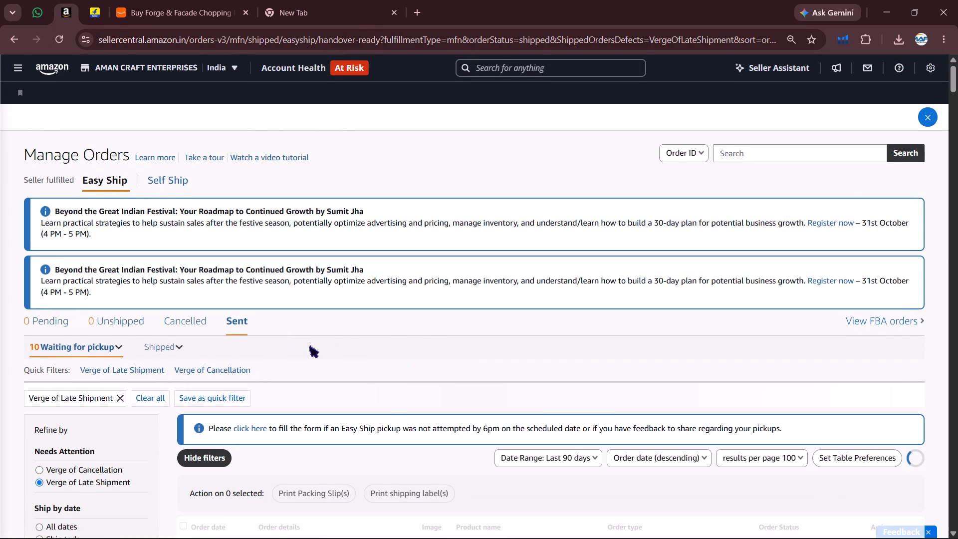
{"action": "scroll", "coordinate": [301, 344], "scroll_direction": "down", "scroll_amount": 7}
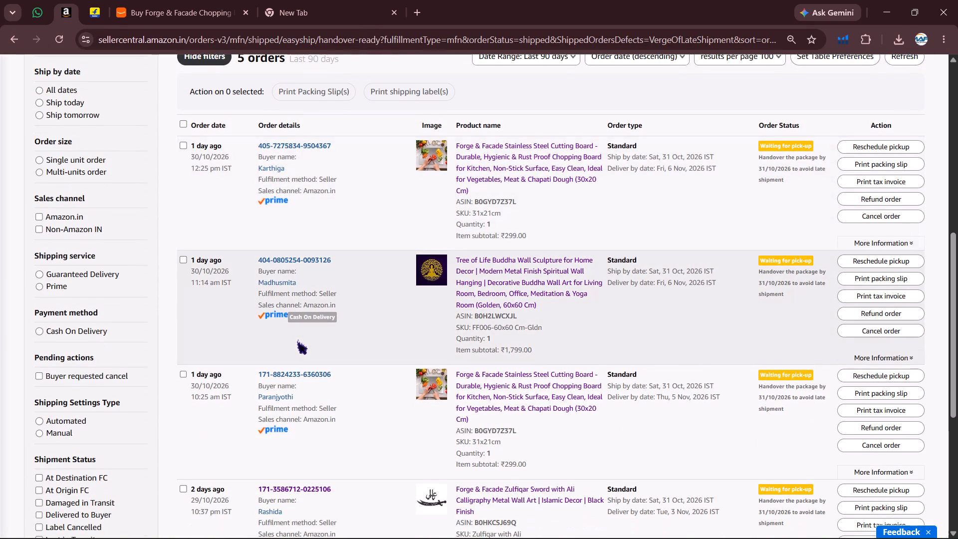
{"action": "scroll", "coordinate": [339, 349], "scroll_direction": "down", "scroll_amount": 2}
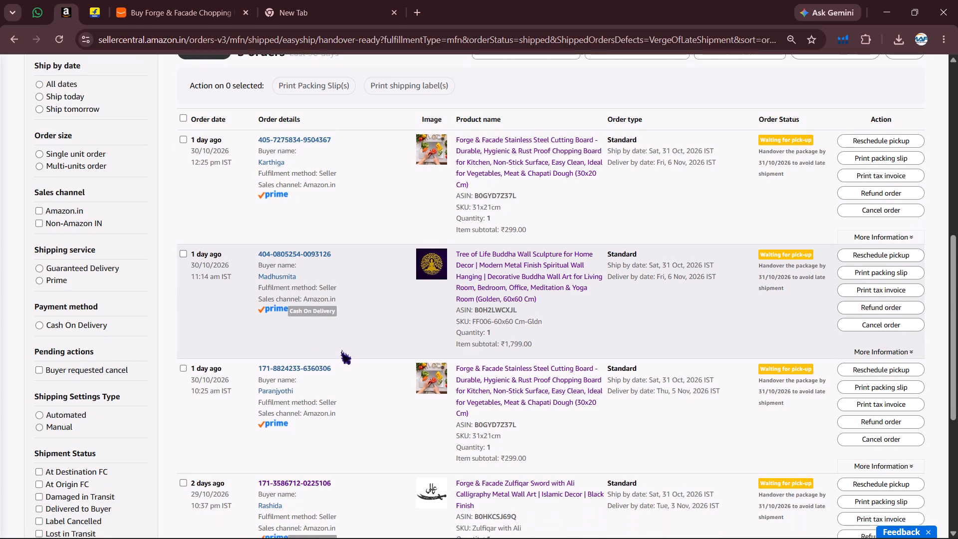
{"action": "scroll", "coordinate": [341, 349], "scroll_direction": "down", "scroll_amount": 4}
{"action": "scroll", "coordinate": [418, 353], "scroll_direction": "up", "scroll_amount": 6}
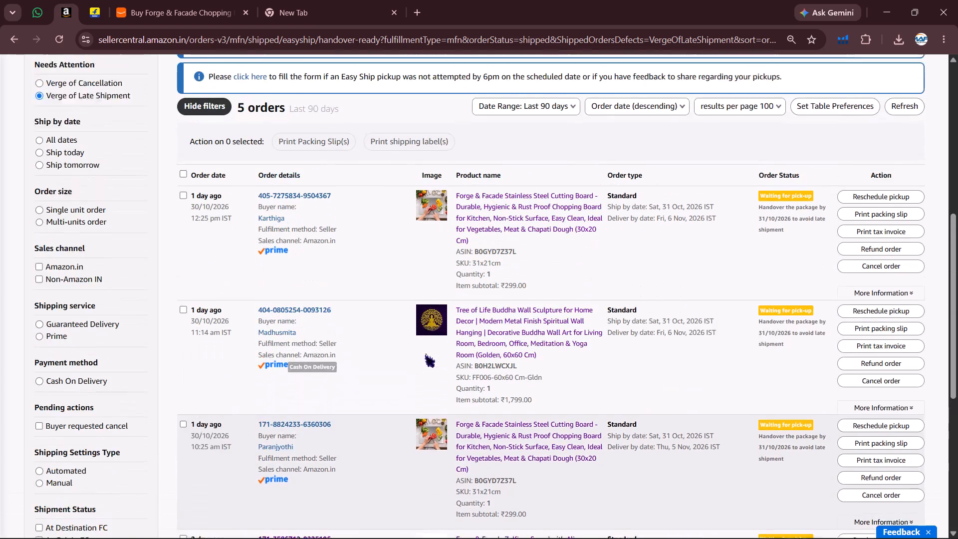
{"action": "scroll", "coordinate": [446, 318], "scroll_direction": "down", "scroll_amount": 2}
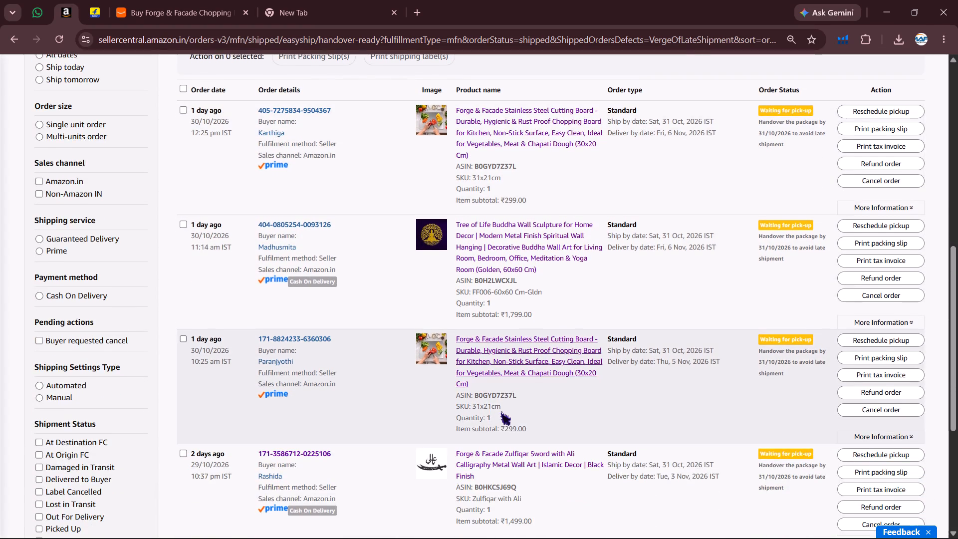
{"action": "scroll", "coordinate": [501, 410], "scroll_direction": "down", "scroll_amount": 3}
{"action": "scroll", "coordinate": [545, 353], "scroll_direction": "down", "scroll_amount": 1}
{"action": "scroll", "coordinate": [545, 353], "scroll_direction": "up", "scroll_amount": 5}
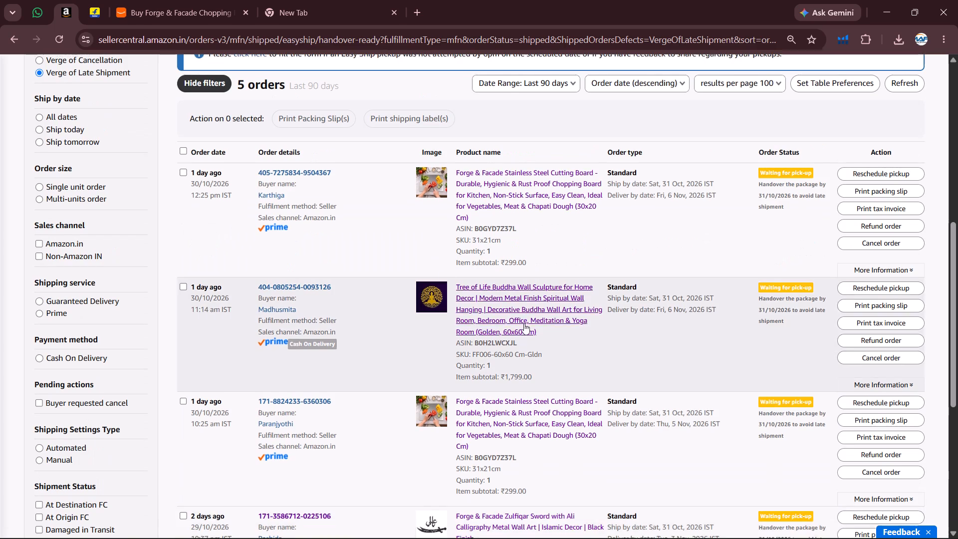
{"action": "scroll", "coordinate": [383, 224], "scroll_direction": "up", "scroll_amount": 3}
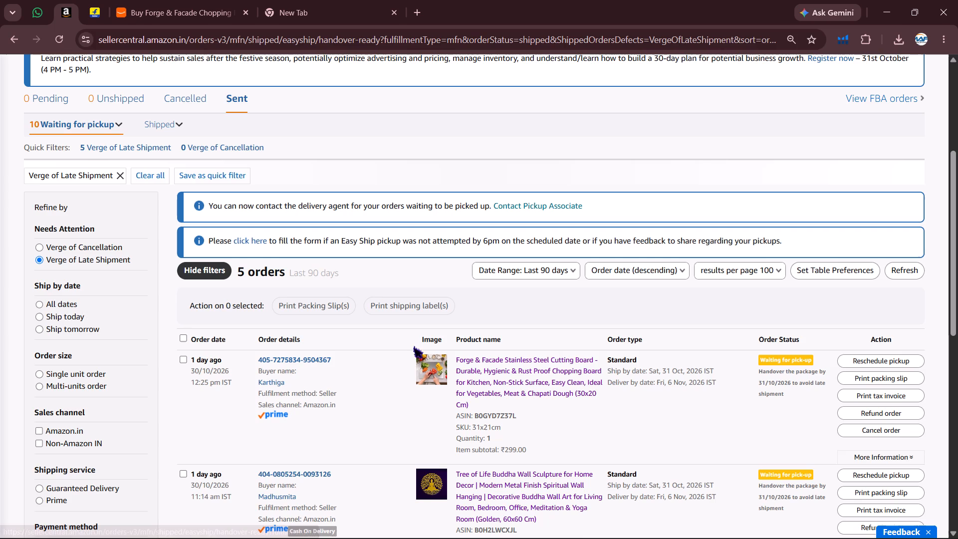
{"action": "scroll", "coordinate": [420, 361], "scroll_direction": "down", "scroll_amount": 2}
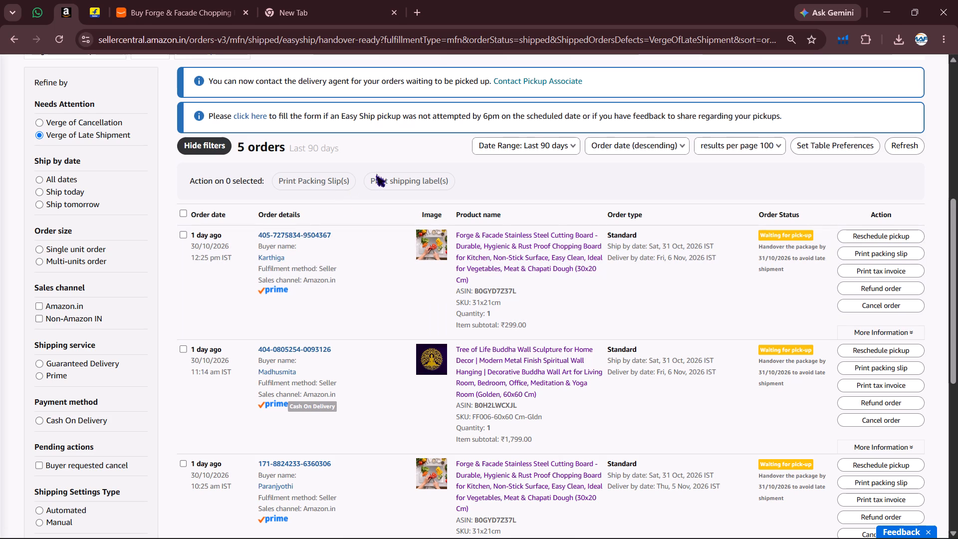
{"action": "scroll", "coordinate": [258, 413], "scroll_direction": "down", "scroll_amount": 3}
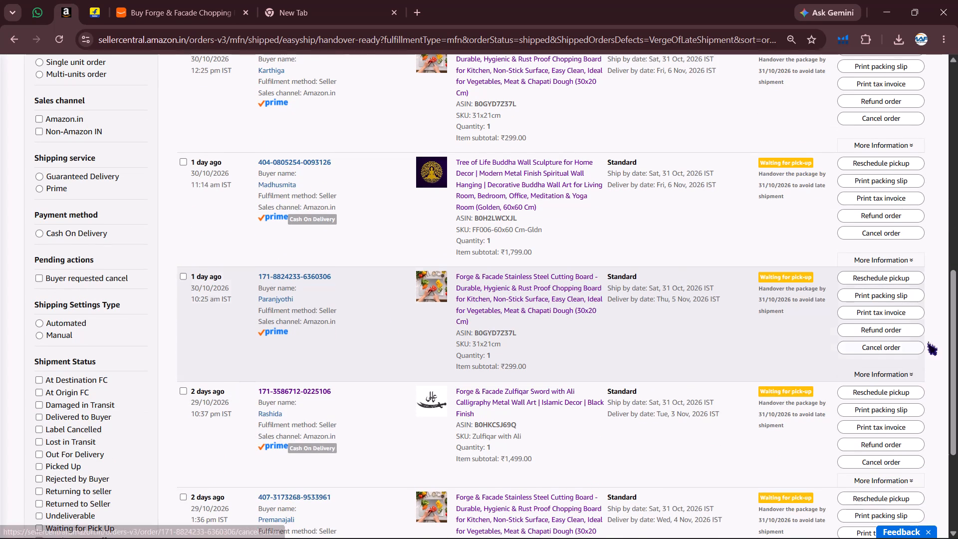
{"action": "left_click_drag", "start_coordinate": [952, 327], "coordinate": [955, 293]}
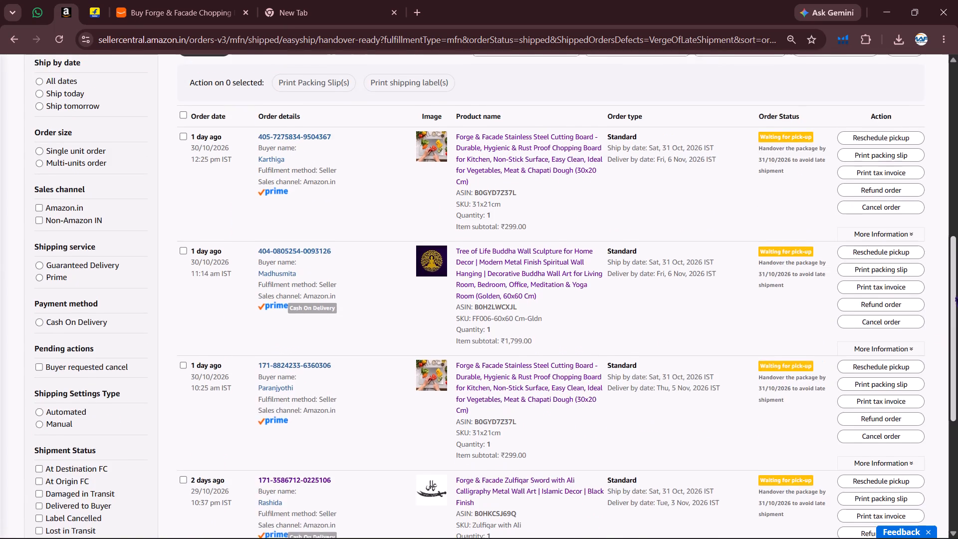
{"action": "left_click_drag", "start_coordinate": [955, 293], "coordinate": [955, 252]}
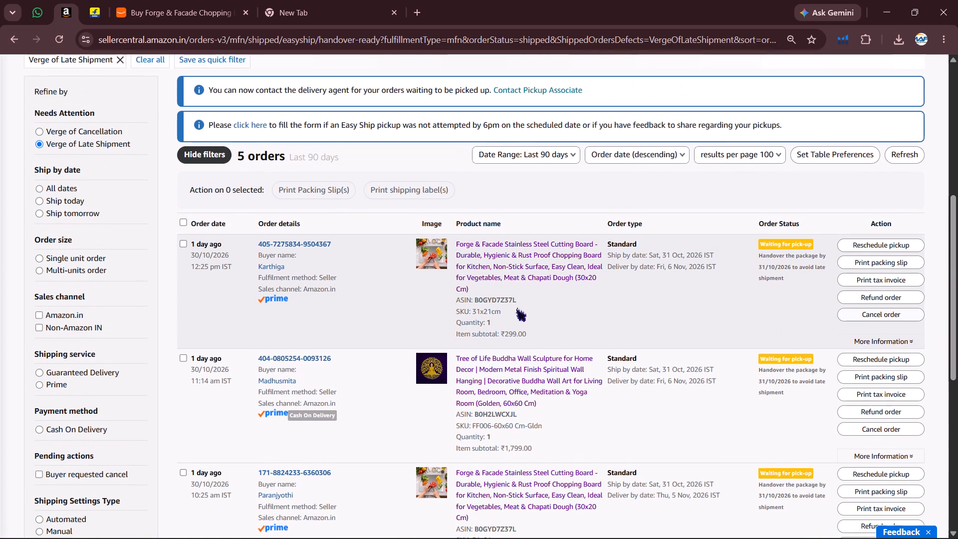
{"action": "scroll", "coordinate": [286, 382], "scroll_direction": "down", "scroll_amount": 2}
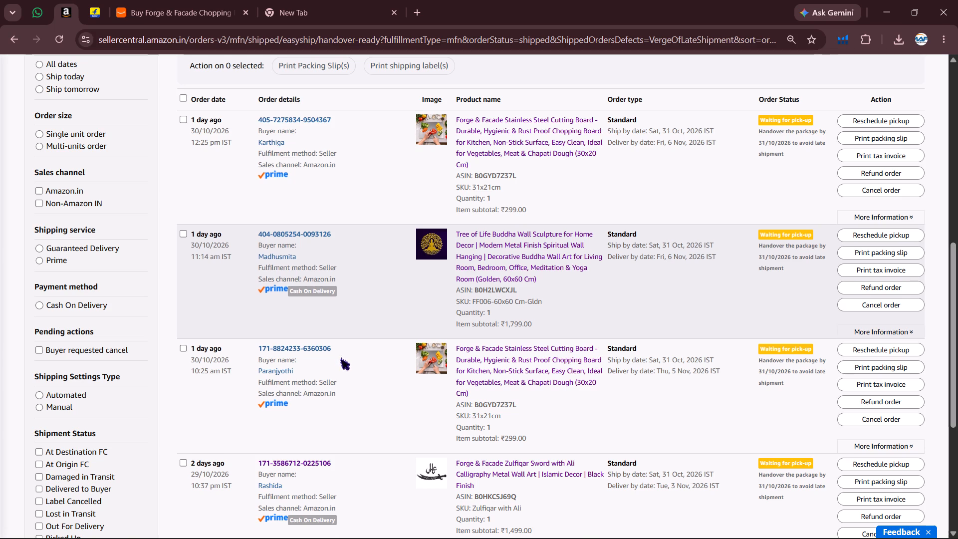
{"action": "scroll", "coordinate": [378, 368], "scroll_direction": "down", "scroll_amount": 3}
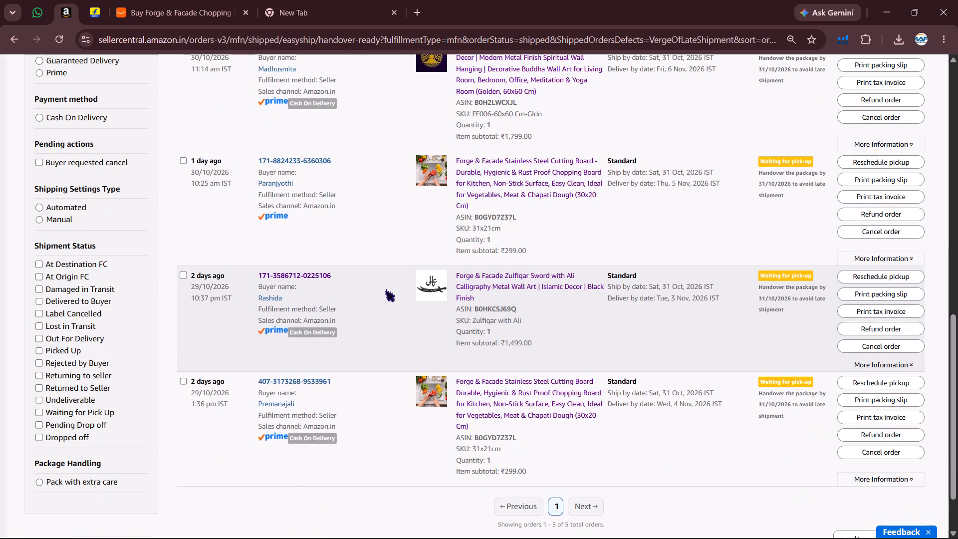
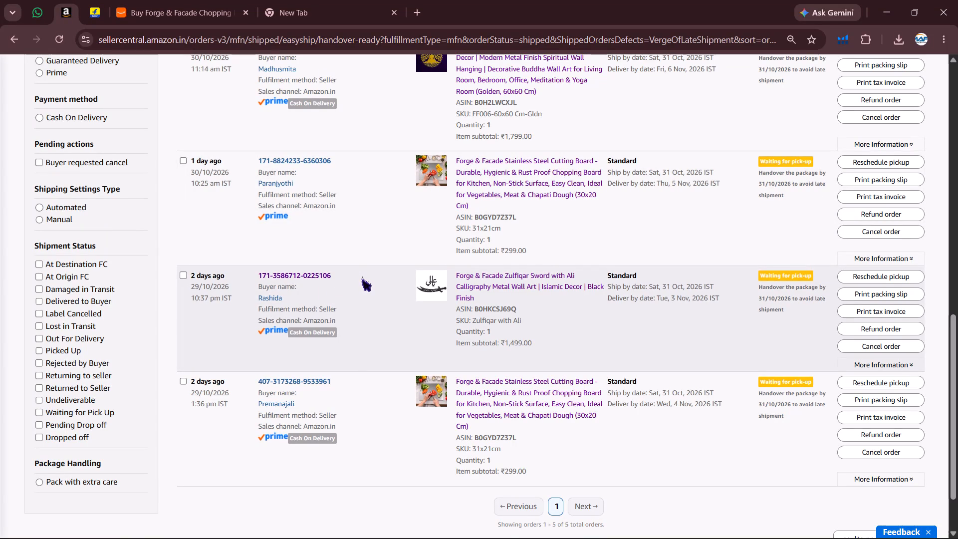
Review the remaining waiting-for-pickup orders through the end of the verge-of-late-shipment list.
{"action": "scroll", "coordinate": [404, 496], "scroll_direction": "down", "scroll_amount": 6}
{"action": "scroll", "coordinate": [362, 457], "scroll_direction": "down", "scroll_amount": 6}
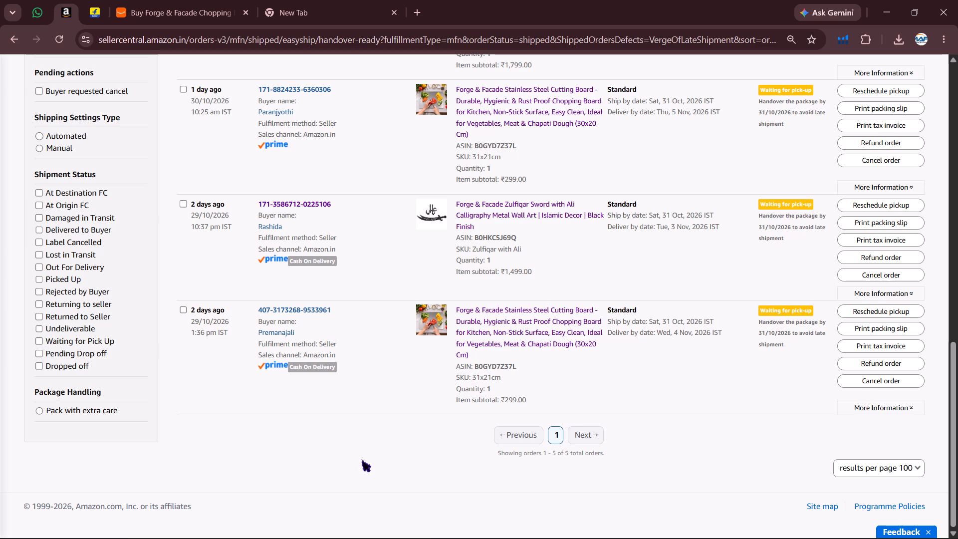
{"action": "scroll", "coordinate": [361, 457], "scroll_direction": "down", "scroll_amount": 3}
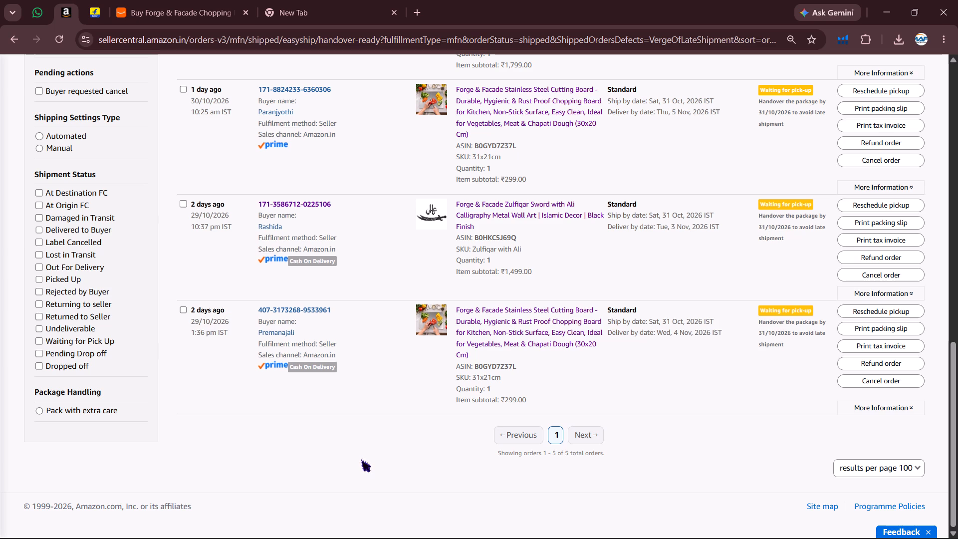
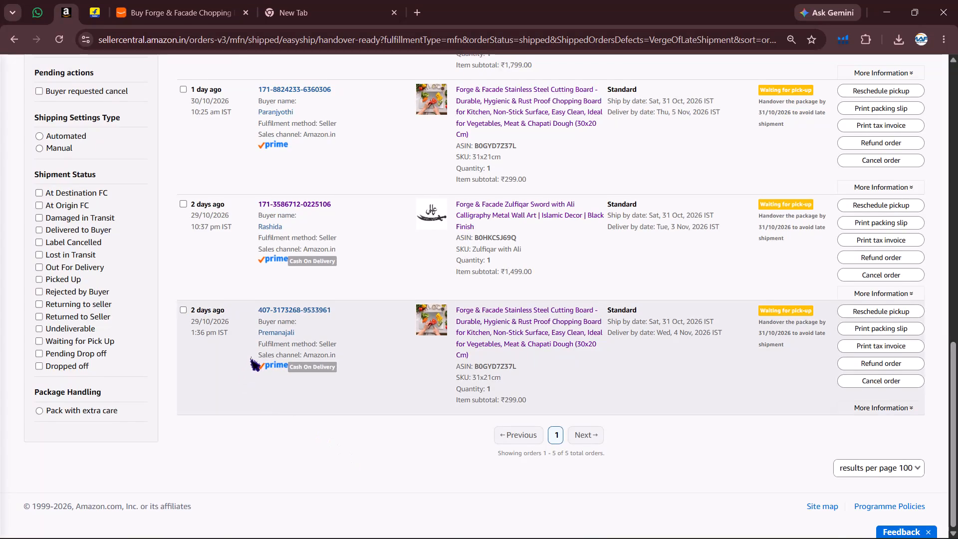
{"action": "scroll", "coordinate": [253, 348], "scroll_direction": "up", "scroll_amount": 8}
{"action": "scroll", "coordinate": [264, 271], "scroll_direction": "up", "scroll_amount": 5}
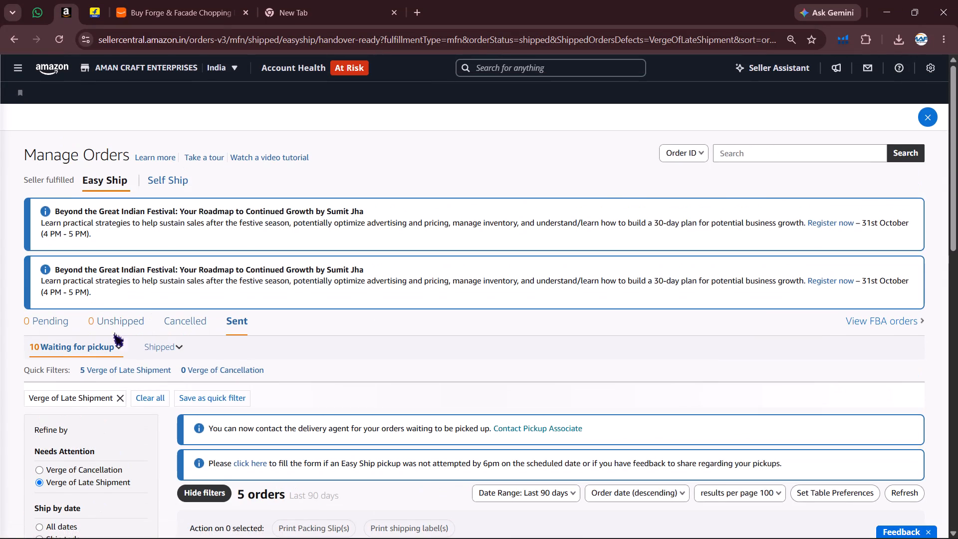
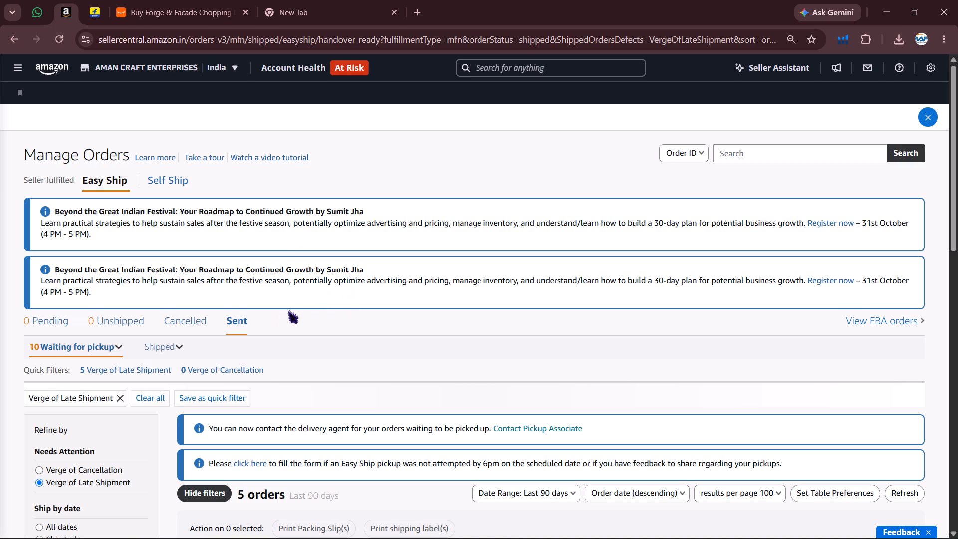
Look through the Verge of Late Shipment orders waiting for pickup, checking their order dates and products.
{"action": "scroll", "coordinate": [253, 317], "scroll_direction": "down", "scroll_amount": 5}
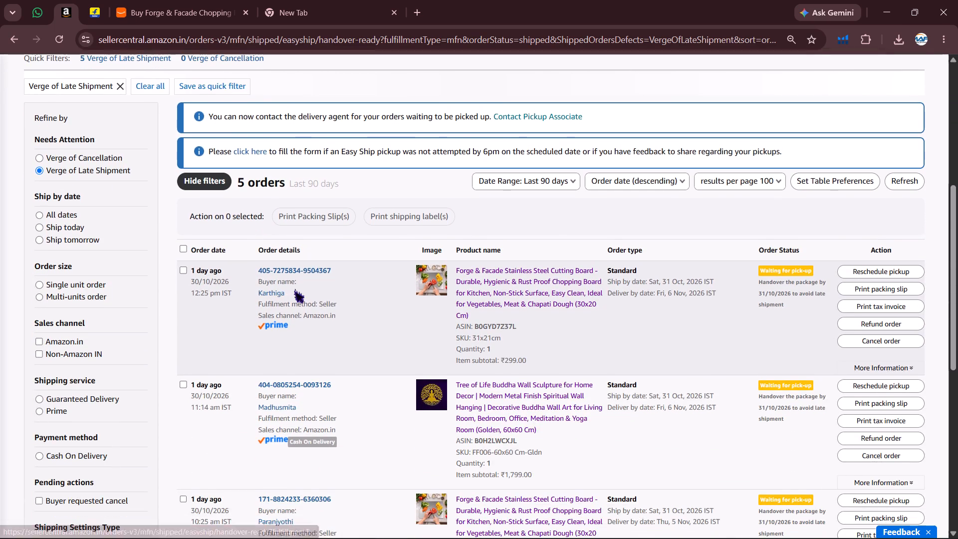
{"action": "scroll", "coordinate": [294, 288], "scroll_direction": "down", "scroll_amount": 6}
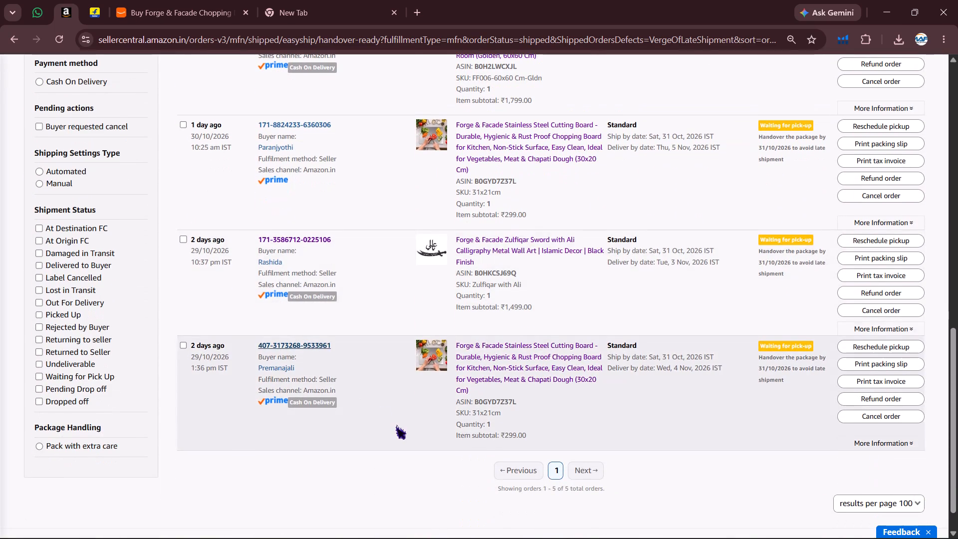
{"action": "scroll", "coordinate": [396, 424], "scroll_direction": "up", "scroll_amount": 6}
{"action": "scroll", "coordinate": [405, 297], "scroll_direction": "down", "scroll_amount": 3}
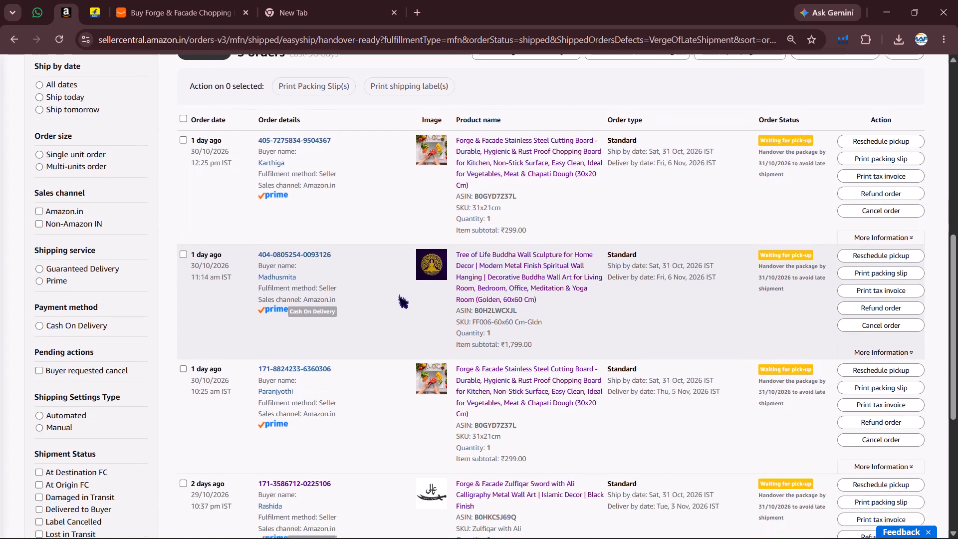
{"action": "scroll", "coordinate": [399, 293], "scroll_direction": "down", "scroll_amount": 8}
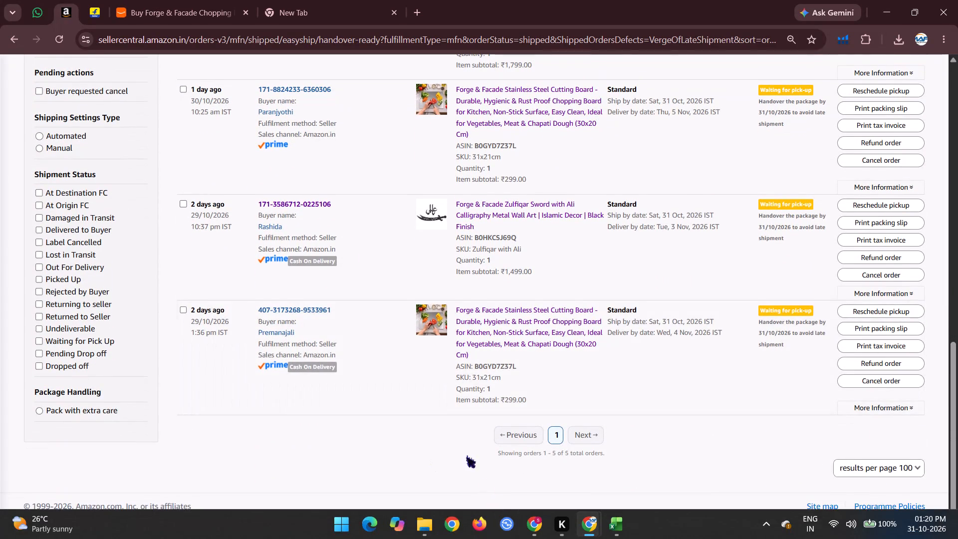
{"action": "scroll", "coordinate": [341, 221], "scroll_direction": "up", "scroll_amount": 8}
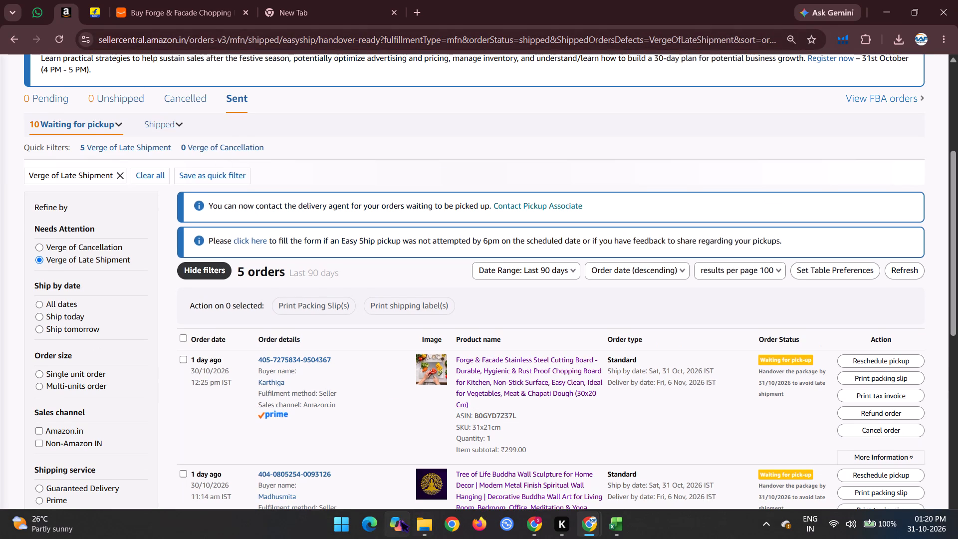
Switch to the Downloads folder in File Explorer, refresh it and check which order date the newest saved invoice covers.
{"action": "left_click", "coordinate": [420, 523]}
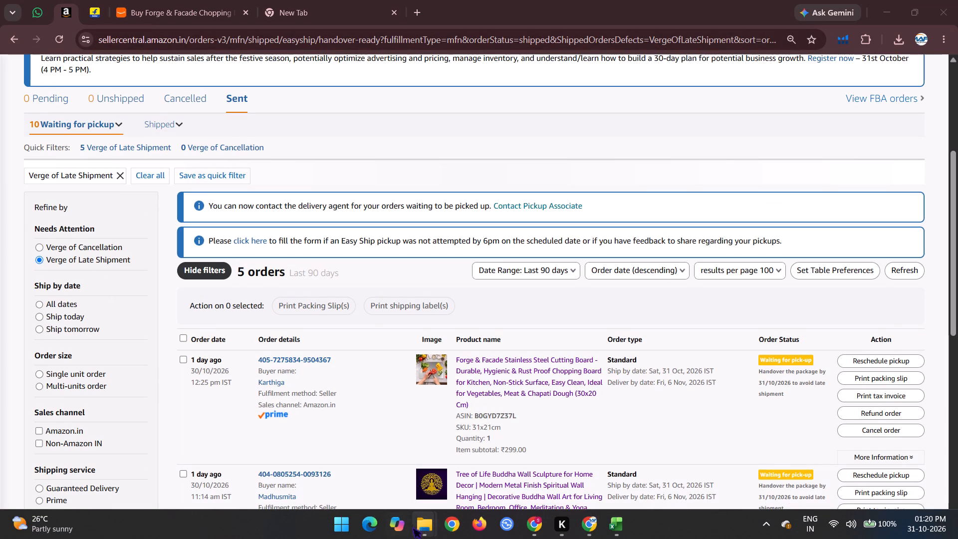
{"action": "left_click", "coordinate": [420, 515]}
{"action": "left_click", "coordinate": [370, 466]}
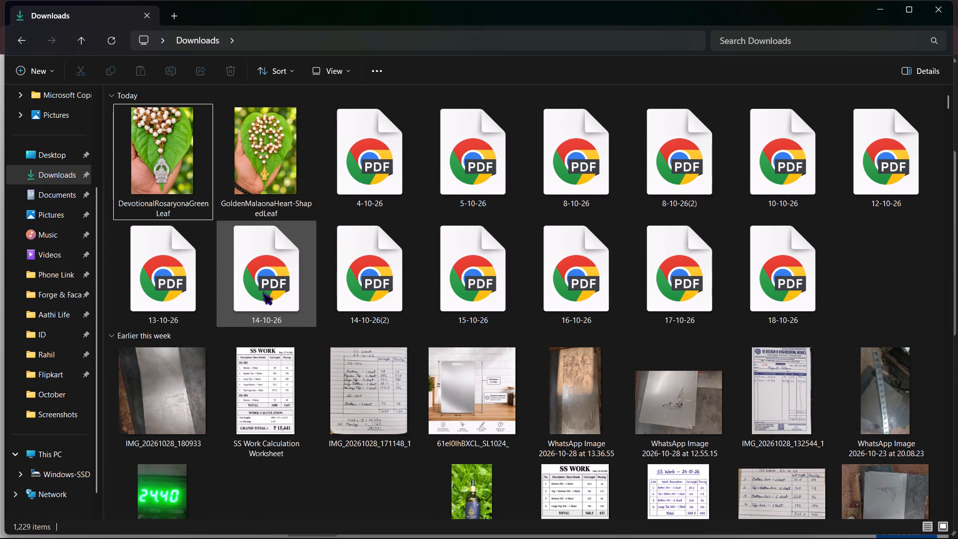
{"action": "key", "text": "F6"}
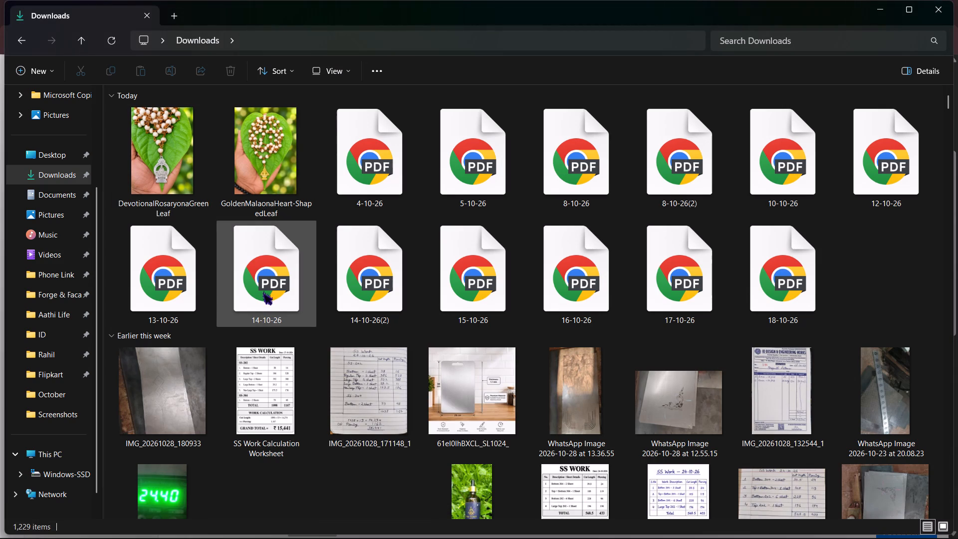
{"action": "key", "text": "F5"}
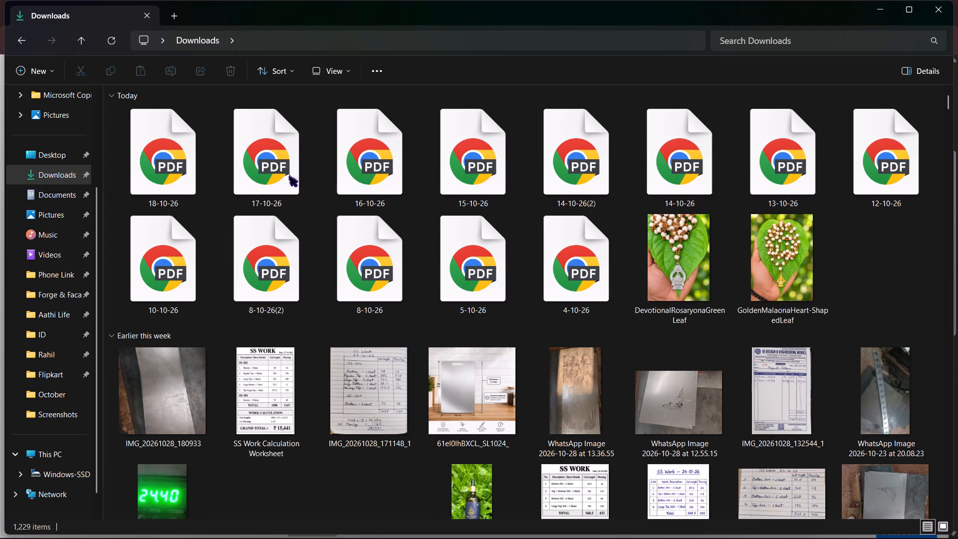
{"action": "left_click", "coordinate": [181, 153]}
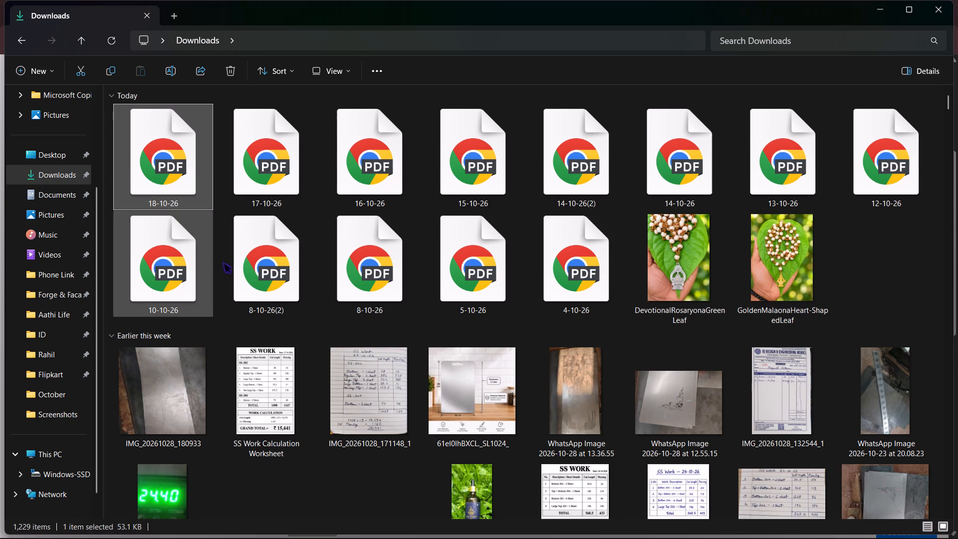
Return to Chrome, open the Shipped orders and find those dated 18/10/2026, comparing them with the invoices saved in Downloads.
{"action": "key", "text": "alt+Tab"}
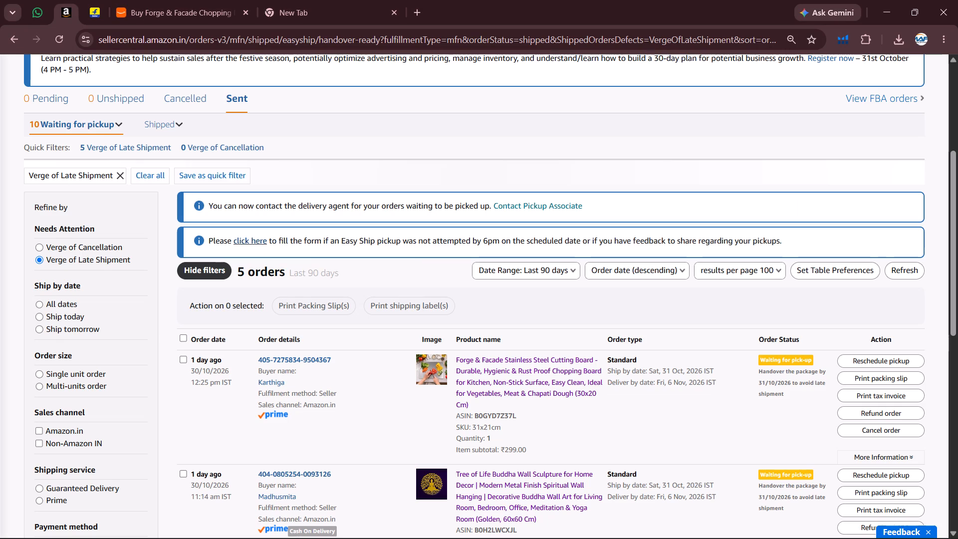
{"action": "left_click", "coordinate": [167, 125]}
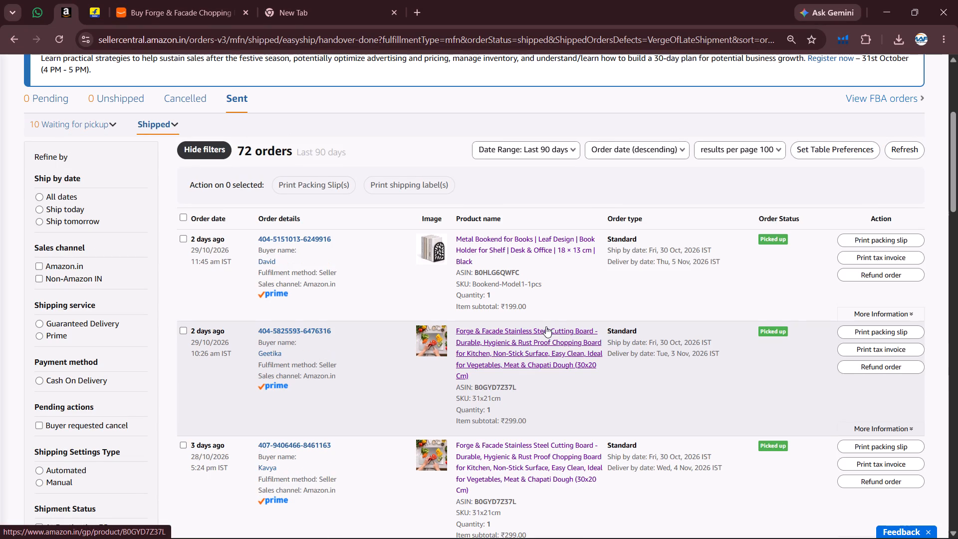
{"action": "scroll", "coordinate": [428, 339], "scroll_direction": "down", "scroll_amount": 7}
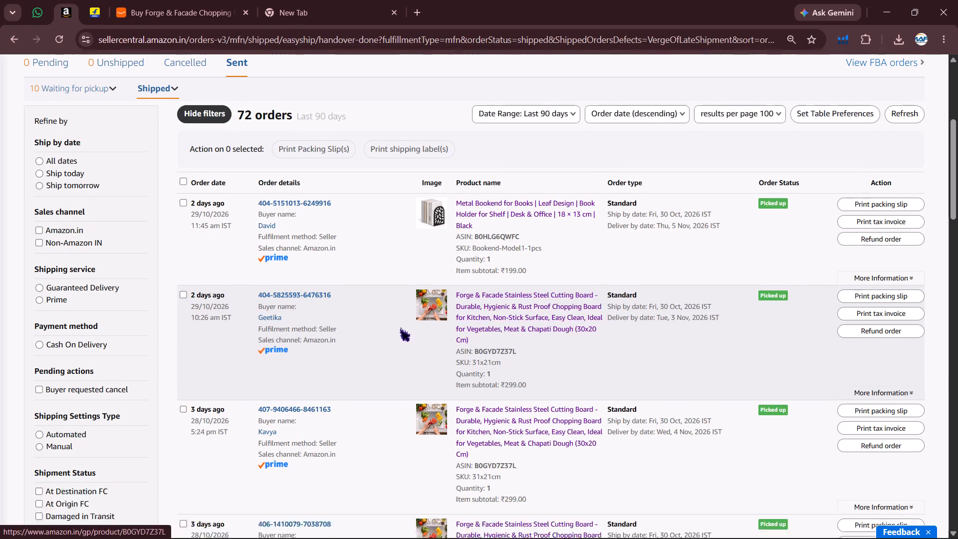
{"action": "scroll", "coordinate": [400, 326], "scroll_direction": "down", "scroll_amount": 13}
{"action": "scroll", "coordinate": [406, 339], "scroll_direction": "down", "scroll_amount": 11}
{"action": "scroll", "coordinate": [336, 315], "scroll_direction": "down", "scroll_amount": 4}
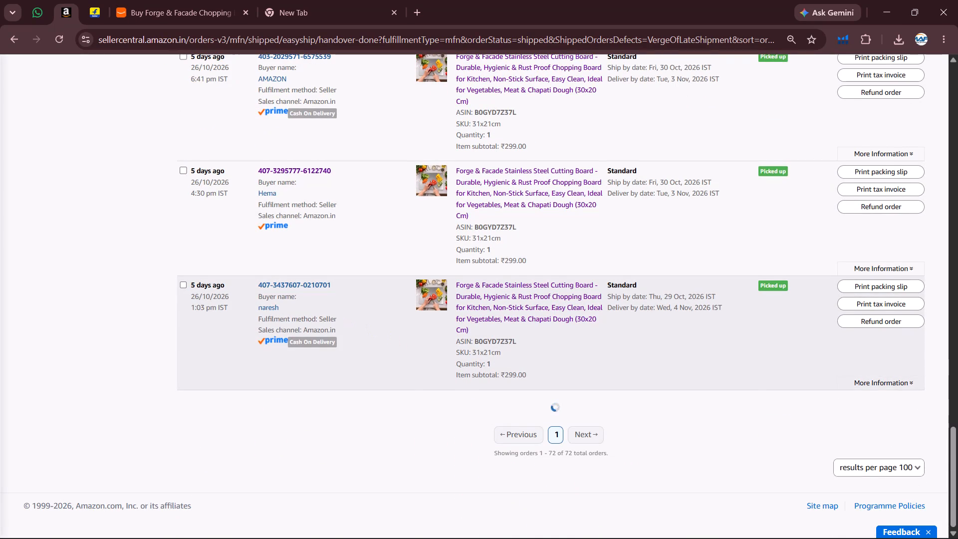
{"action": "scroll", "coordinate": [336, 315], "scroll_direction": "down", "scroll_amount": 12}
{"action": "scroll", "coordinate": [325, 283], "scroll_direction": "down", "scroll_amount": 9}
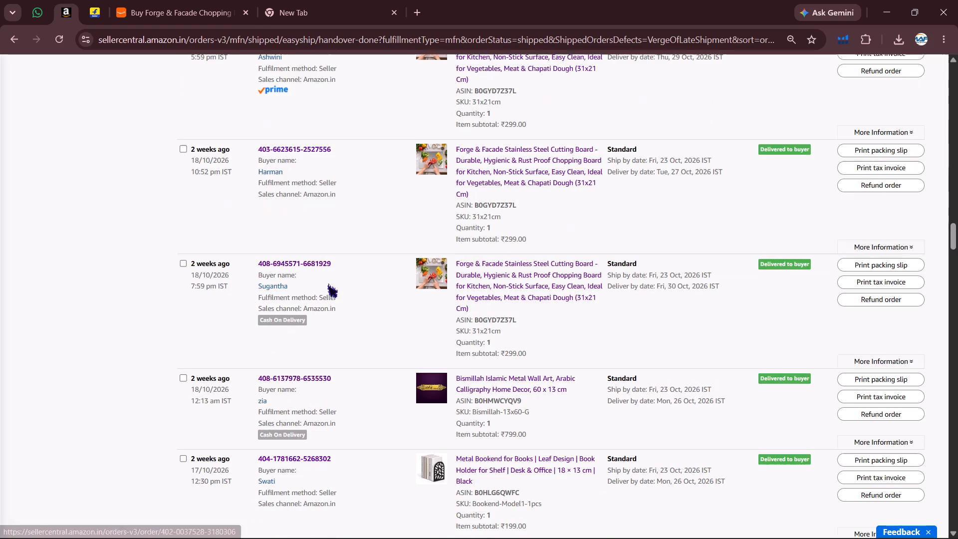
{"action": "scroll", "coordinate": [330, 279], "scroll_direction": "down", "scroll_amount": 1}
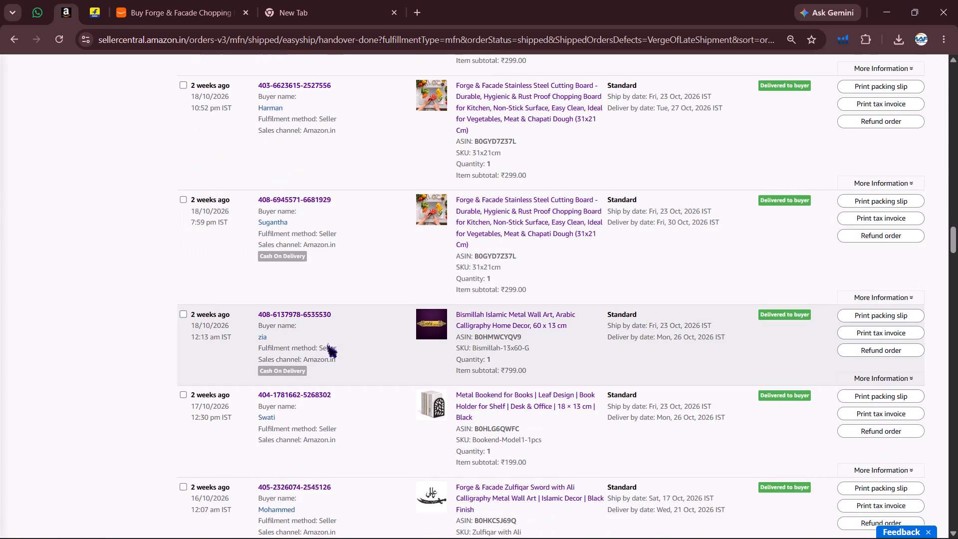
{"action": "scroll", "coordinate": [335, 373], "scroll_direction": "up", "scroll_amount": 1}
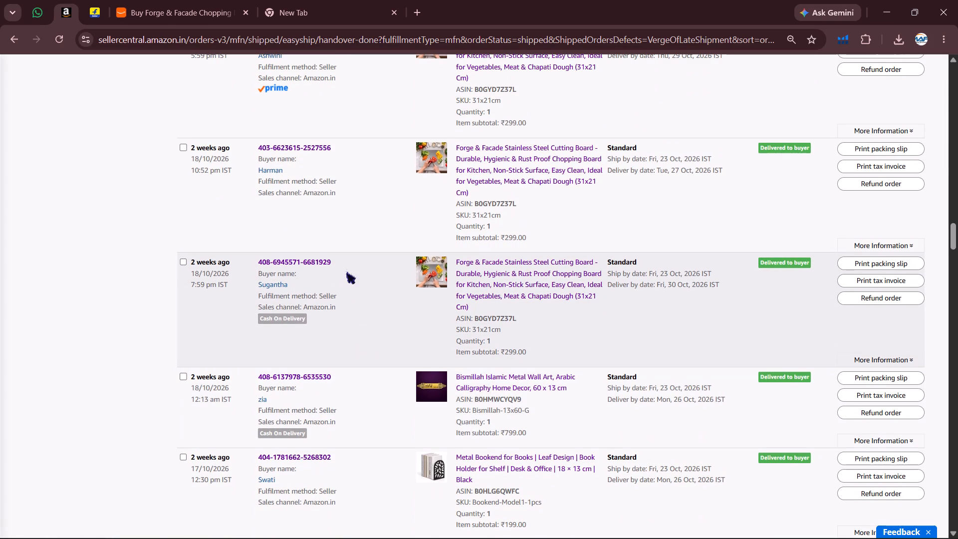
{"action": "scroll", "coordinate": [380, 392], "scroll_direction": "down", "scroll_amount": 1}
{"action": "key", "text": "alt+Tab"}
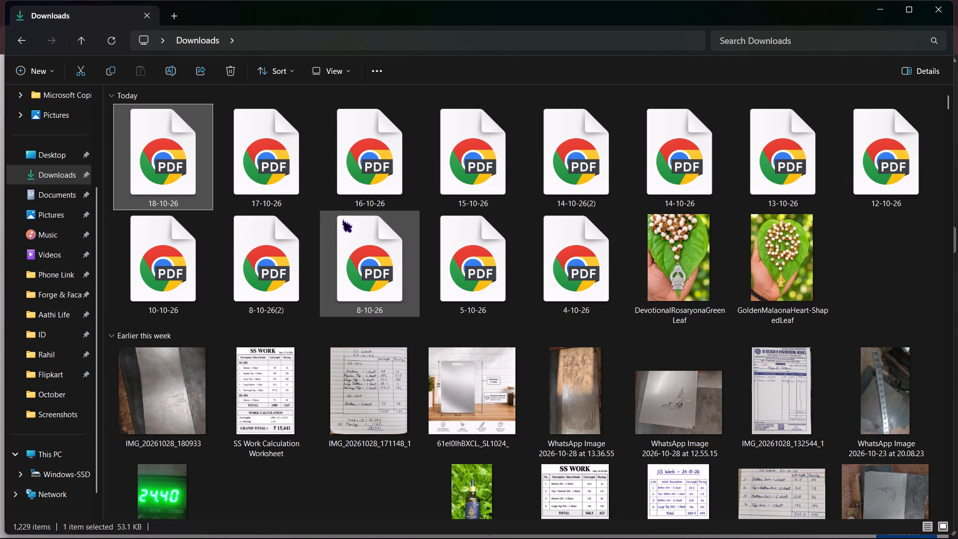
{"action": "key", "text": "alt+Tab"}
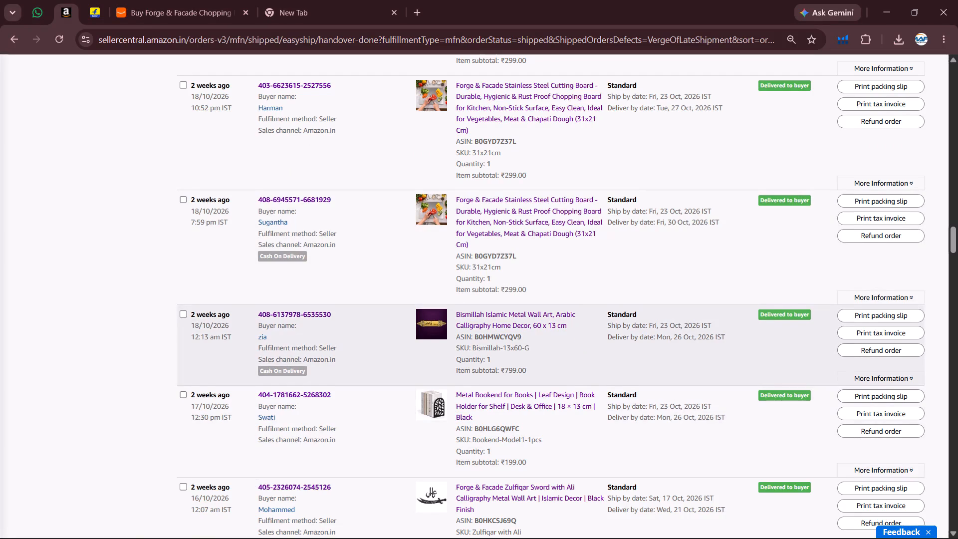
Download the tax invoice of the 18/10/2026 7:59 pm cutting board order as 18-10-26(2) and close the invoice window.
{"action": "scroll", "coordinate": [312, 360], "scroll_direction": "up", "scroll_amount": 1}
{"action": "scroll", "coordinate": [855, 349], "scroll_direction": "up", "scroll_amount": 1}
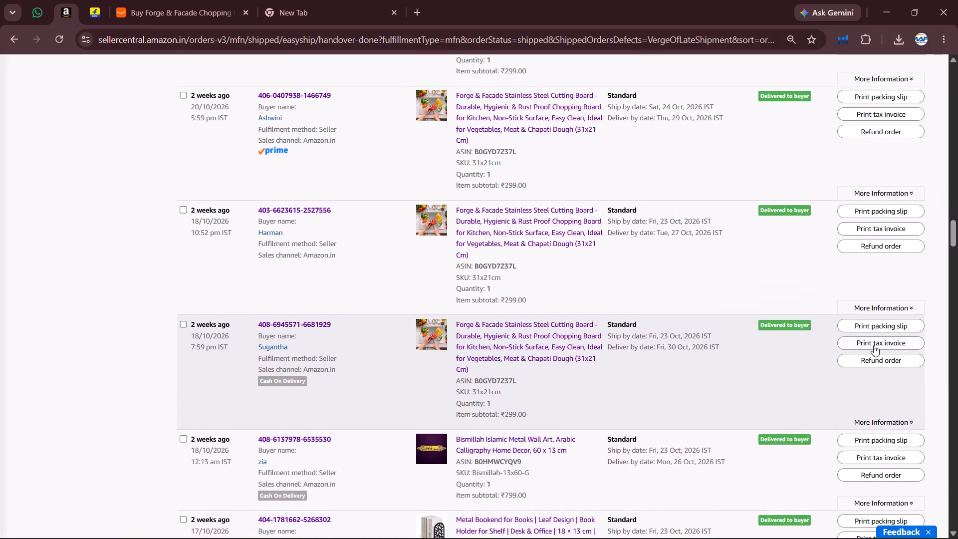
{"action": "left_click", "coordinate": [876, 344]}
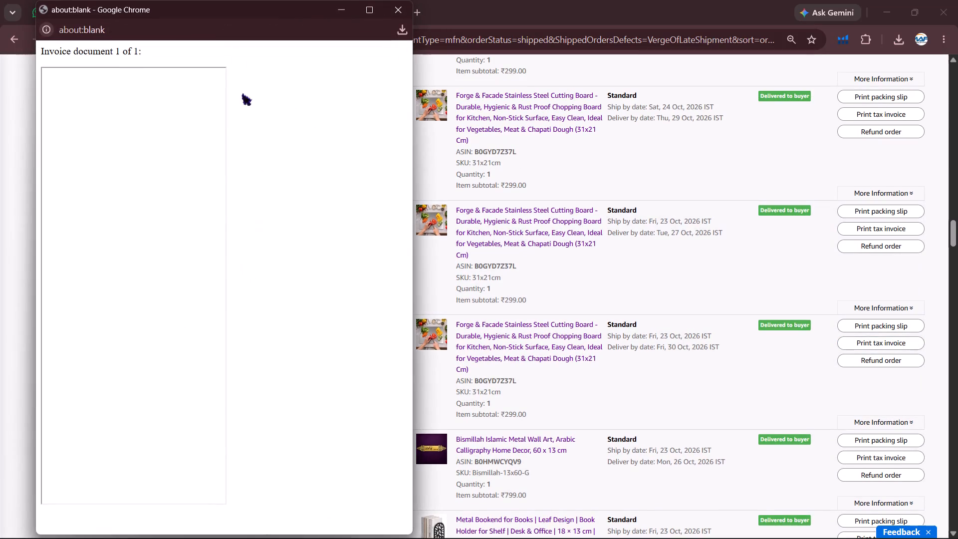
{"action": "left_click", "coordinate": [157, 91]}
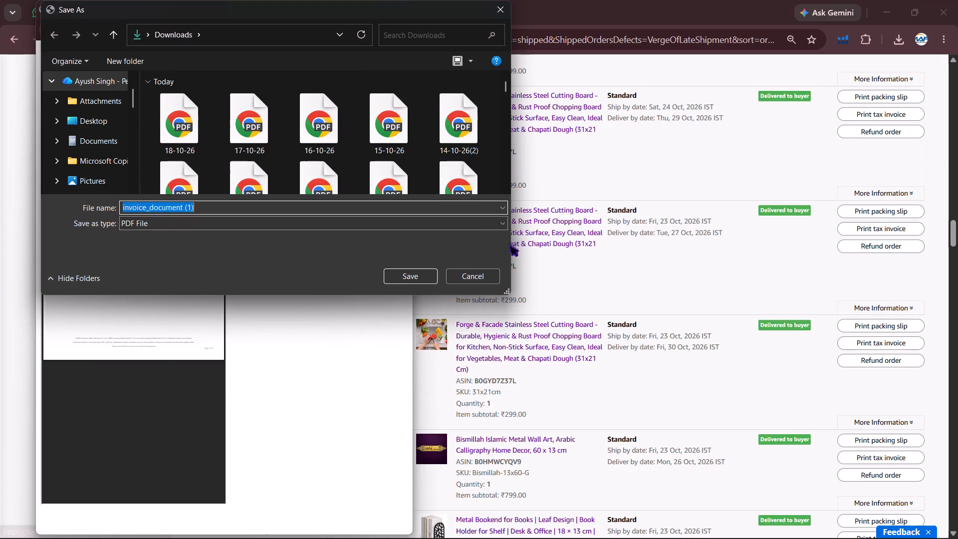
{"action": "type", "text": "18"}
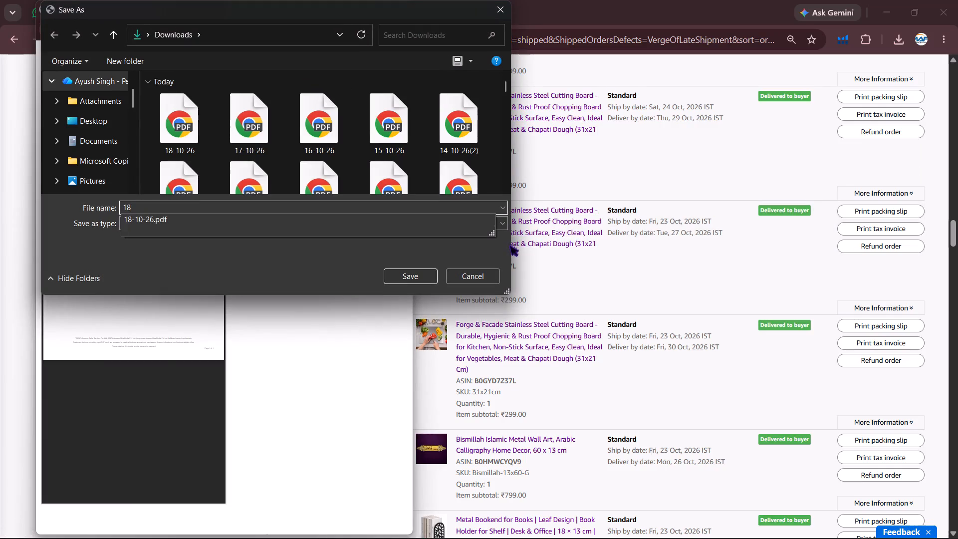
{"action": "key", "text": "minus"}
{"action": "type", "text": "10-26"}
{"action": "key", "text": "9"}
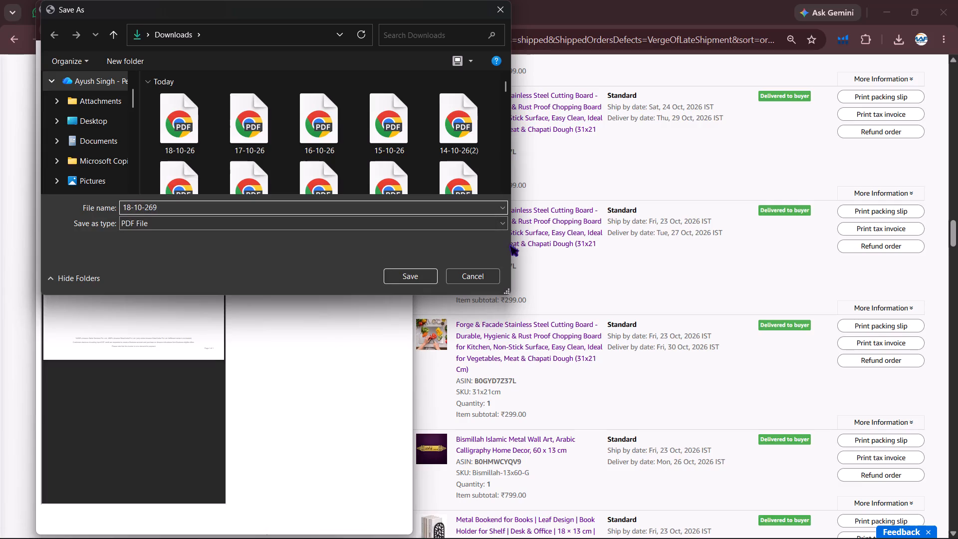
{"action": "key", "text": "BackSpace"}
{"action": "key", "text": "shift+parenleft"}
{"action": "key", "text": "2"}
{"action": "key", "text": "shift+parenright"}
{"action": "key", "text": "Return"}
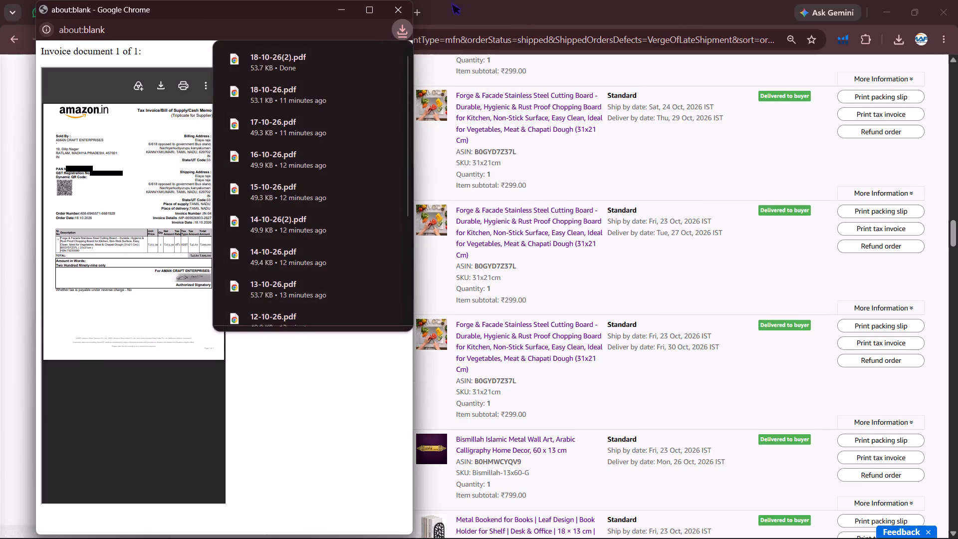
{"action": "left_click", "coordinate": [403, 16]}
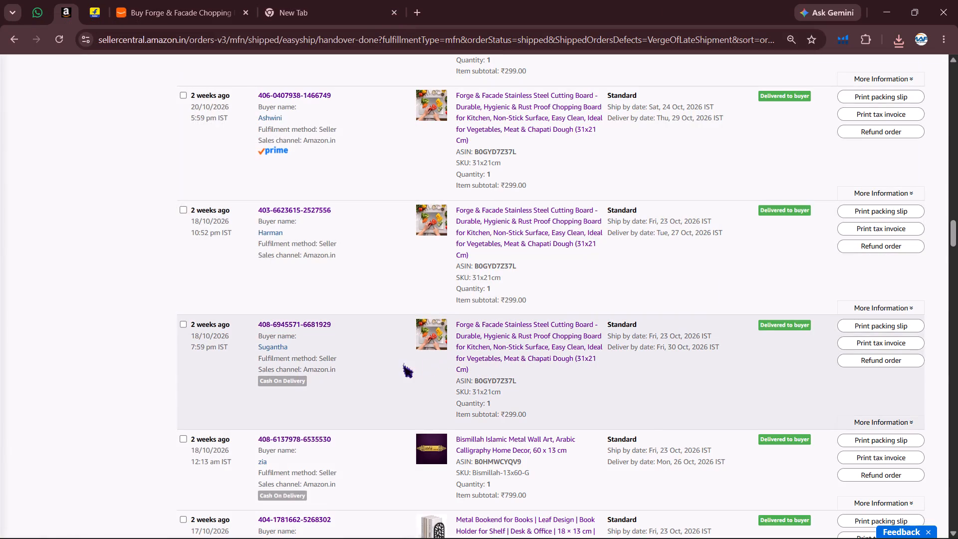
Download the tax invoice of the 18/10/2026 10:52 pm cutting board order as 18-10-26(3).
{"action": "scroll", "coordinate": [520, 288], "scroll_direction": "up", "scroll_amount": 1}
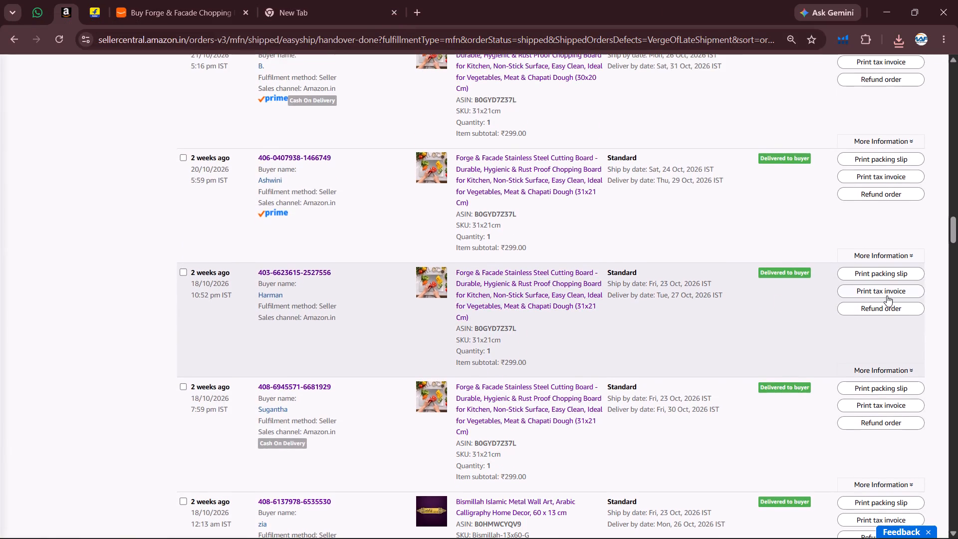
{"action": "left_click", "coordinate": [887, 295]}
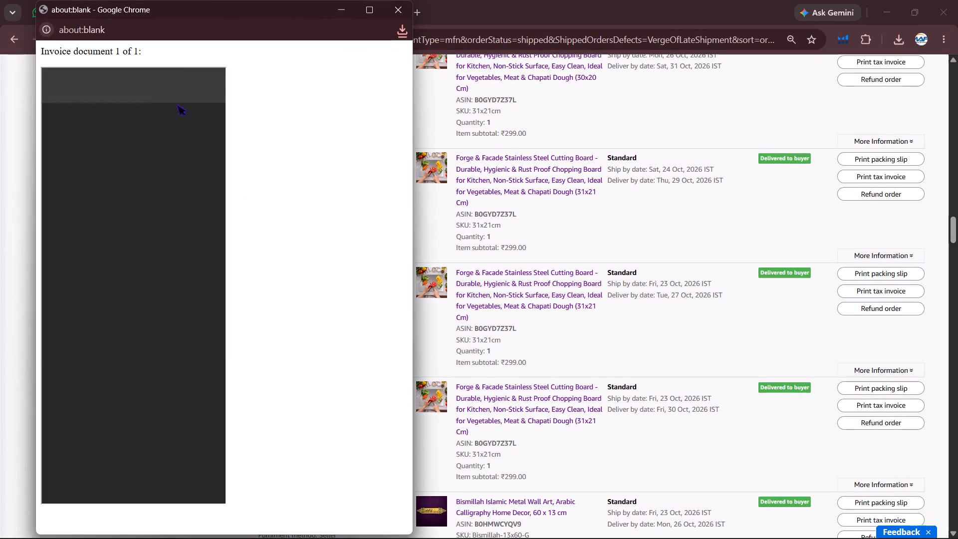
{"action": "left_click", "coordinate": [157, 88]}
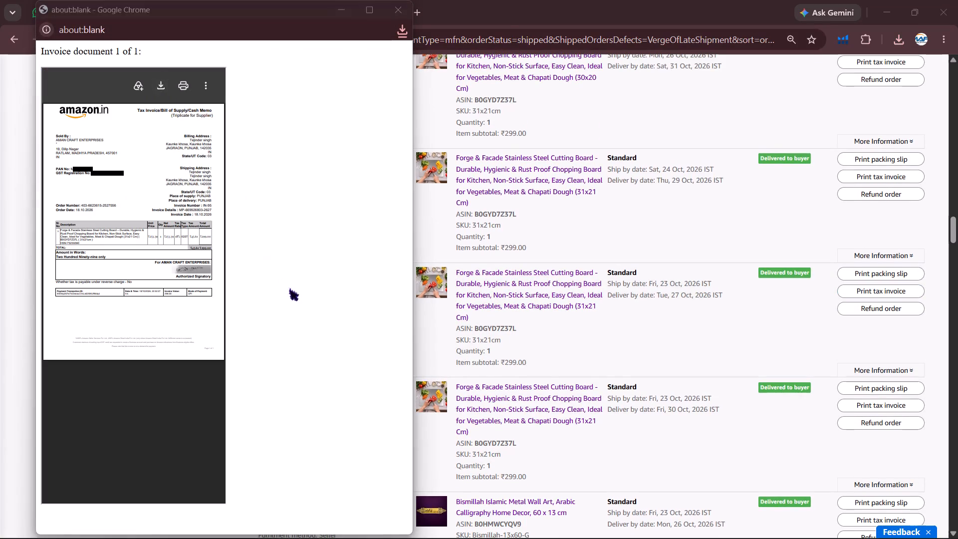
{"action": "type", "text": "18-10-26"}
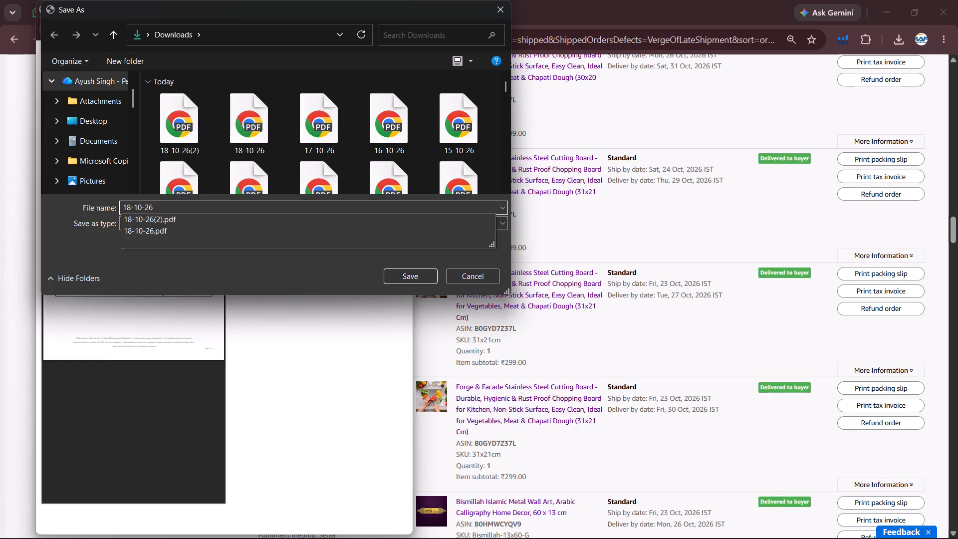
{"action": "key", "text": "shift+parenleft"}
{"action": "key", "text": "3"}
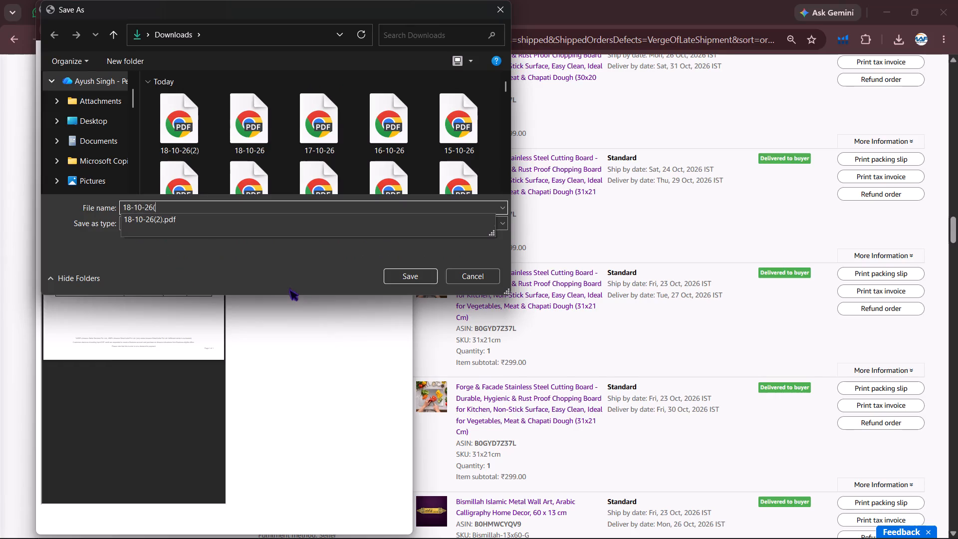
{"action": "key", "text": "shift+parenright"}
{"action": "key", "text": "Return"}
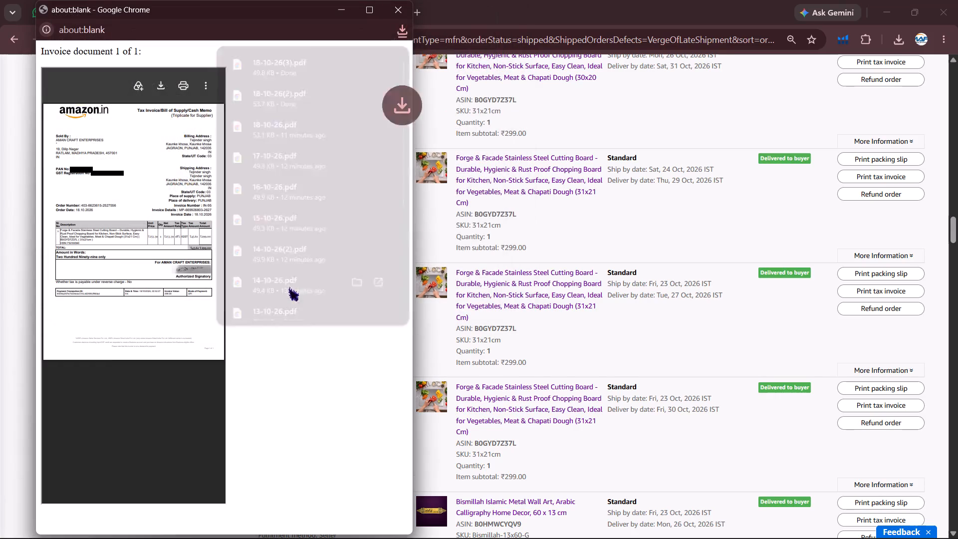
Close the invoice window of the 18/10/2026 10:52 pm order.
{"action": "left_click", "coordinate": [392, 10]}
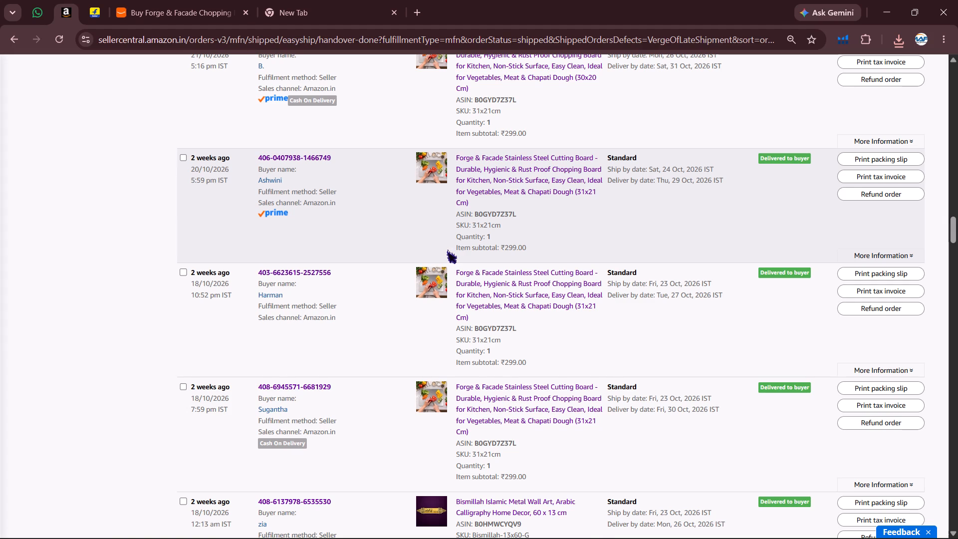
Switch to the Flipkart Seller Hub page and look over its upcoming orders.
{"action": "left_click", "coordinate": [96, 0]}
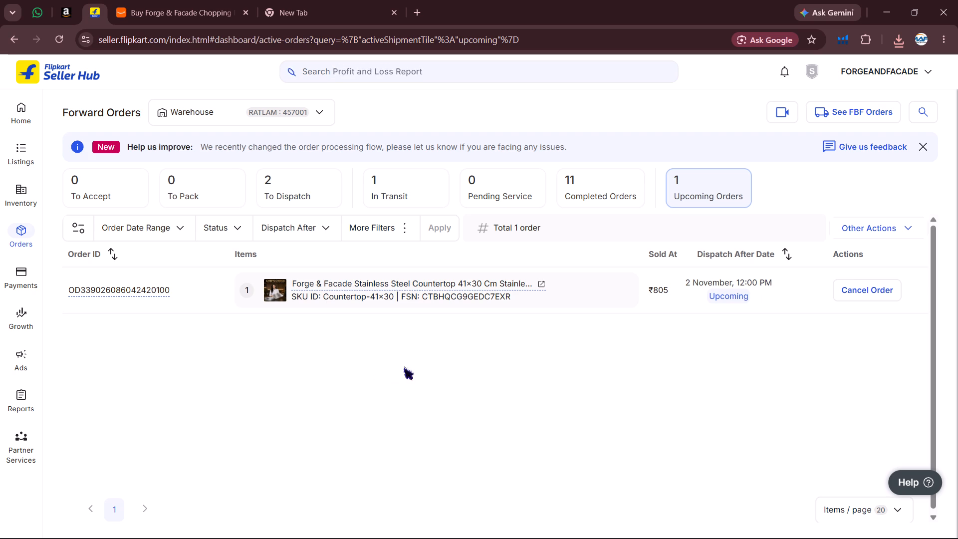
{"action": "left_click_drag", "start_coordinate": [934, 371], "coordinate": [921, 395]}
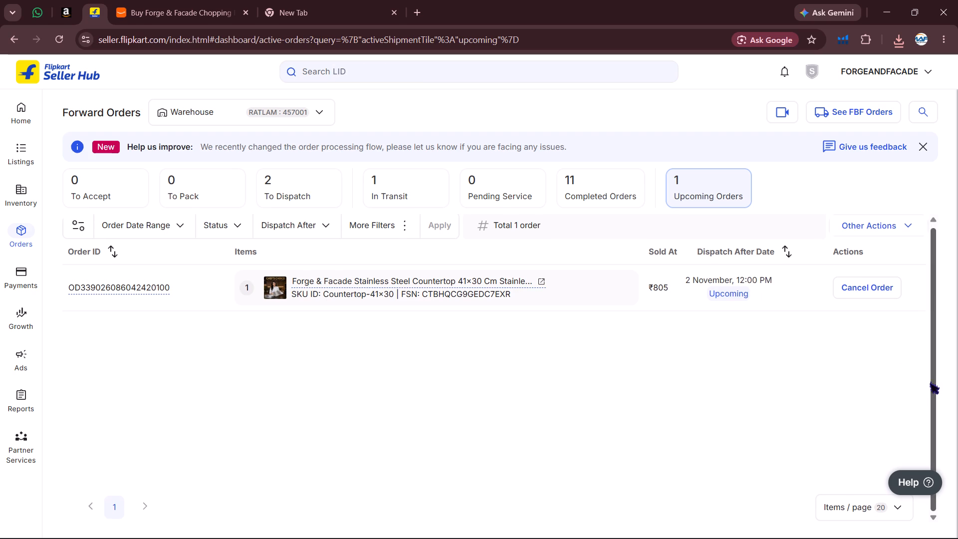
{"action": "left_click_drag", "start_coordinate": [933, 385], "coordinate": [932, 351]}
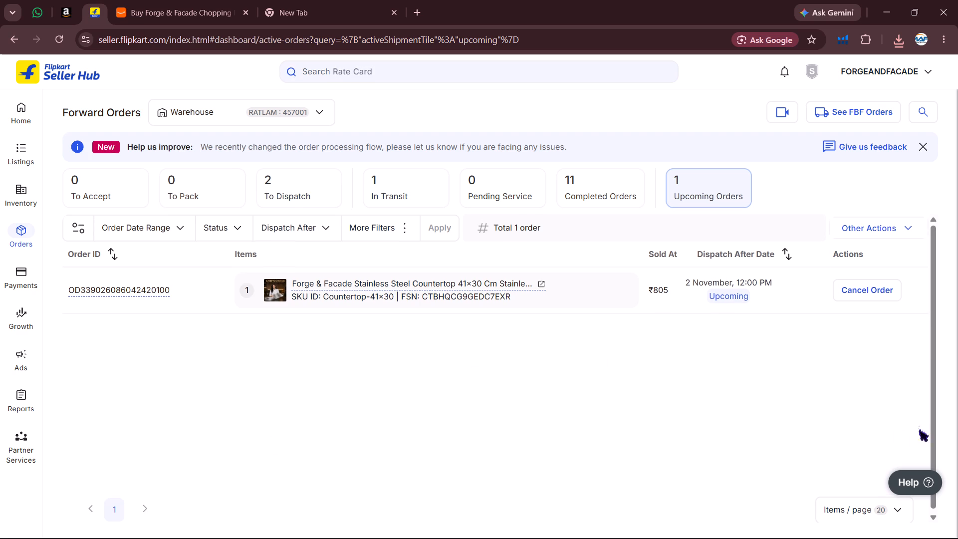
{"action": "left_click_drag", "start_coordinate": [930, 420], "coordinate": [935, 401]}
{"action": "left_click_drag", "start_coordinate": [935, 414], "coordinate": [930, 390]}
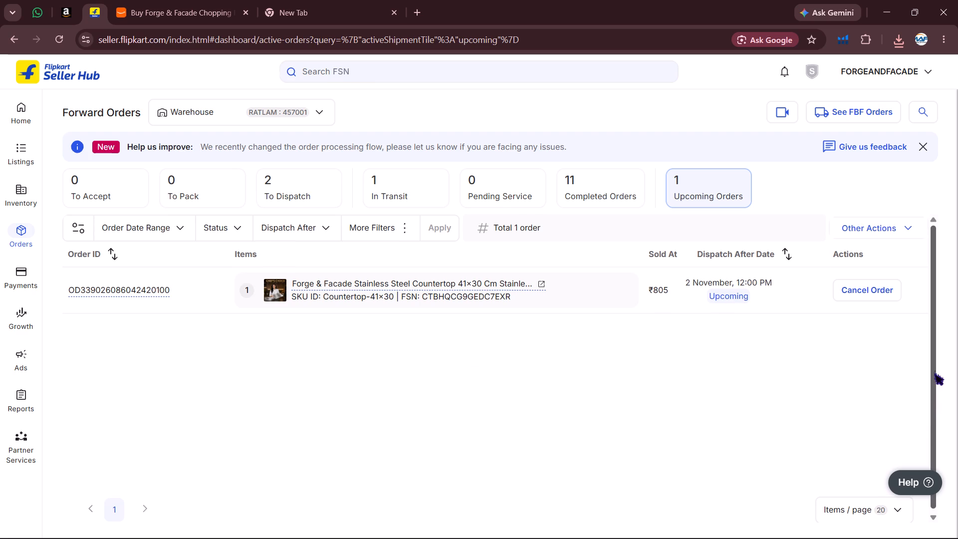
{"action": "left_click_drag", "start_coordinate": [934, 370], "coordinate": [930, 355]}
{"action": "left_click_drag", "start_coordinate": [934, 376], "coordinate": [934, 364]}
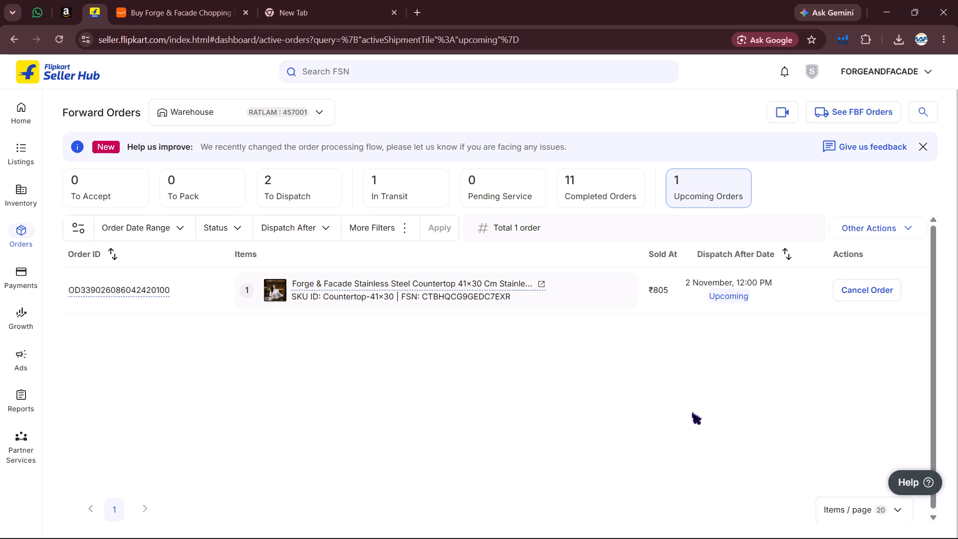
{"action": "right_click_drag", "start_coordinate": [692, 410], "coordinate": [685, 413]}
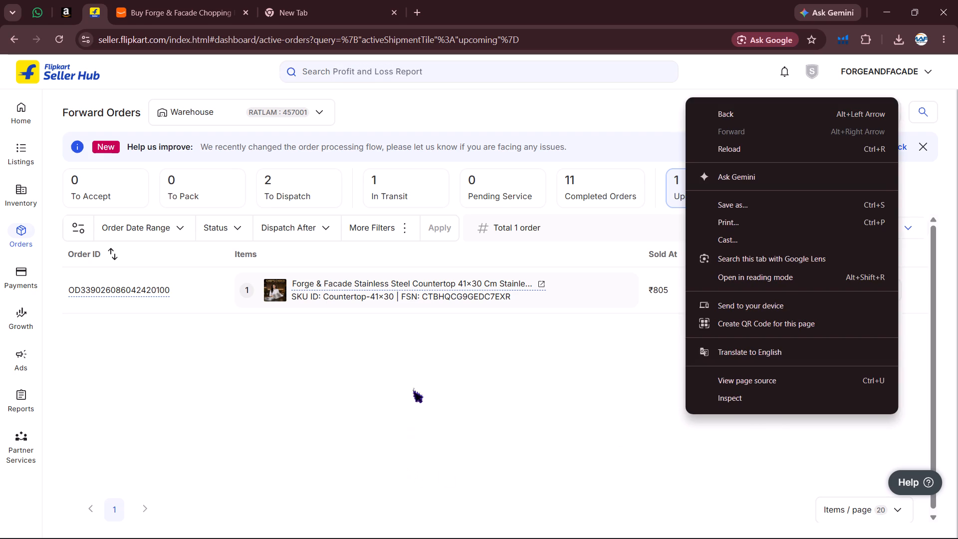
{"action": "left_click", "coordinate": [413, 387]}
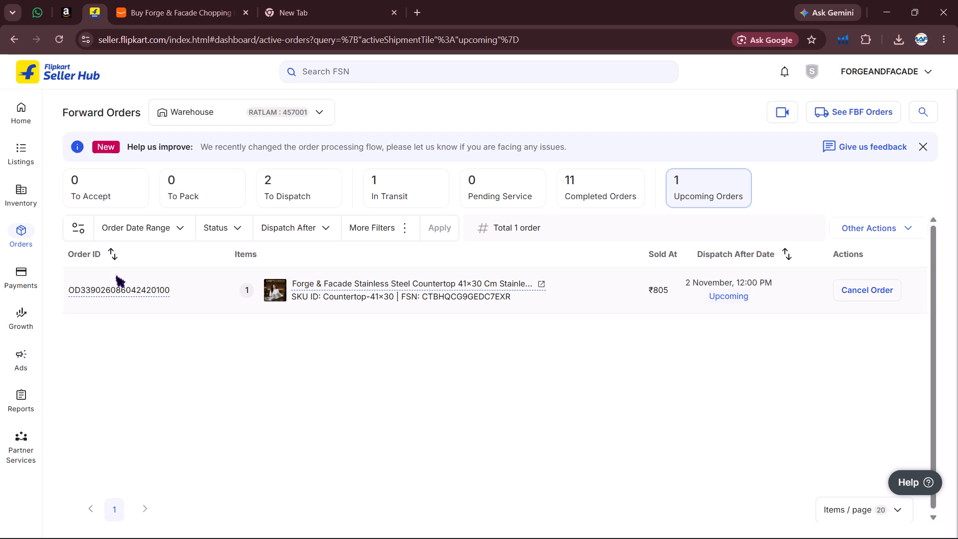
{"action": "left_click", "coordinate": [155, 354]}
Open the To Dispatch orders in Flipkart Seller Hub and look through the list.
{"action": "left_click", "coordinate": [295, 187]}
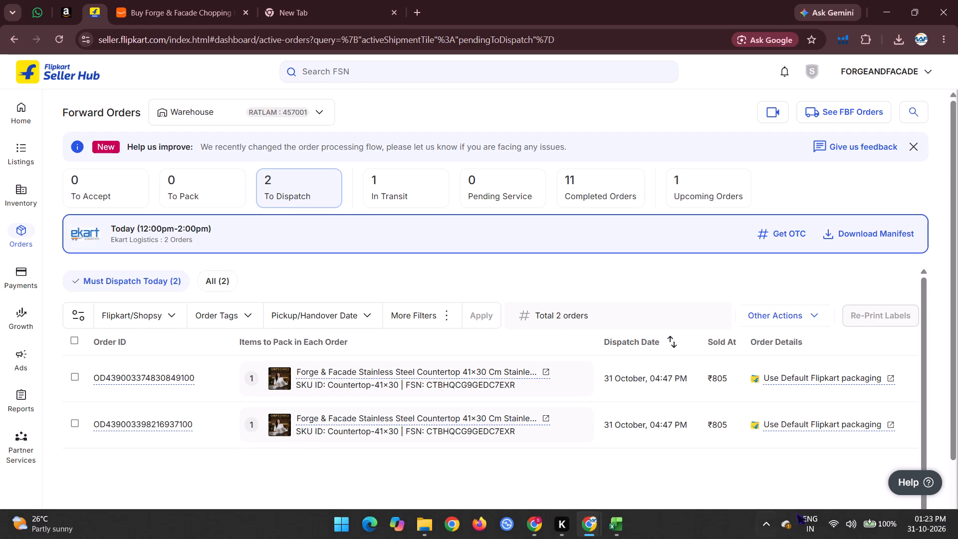
{"action": "scroll", "coordinate": [290, 463], "scroll_direction": "down", "scroll_amount": 5}
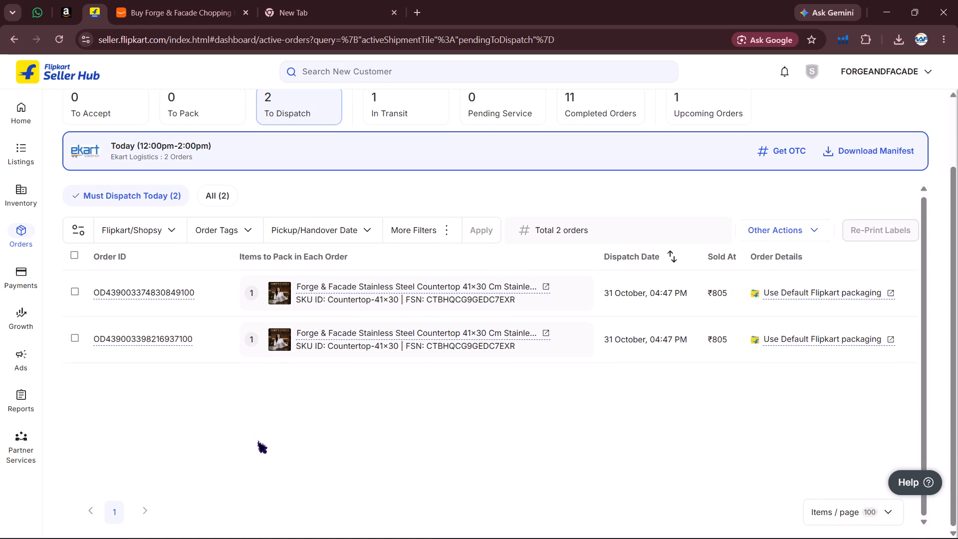
{"action": "scroll", "coordinate": [341, 397], "scroll_direction": "up", "scroll_amount": 2}
{"action": "scroll", "coordinate": [279, 448], "scroll_direction": "up", "scroll_amount": 1}
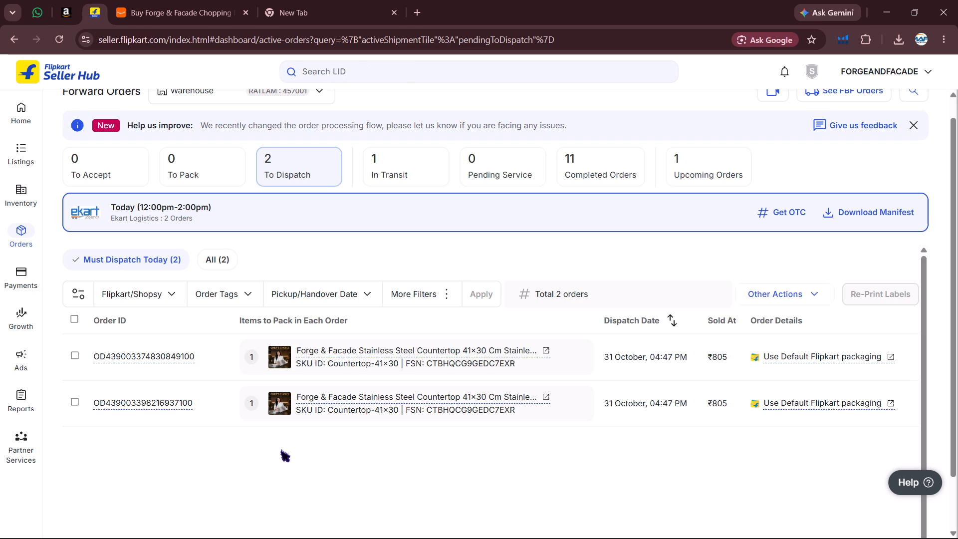
{"action": "double_click", "coordinate": [465, 248]}
Switch to the Downloads folder in File Explorer, refresh it and check the newest saved invoices, 18-10-26(3) and 18-10-26(2).
{"action": "key", "text": "alt+Tab"}
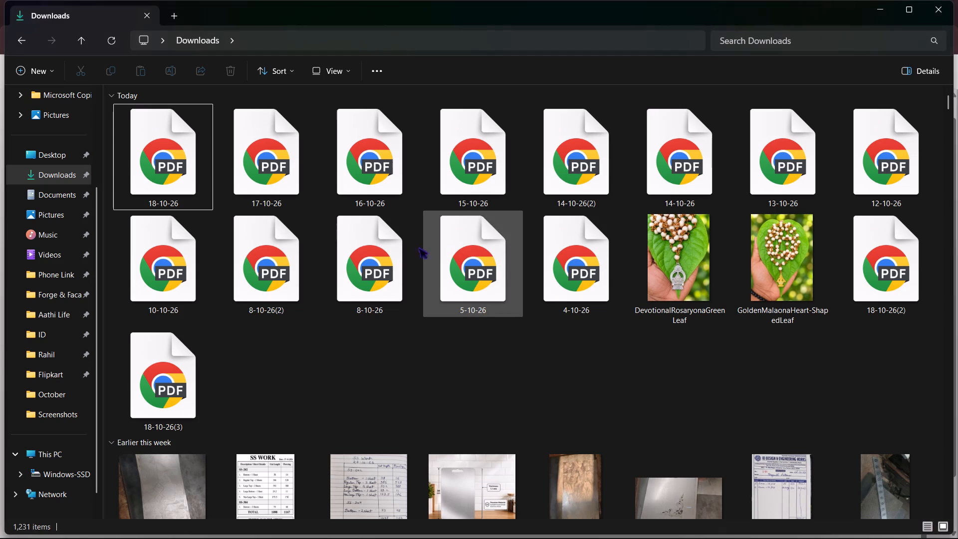
{"action": "scroll", "coordinate": [197, 178], "scroll_direction": "up", "scroll_amount": 1}
{"action": "key", "text": "F5"}
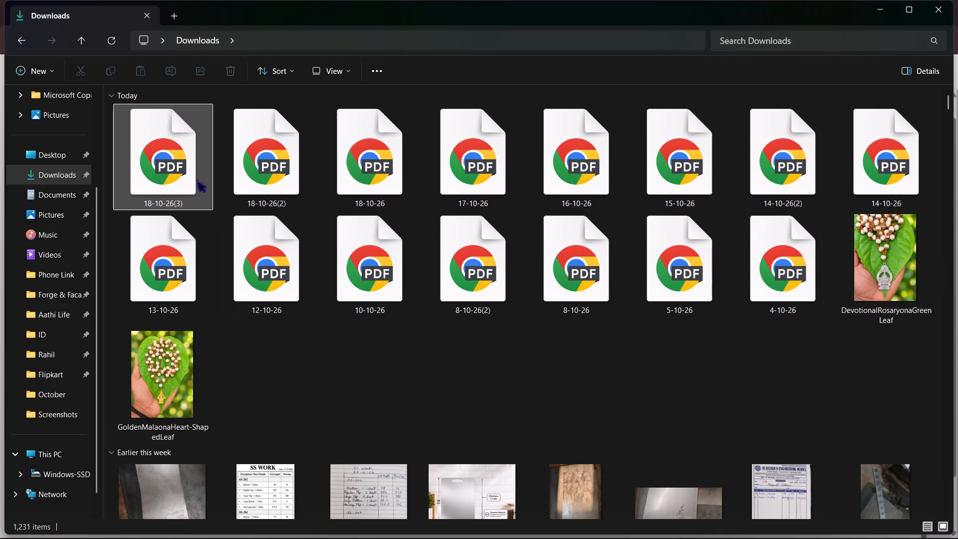
{"action": "left_click", "coordinate": [167, 154]}
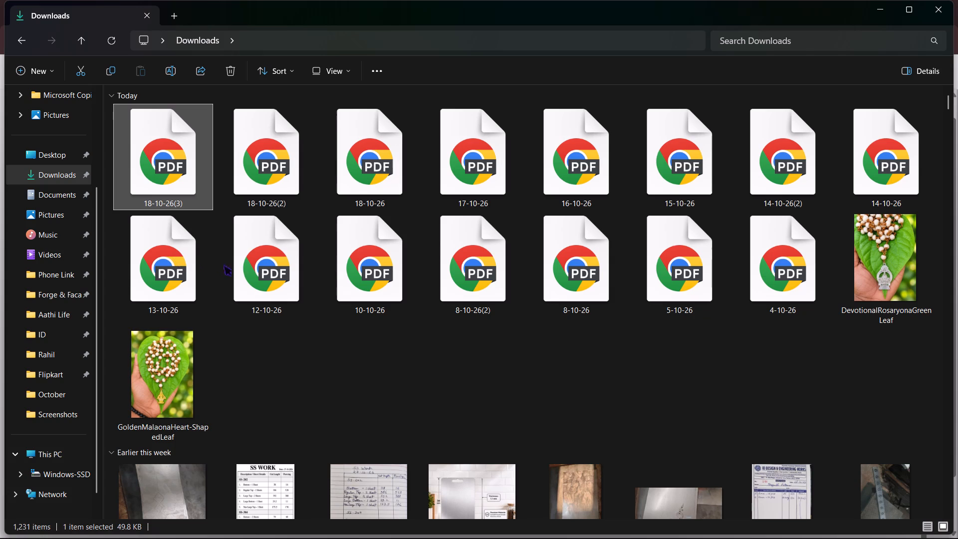
{"action": "left_click", "coordinate": [261, 259]}
{"action": "left_click", "coordinate": [268, 177]}
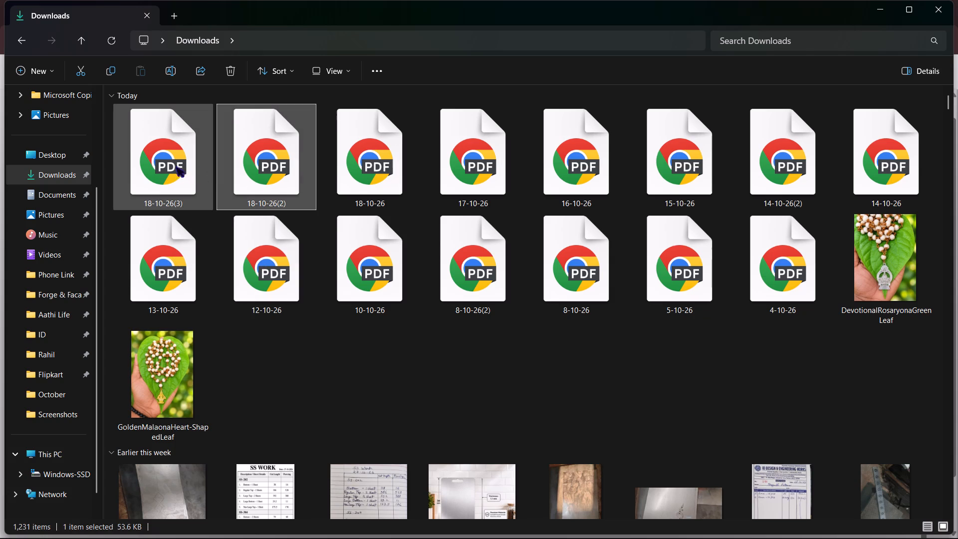
{"action": "left_click", "coordinate": [157, 154]}
Look through the older files in Downloads, from earlier this week and last week, and return to today's invoices.
{"action": "scroll", "coordinate": [381, 349], "scroll_direction": "down", "scroll_amount": 1}
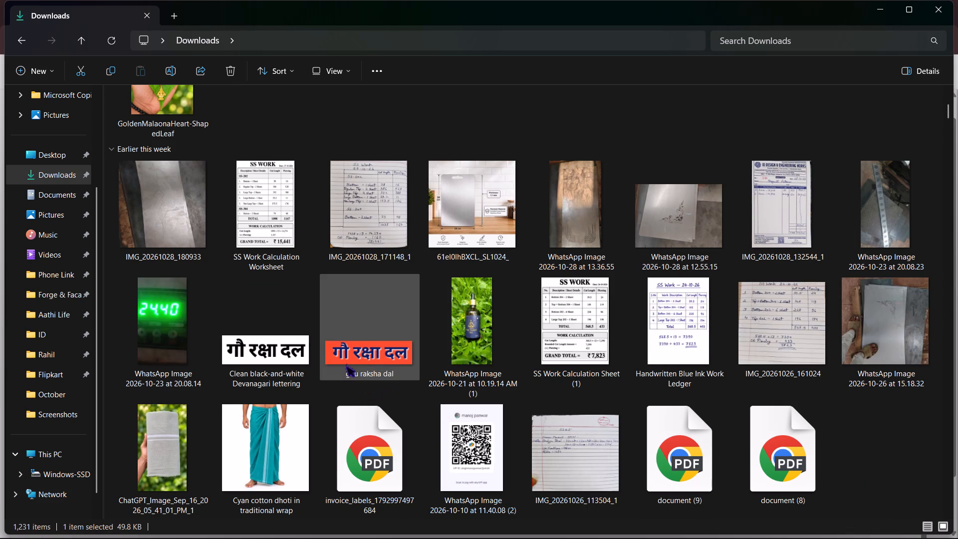
{"action": "scroll", "coordinate": [346, 362], "scroll_direction": "up", "scroll_amount": 7}
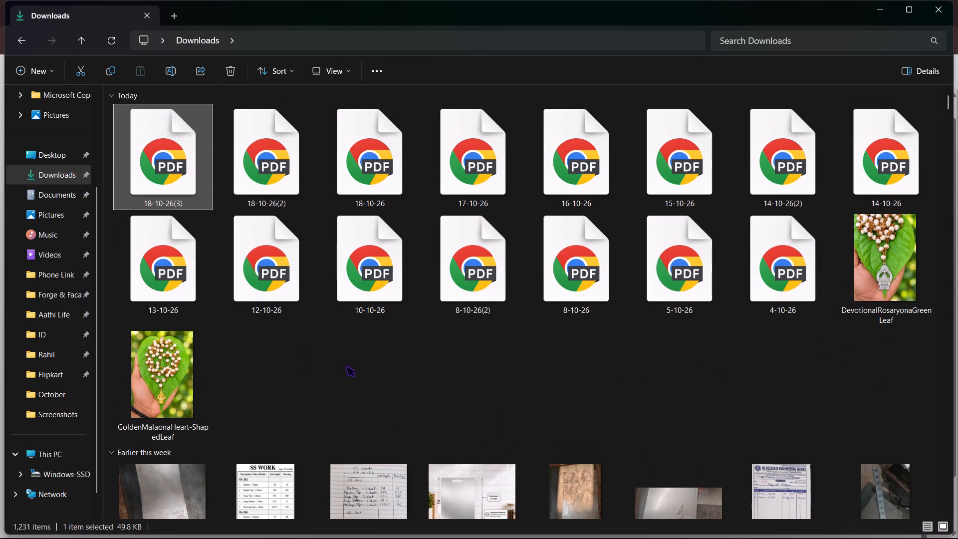
{"action": "left_click", "coordinate": [346, 362]}
{"action": "scroll", "coordinate": [220, 225], "scroll_direction": "up", "scroll_amount": 4}
{"action": "left_click", "coordinate": [172, 158]}
{"action": "scroll", "coordinate": [406, 339], "scroll_direction": "down", "scroll_amount": 1}
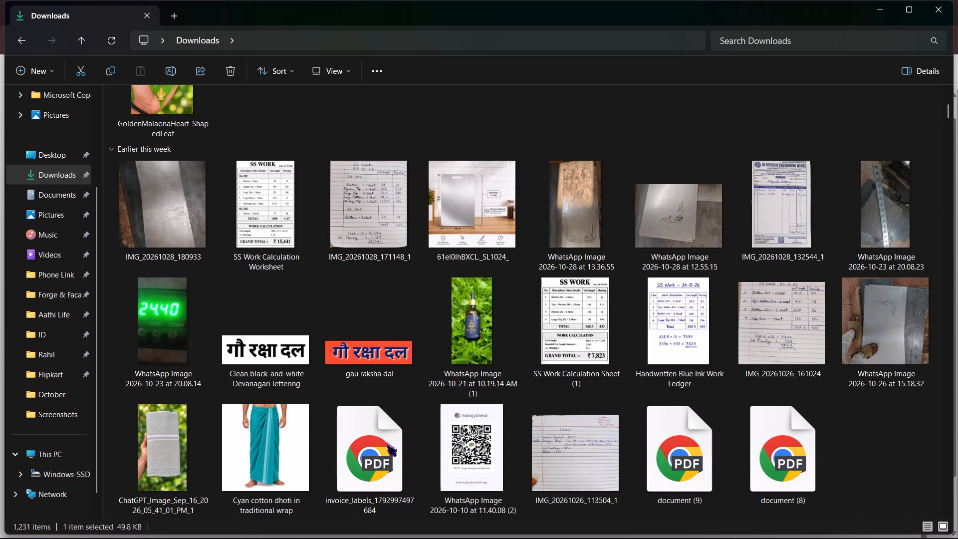
{"action": "scroll", "coordinate": [433, 393], "scroll_direction": "down", "scroll_amount": 1}
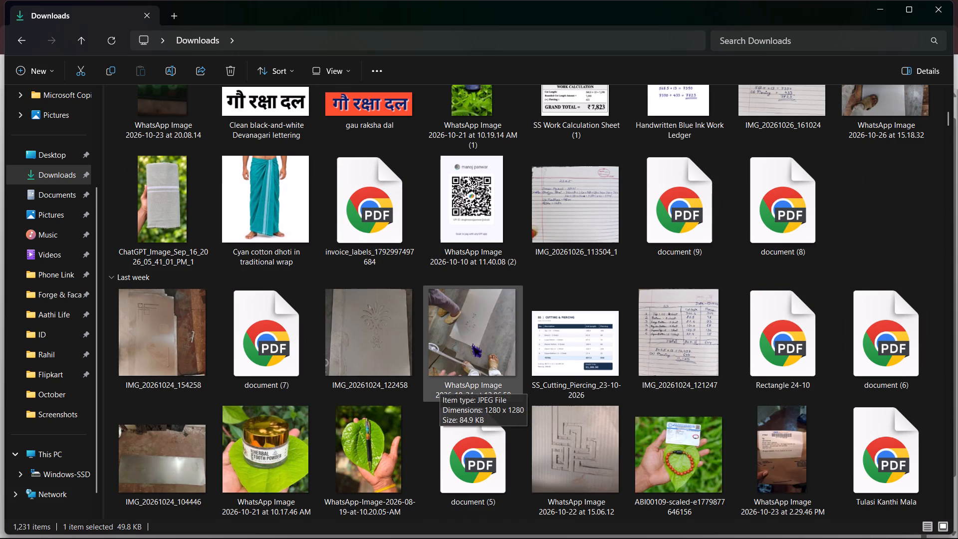
{"action": "scroll", "coordinate": [476, 341], "scroll_direction": "down", "scroll_amount": 1}
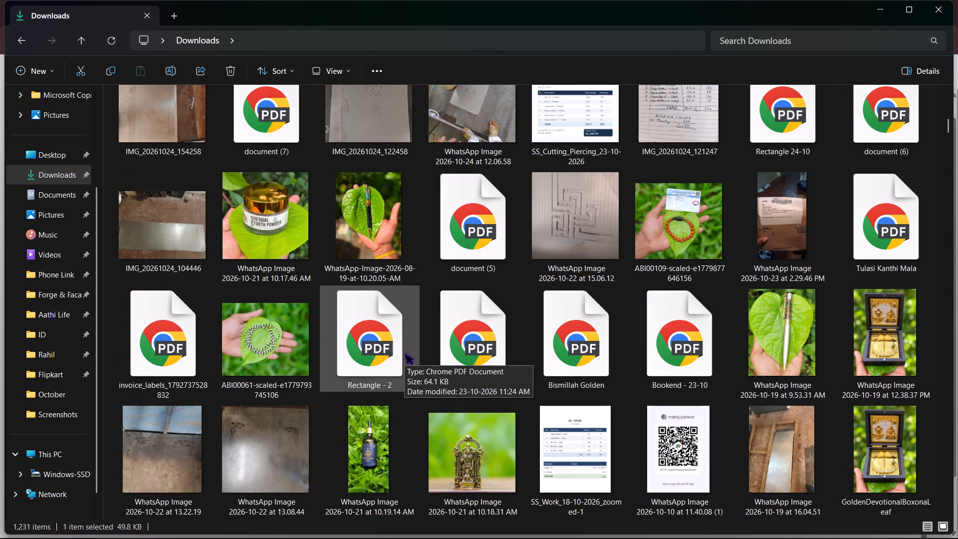
{"action": "scroll", "coordinate": [404, 350], "scroll_direction": "up", "scroll_amount": 4}
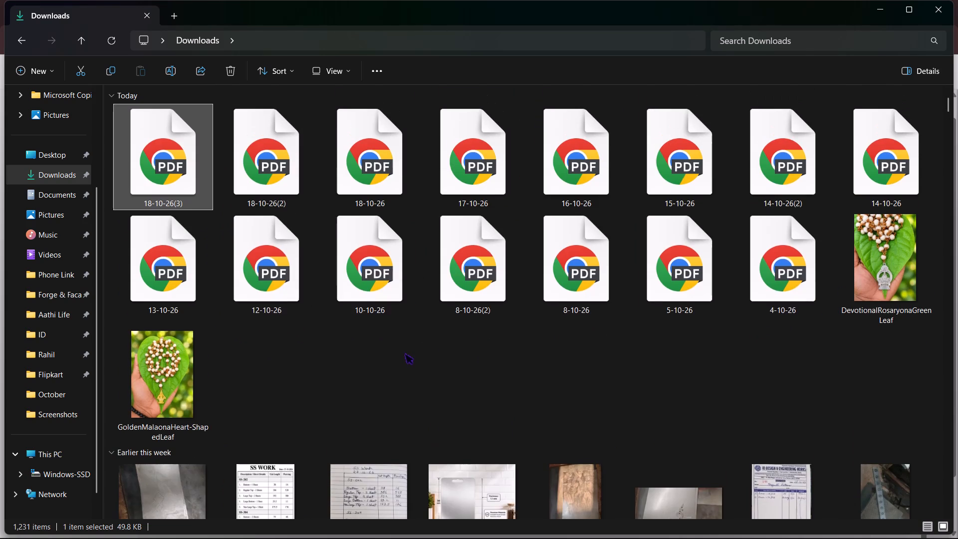
{"action": "scroll", "coordinate": [404, 350], "scroll_direction": "up", "scroll_amount": 8}
{"action": "left_click", "coordinate": [327, 351]}
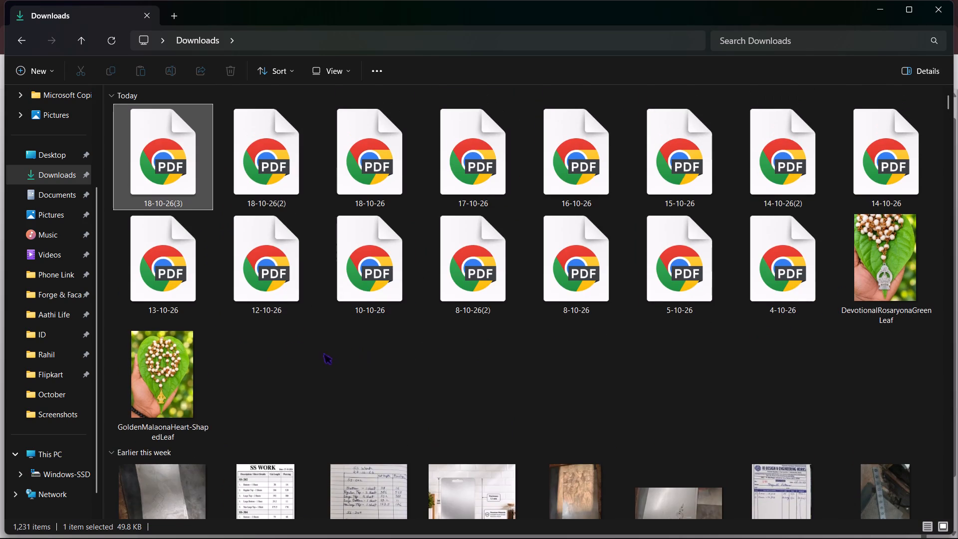
{"action": "scroll", "coordinate": [173, 210], "scroll_direction": "up", "scroll_amount": 5}
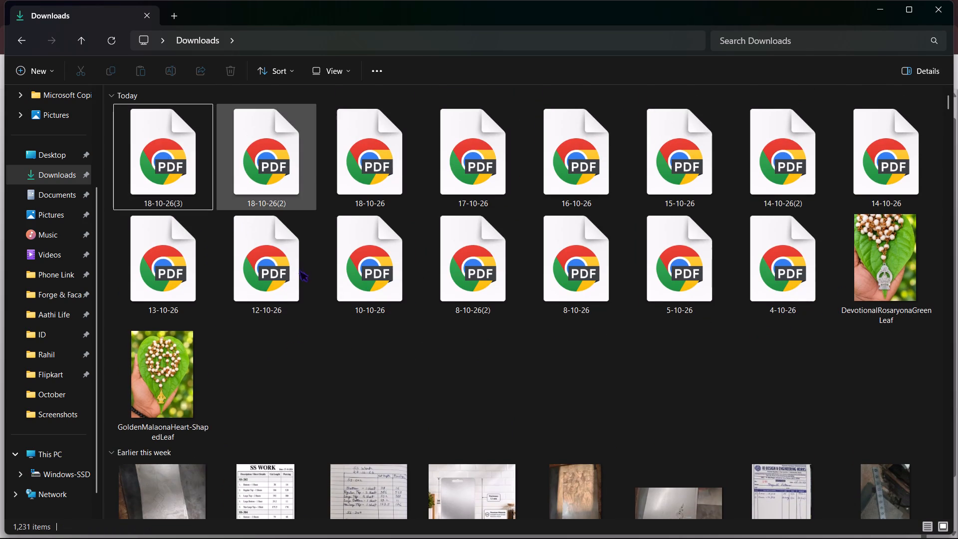
Return to the Amazon shipped orders in Chrome and compare the 18/10/2026 orders with the newest invoice saved in Downloads.
{"action": "key", "text": "alt+Tab"}
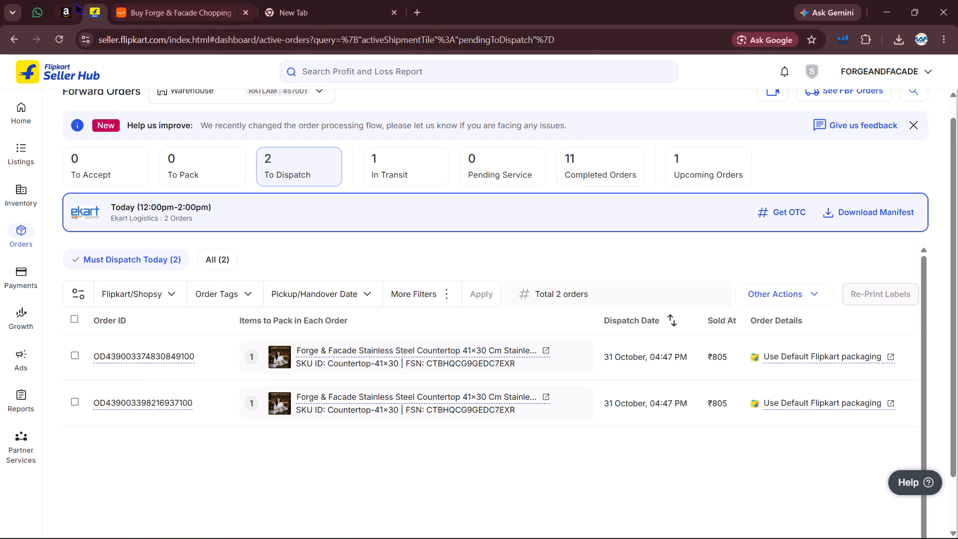
{"action": "left_click", "coordinate": [69, 0]}
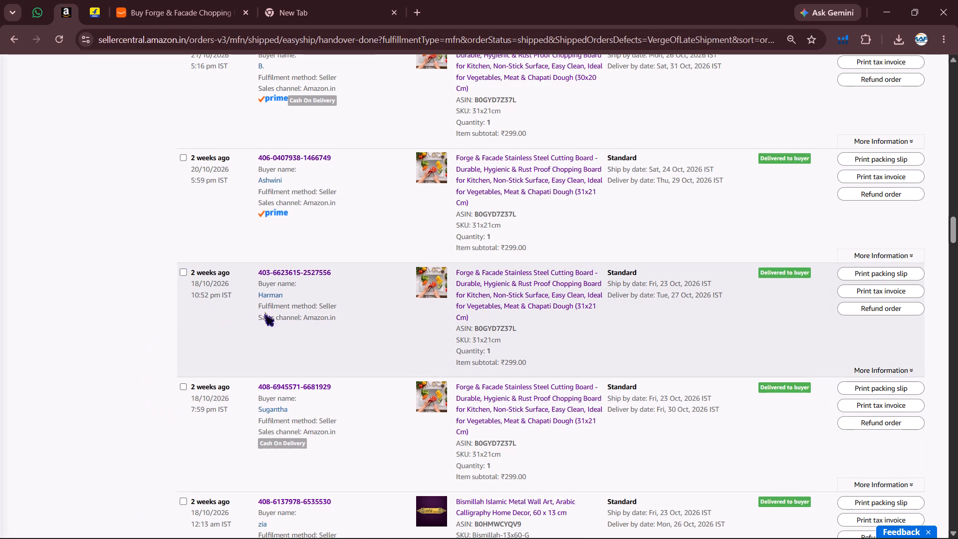
{"action": "key", "text": "alt+Tab"}
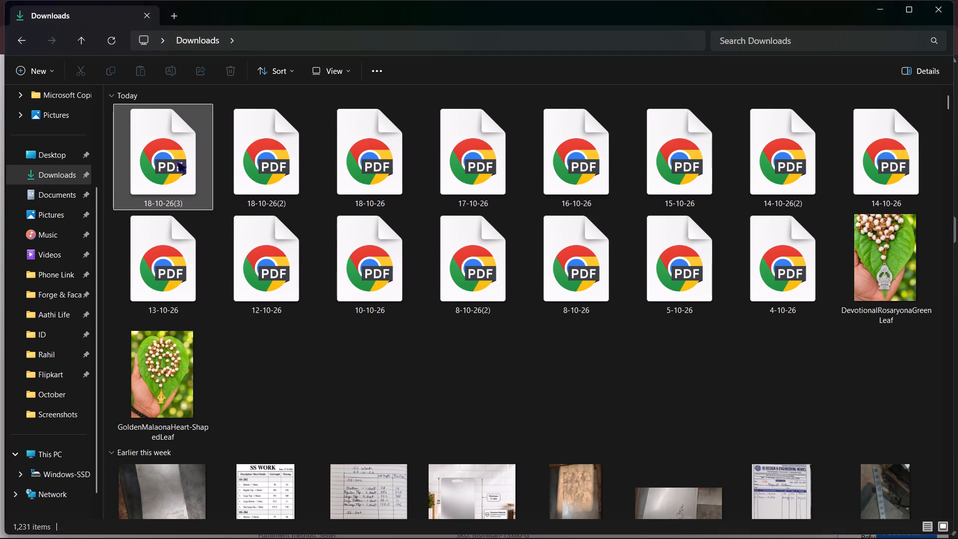
{"action": "key", "text": "alt+Tab"}
Download the tax invoice of the 20/10/2026 5:59 pm cutting board order as 20-10-26.
{"action": "scroll", "coordinate": [592, 333], "scroll_direction": "up", "scroll_amount": 2}
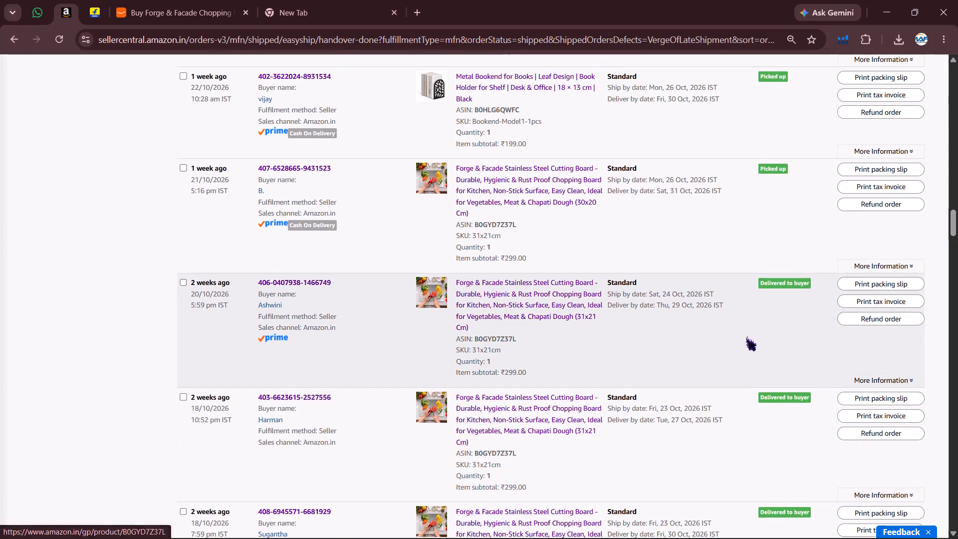
{"action": "left_click", "coordinate": [879, 300]}
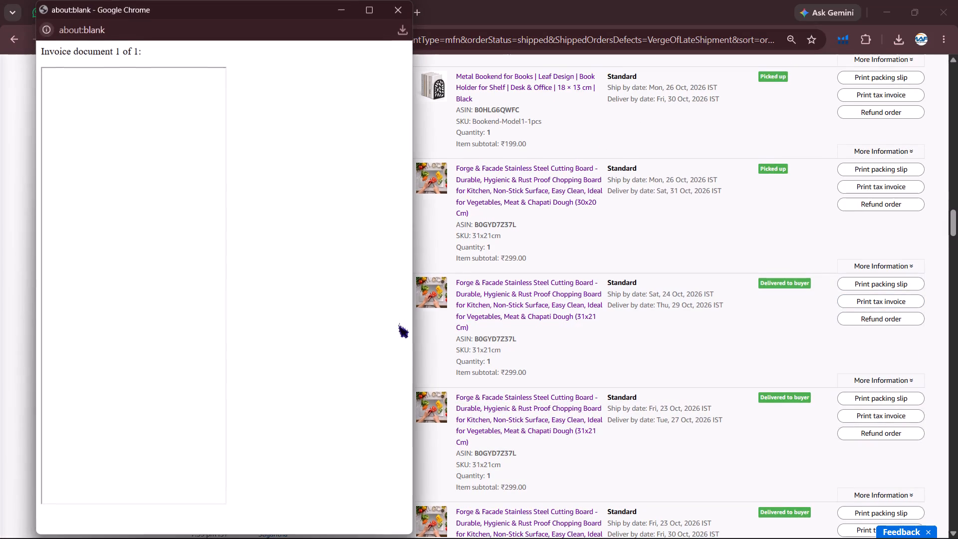
{"action": "left_click", "coordinate": [160, 85]}
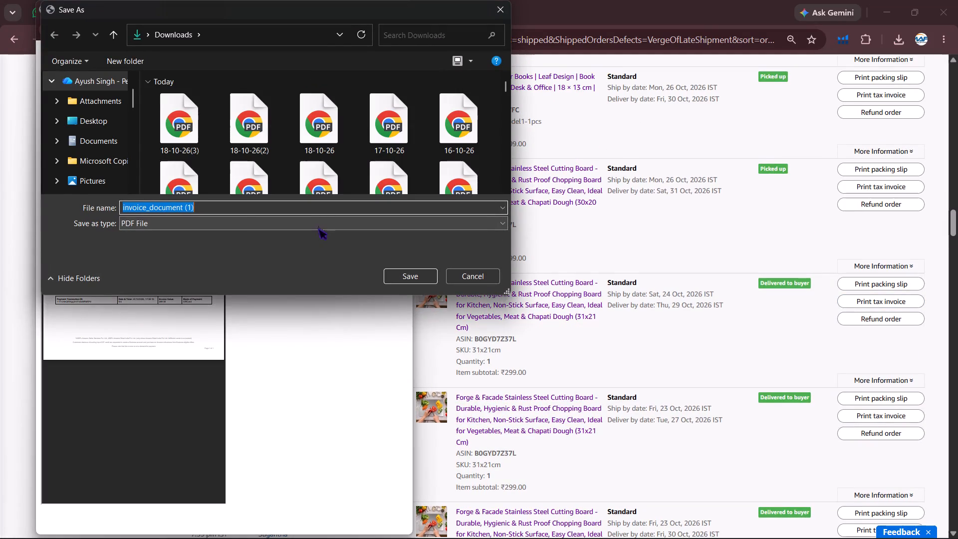
{"action": "type", "text": "20-10-"}
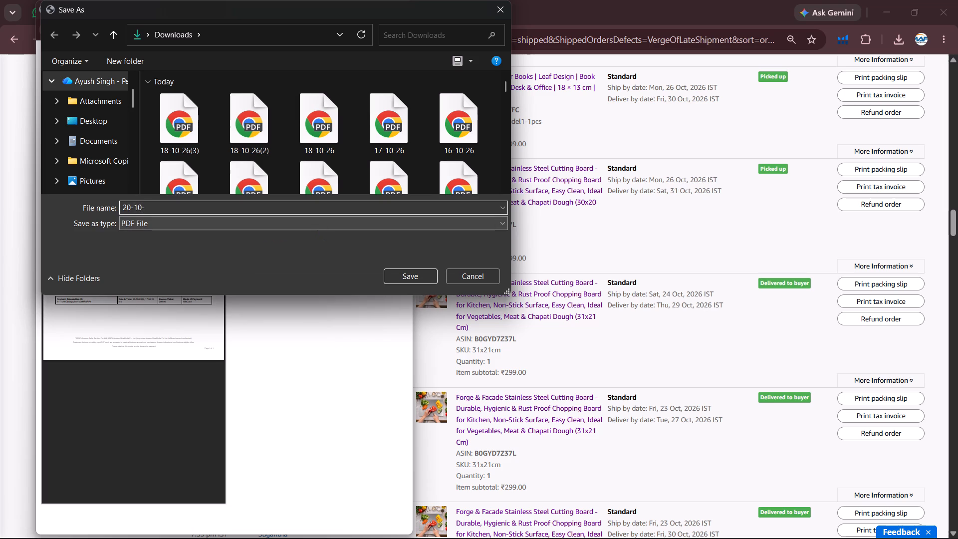
{"action": "type", "text": "26"}
{"action": "key", "text": "Return"}
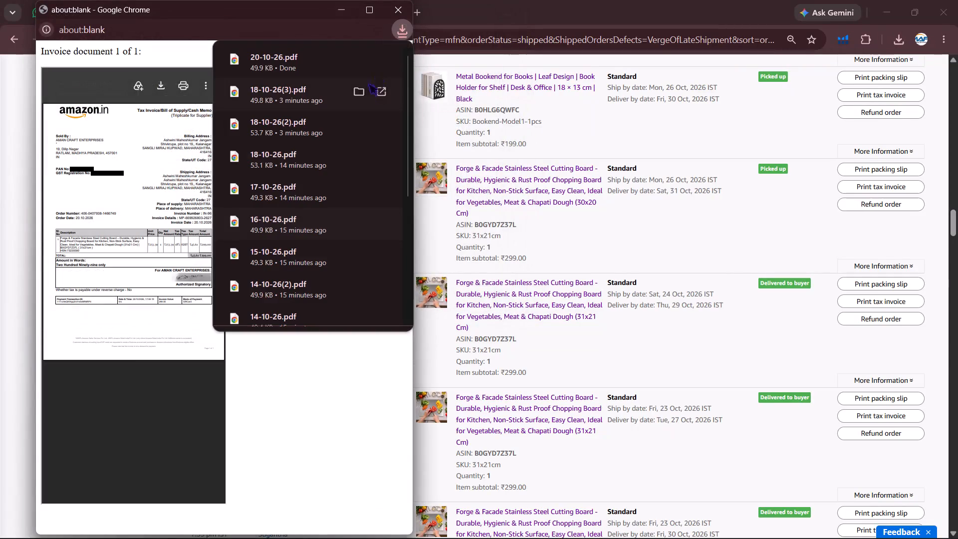
Close the previous invoice and download the tax invoice of the 21/10/2026 5:16 pm cutting board order as 21-10-26.
{"action": "left_click", "coordinate": [387, 11]}
{"action": "scroll", "coordinate": [274, 328], "scroll_direction": "up", "scroll_amount": 1}
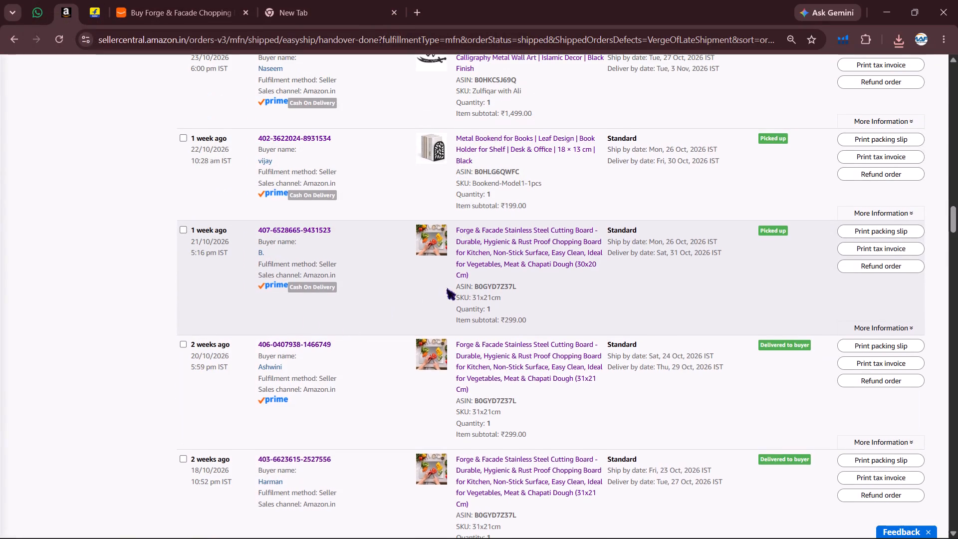
{"action": "left_click", "coordinate": [873, 249]}
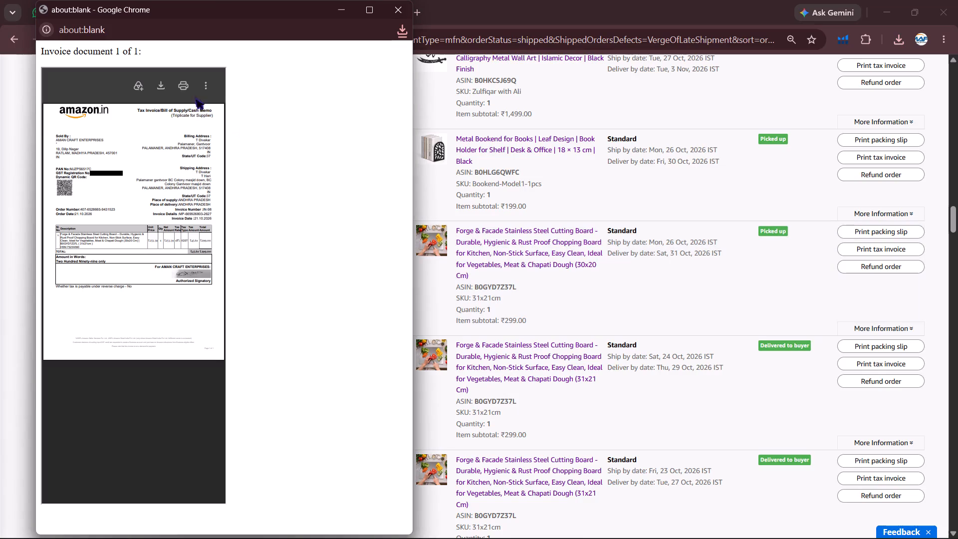
{"action": "left_click", "coordinate": [162, 85]}
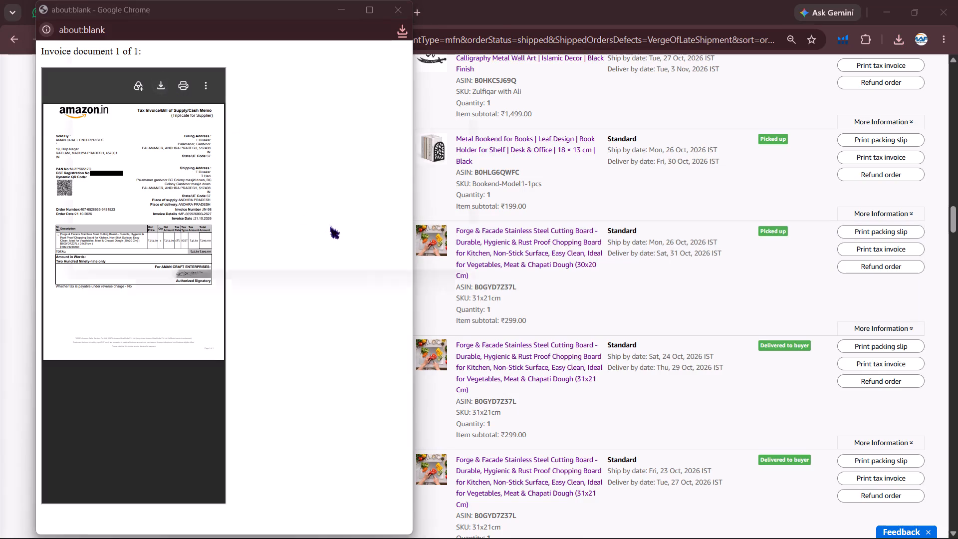
{"action": "type", "text": "21"}
{"action": "type", "text": "-10-"}
{"action": "type", "text": "26"}
{"action": "key", "text": "Return"}
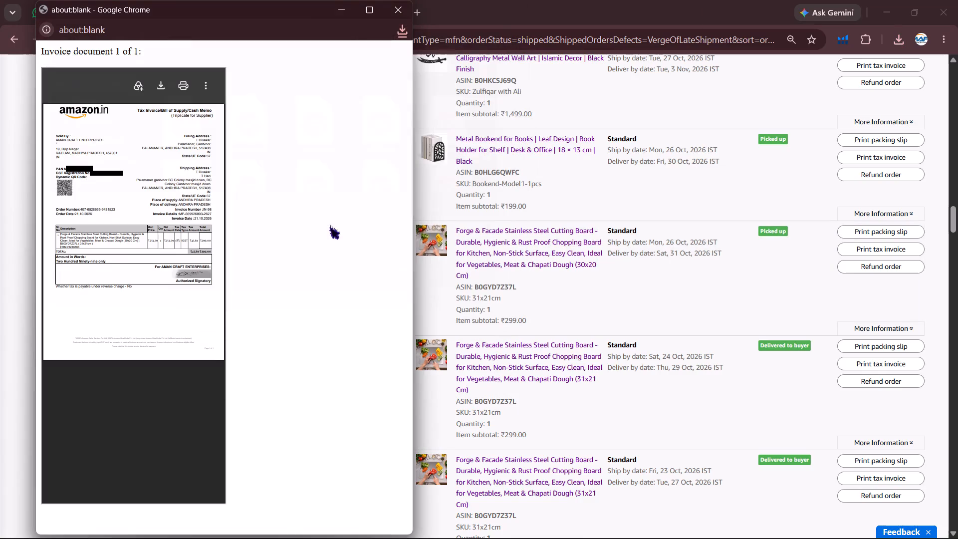
{"action": "left_click", "coordinate": [397, 3]}
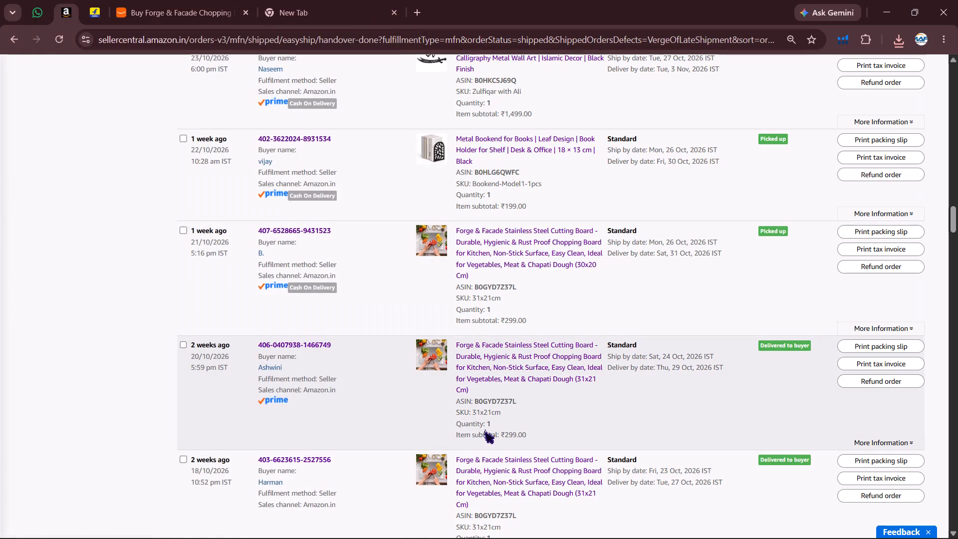
Download the tax invoice of the 22/10/2026 10:28 am metal bookend order as 22-10-26 and close the invoice.
{"action": "scroll", "coordinate": [541, 320], "scroll_direction": "up", "scroll_amount": 2}
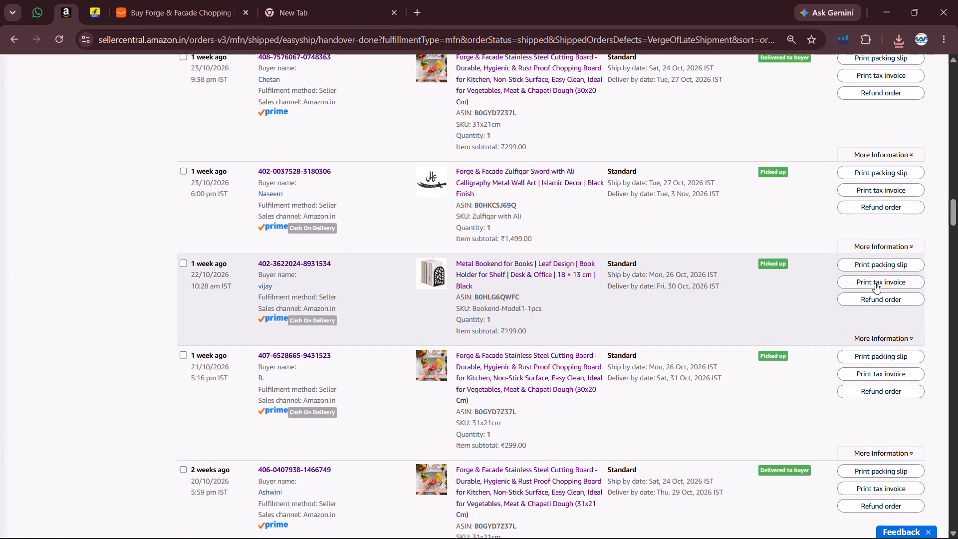
{"action": "left_click", "coordinate": [875, 283]}
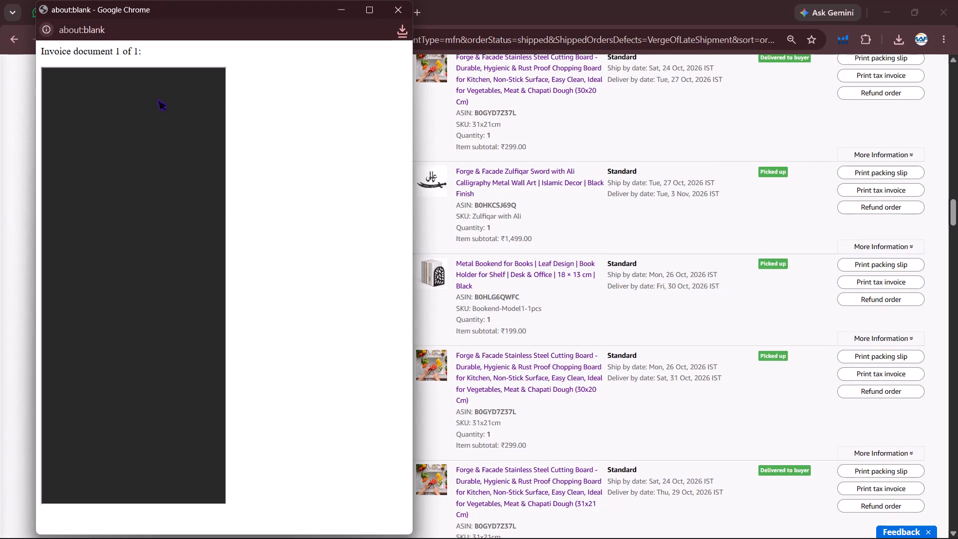
{"action": "left_click", "coordinate": [157, 91]}
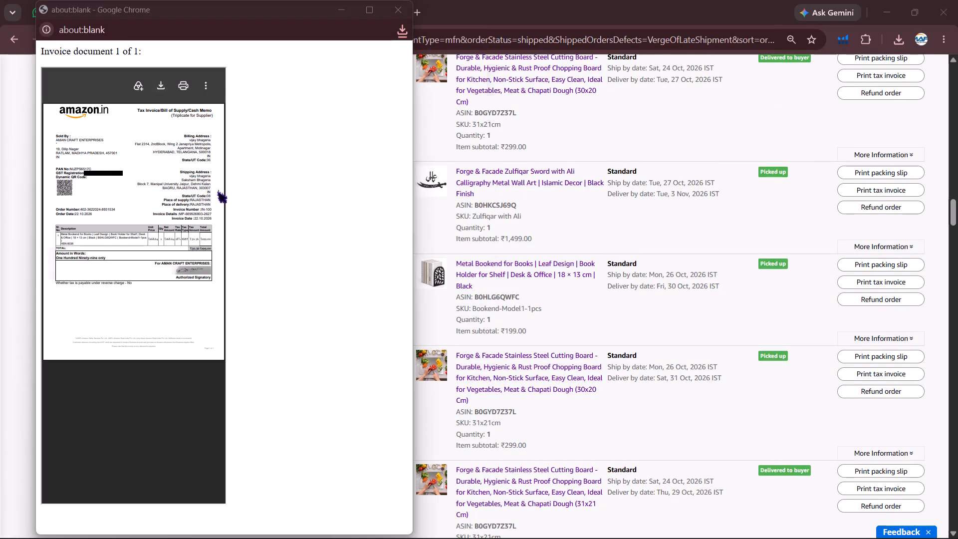
{"action": "type", "text": "22-10-26"}
{"action": "key", "text": "Return"}
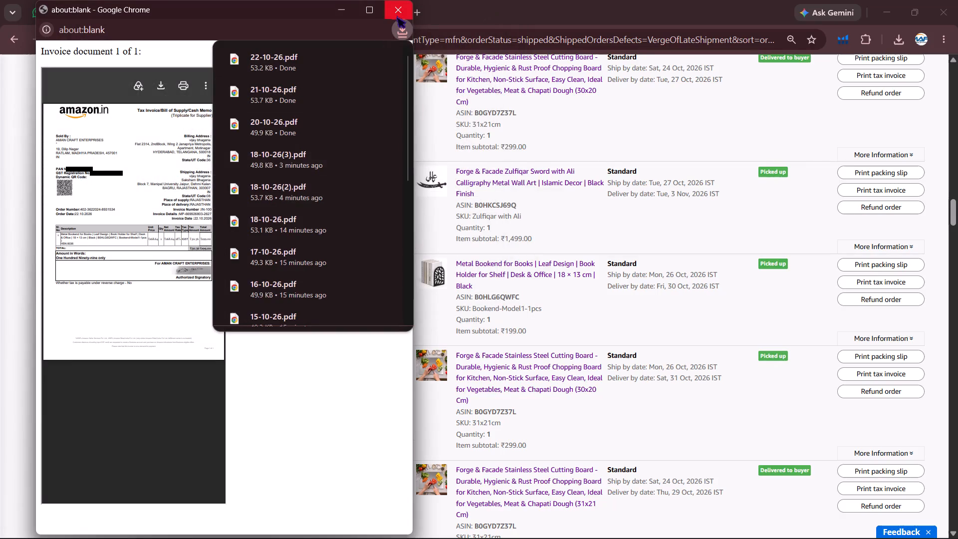
{"action": "left_click", "coordinate": [396, 13]}
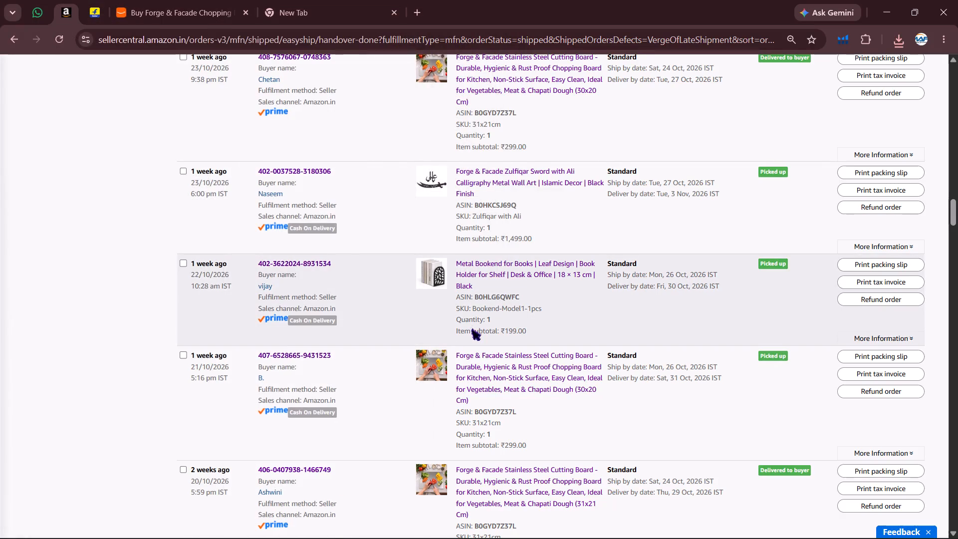
Download the tax invoice of the 23/10/2026 6:00 pm Zulfiqar Sword wall art order as 23-10-26 and close the invoice.
{"action": "scroll", "coordinate": [637, 330], "scroll_direction": "up", "scroll_amount": 2}
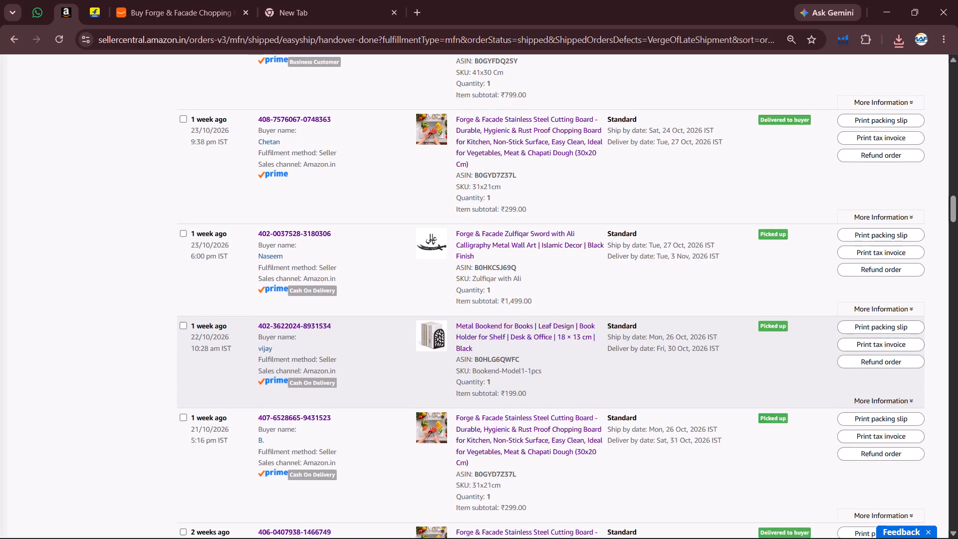
{"action": "left_click", "coordinate": [872, 316]}
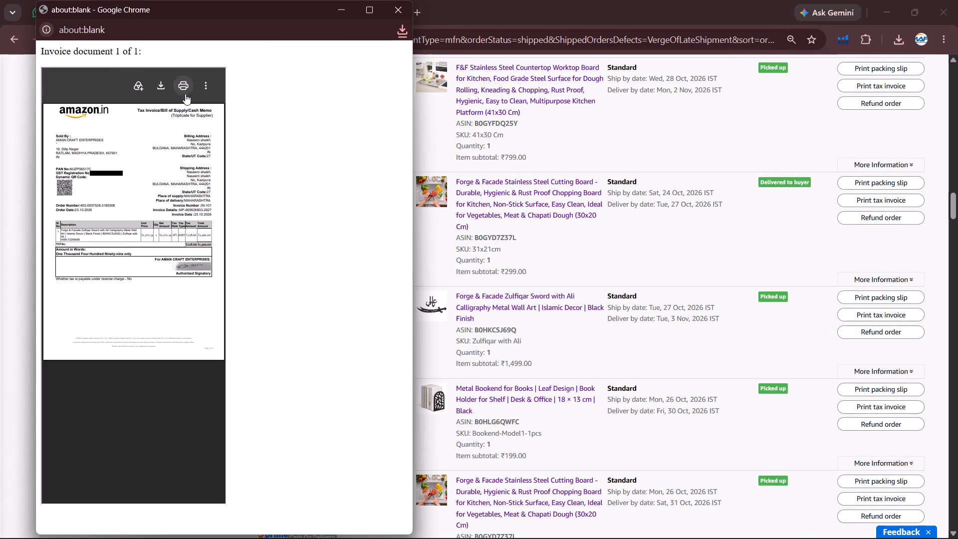
{"action": "left_click", "coordinate": [163, 89]}
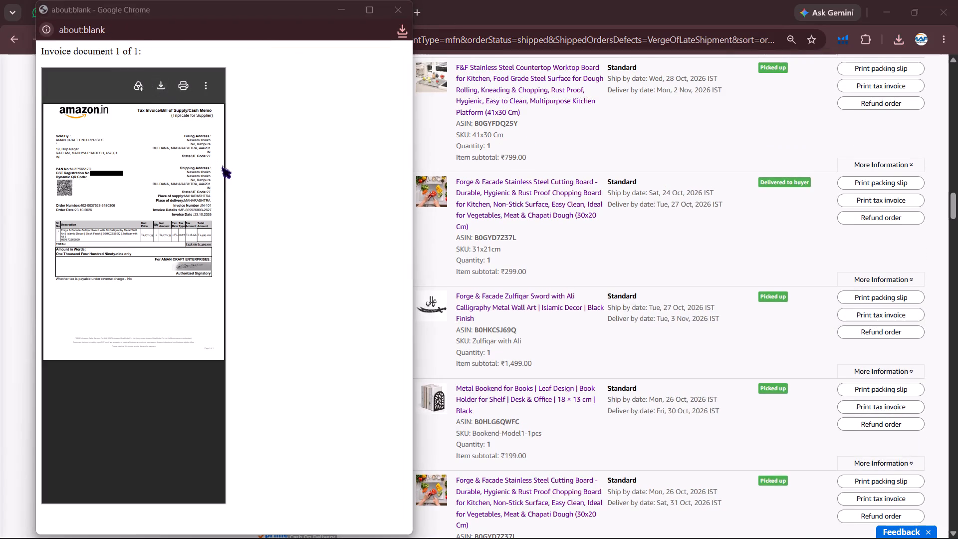
{"action": "type", "text": "23-10-26"}
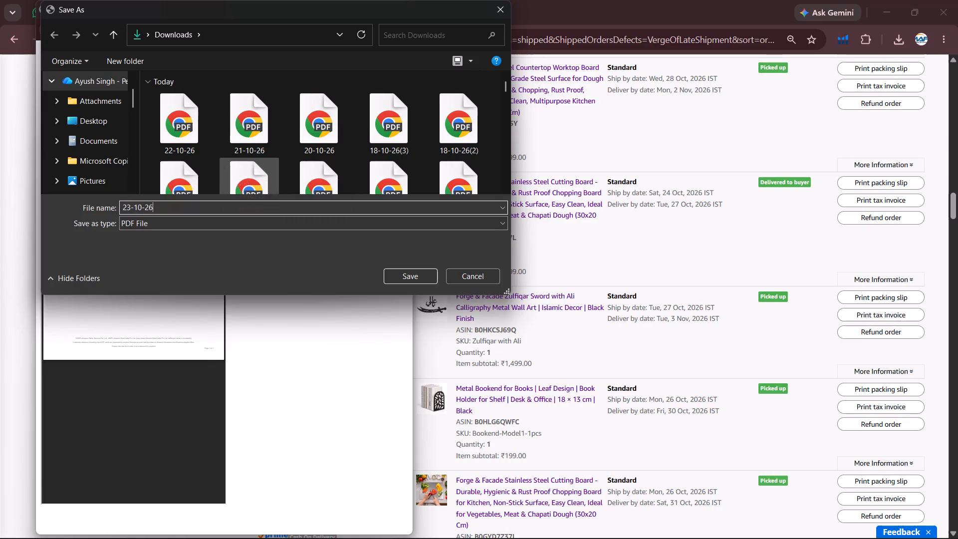
{"action": "key", "text": "Return"}
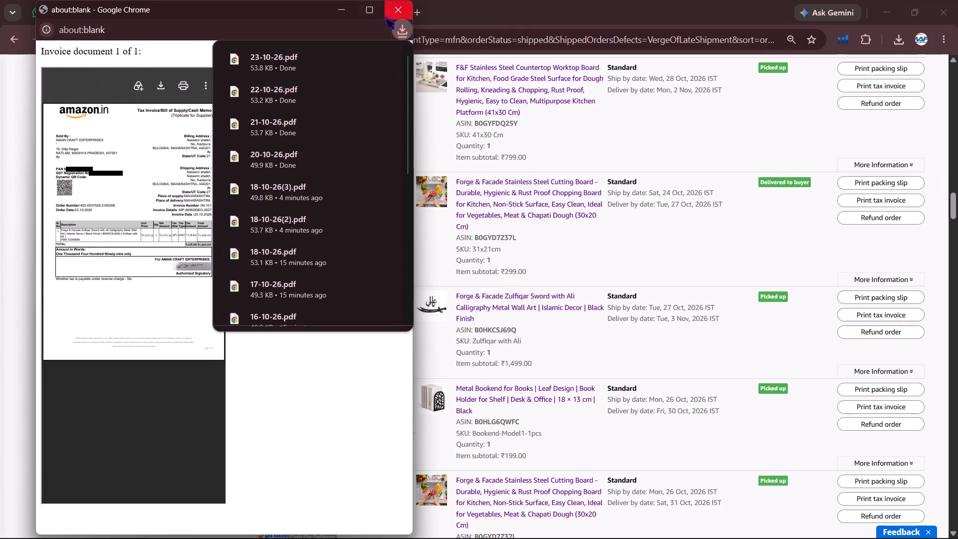
{"action": "left_click", "coordinate": [385, 12]}
Download the tax invoice of the 23/10/2026 9:38 pm cutting board order as 23-10-26(2) and close the invoice.
{"action": "scroll", "coordinate": [293, 325], "scroll_direction": "up", "scroll_amount": 1}
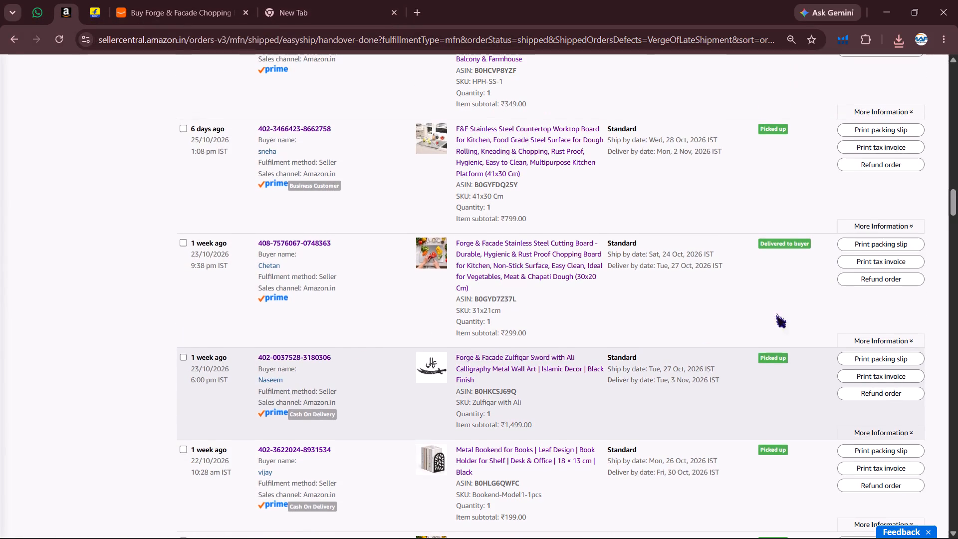
{"action": "left_click", "coordinate": [885, 262]}
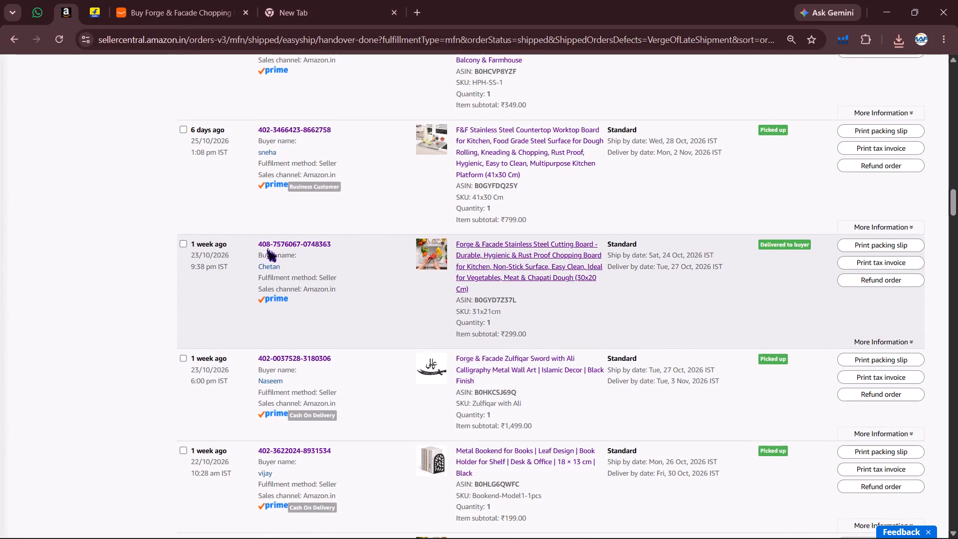
{"action": "left_click", "coordinate": [163, 89]}
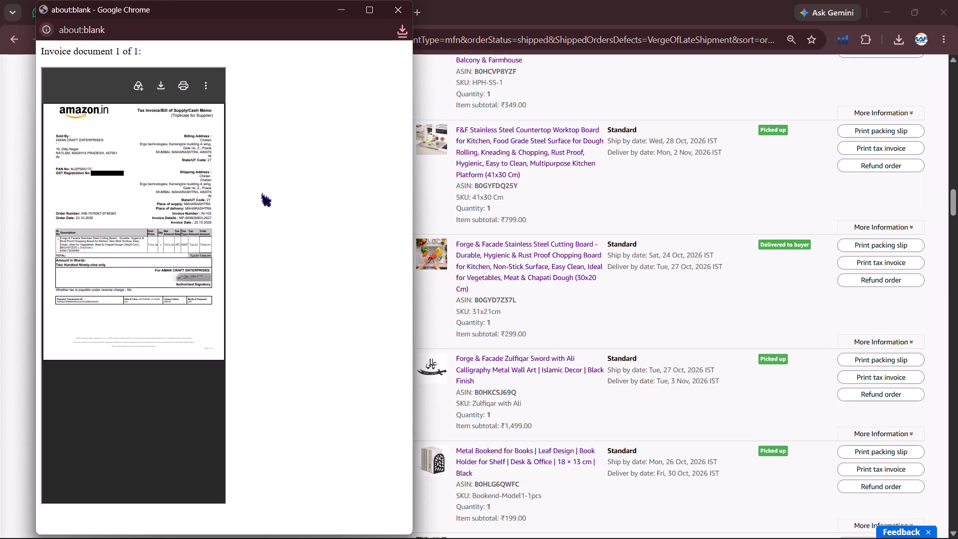
{"action": "type", "text": "23-"}
{"action": "type", "text": "10-26"}
{"action": "key", "text": "shift+parenleft"}
{"action": "type", "text": "2)"}
{"action": "key", "text": "Return"}
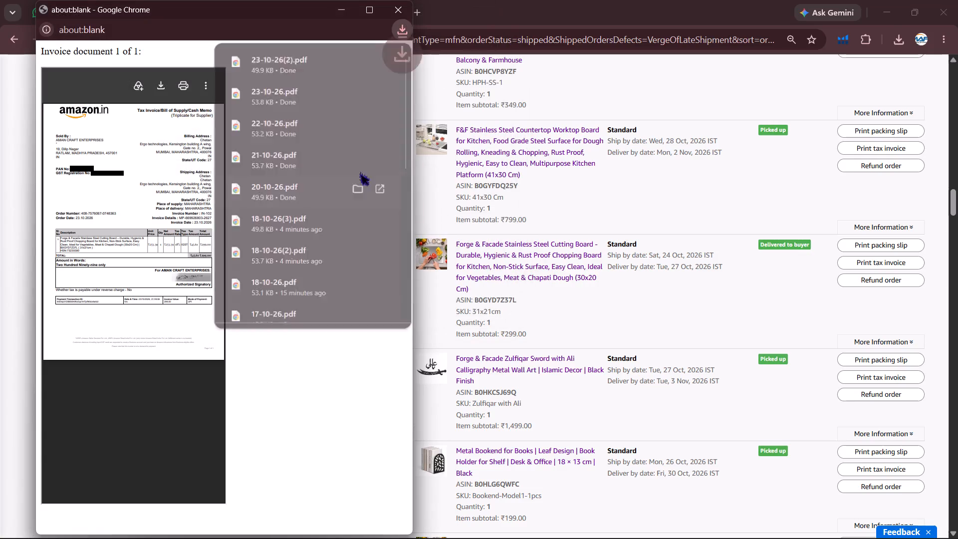
{"action": "left_click", "coordinate": [392, 8]}
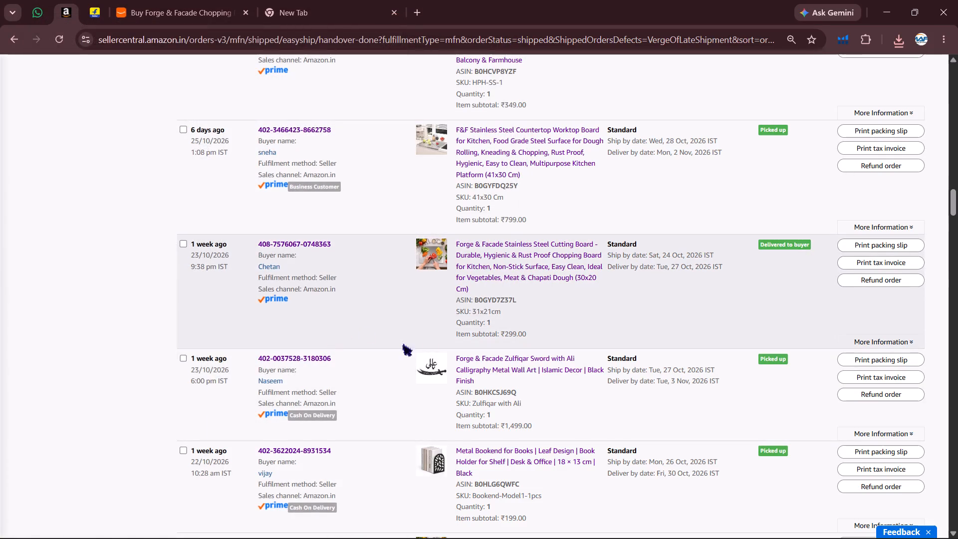
Download the tax invoice of the 25/10/2026 1:08 pm countertop worktop board order as 25-10-26 and close the invoice.
{"action": "scroll", "coordinate": [512, 323], "scroll_direction": "up", "scroll_amount": 1}
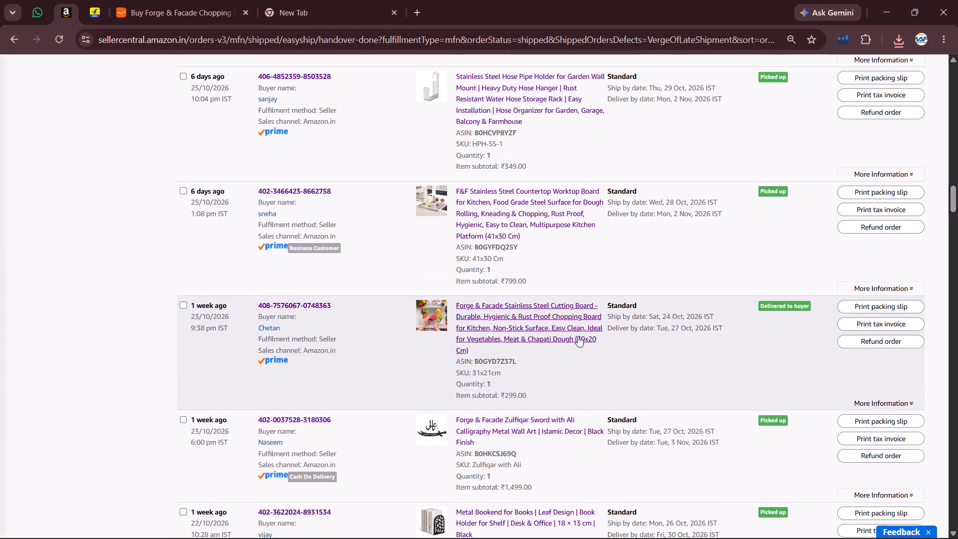
{"action": "scroll", "coordinate": [578, 336], "scroll_direction": "up", "scroll_amount": 1}
{"action": "left_click", "coordinate": [889, 272]}
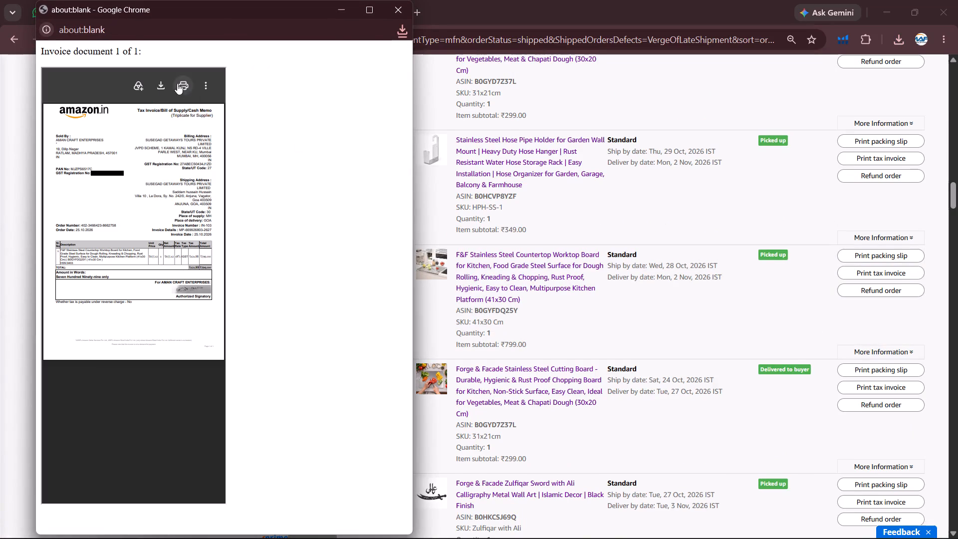
{"action": "left_click", "coordinate": [163, 85]}
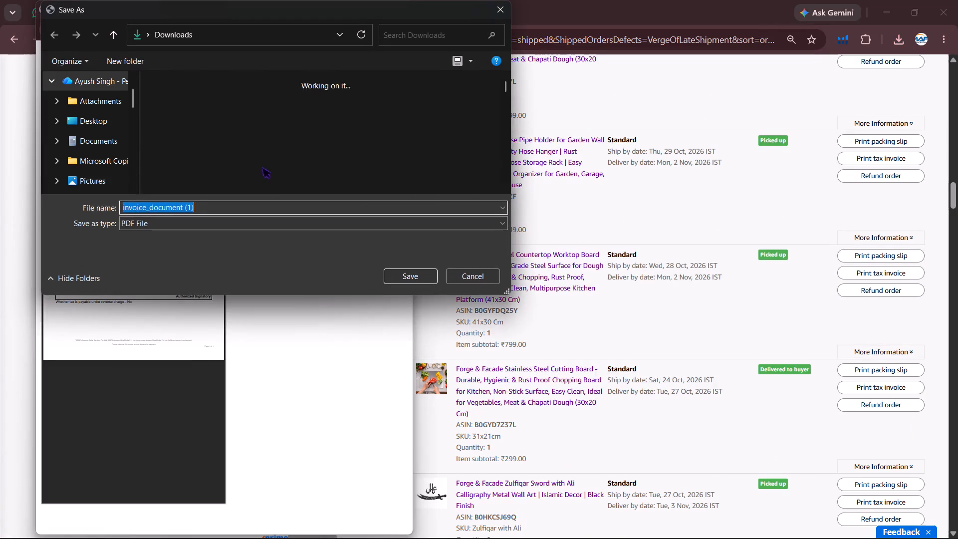
{"action": "type", "text": "25-10-"}
{"action": "type", "text": "26"}
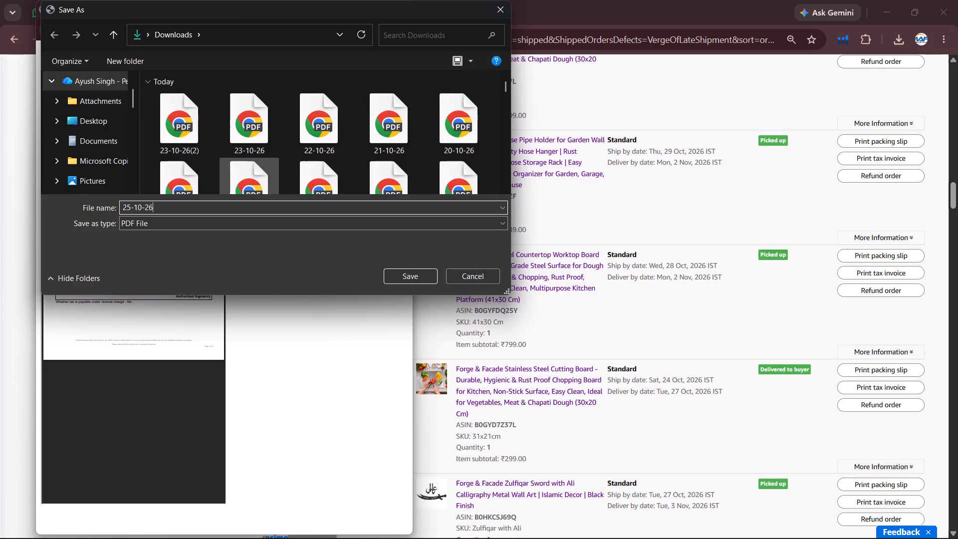
{"action": "key", "text": "Return"}
{"action": "left_click", "coordinate": [388, 8]}
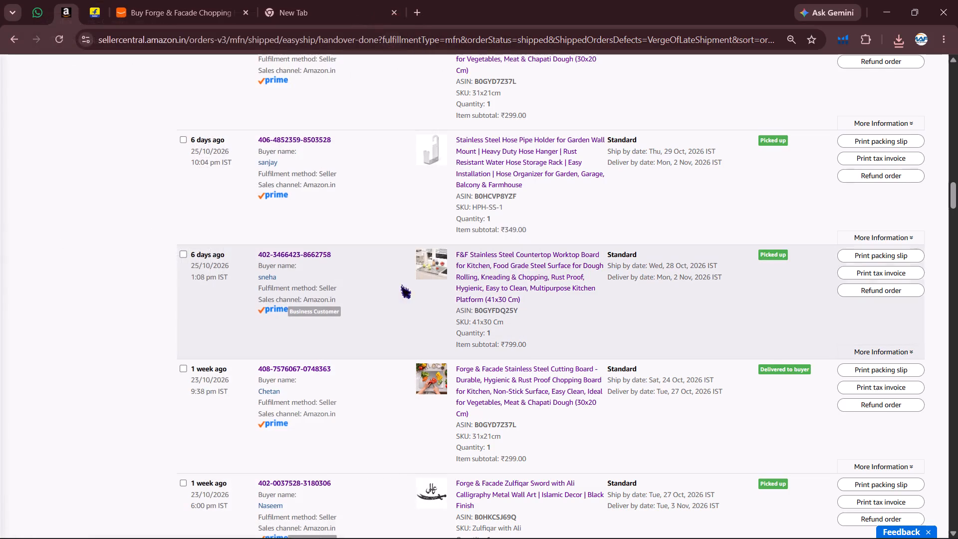
Download the tax invoice of the 25/10/2026 10:04 pm hose pipe holder order as 25-10-26(2) and close the invoice.
{"action": "scroll", "coordinate": [328, 316], "scroll_direction": "up", "scroll_amount": 1}
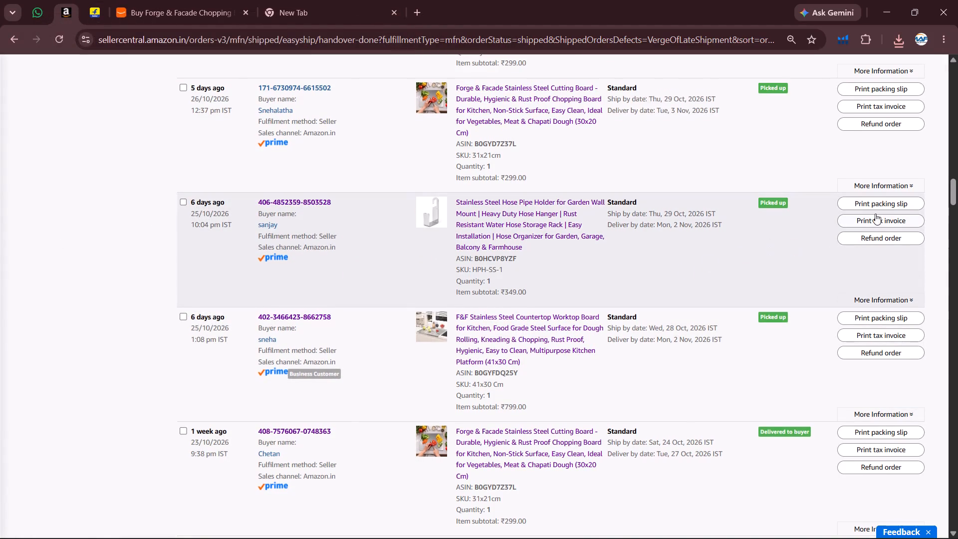
{"action": "left_click", "coordinate": [881, 222]}
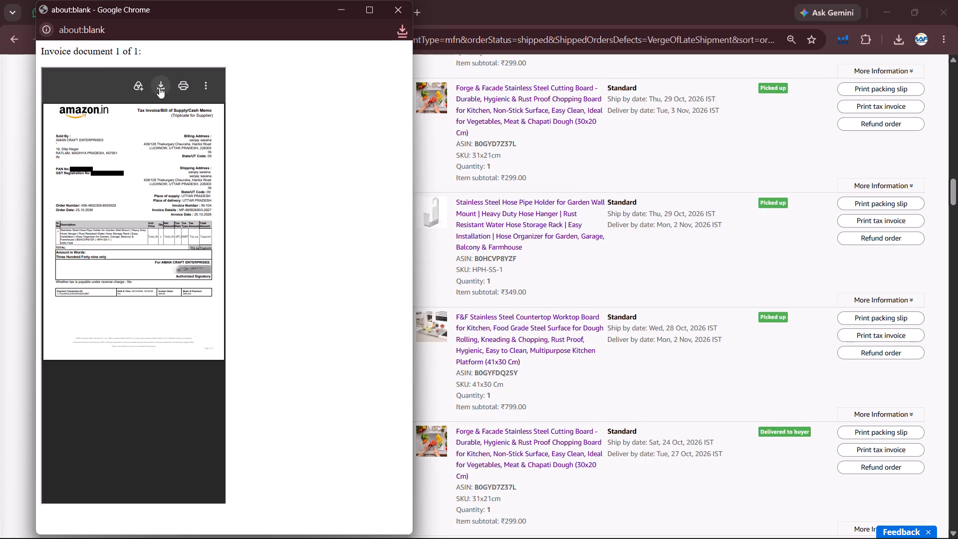
{"action": "left_click", "coordinate": [159, 87]}
{"action": "type", "text": "25-10-26"}
{"action": "key", "text": "shift+parenleft"}
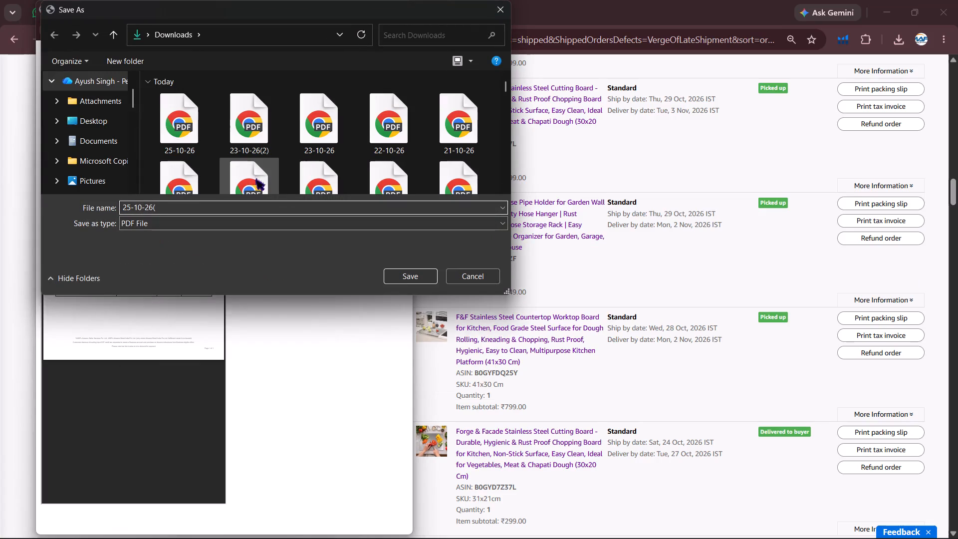
{"action": "type", "text": "2)"}
{"action": "key", "text": "Return"}
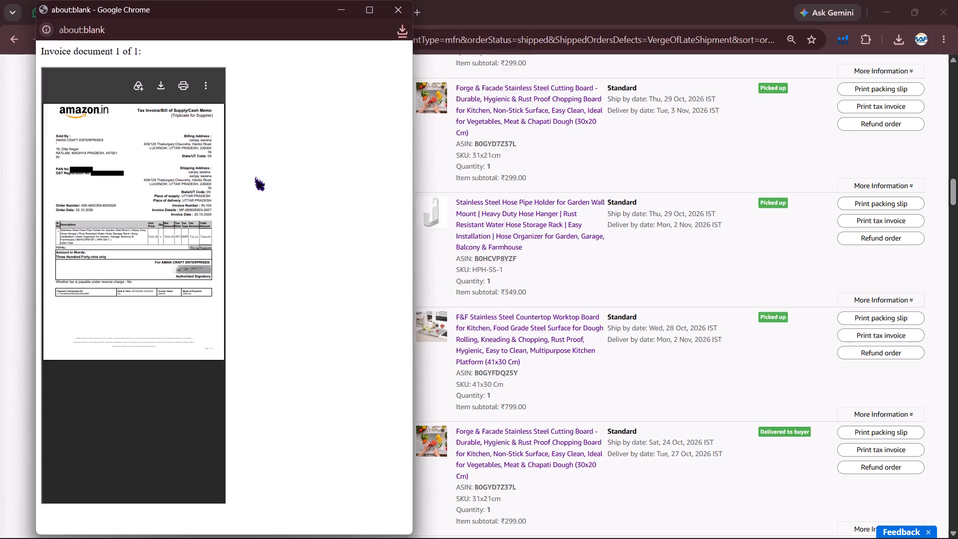
{"action": "left_click", "coordinate": [396, 7]}
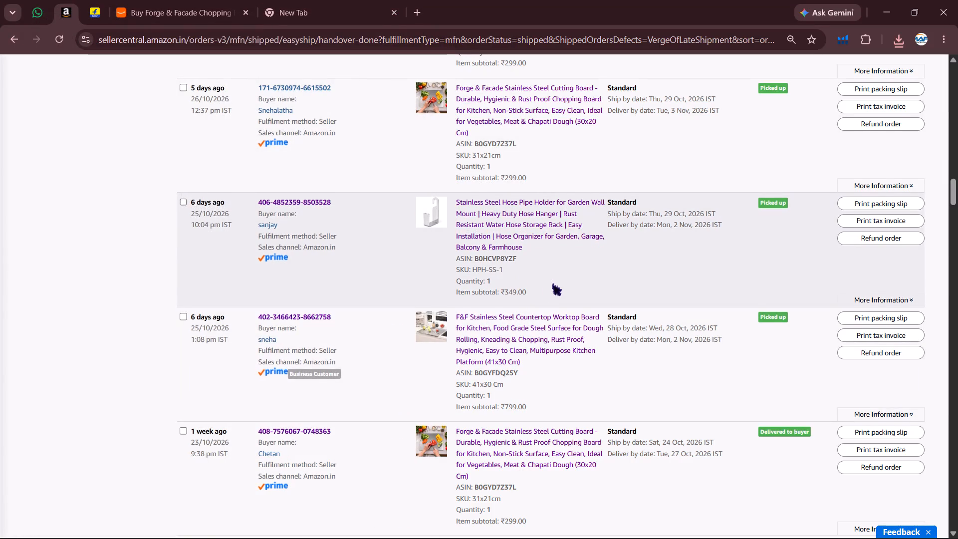
Download the tax invoice of the 26/10/2026 12:37 pm cutting board order as 26-10-26 and close the invoice.
{"action": "scroll", "coordinate": [553, 287], "scroll_direction": "up", "scroll_amount": 1}
{"action": "scroll", "coordinate": [582, 324], "scroll_direction": "up", "scroll_amount": 1}
{"action": "scroll", "coordinate": [622, 364], "scroll_direction": "up", "scroll_amount": 1}
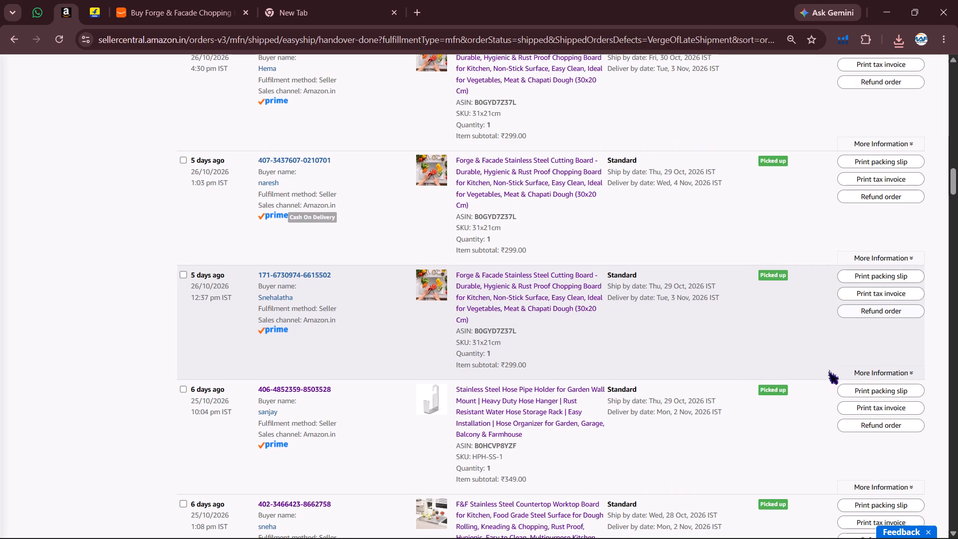
{"action": "scroll", "coordinate": [822, 360], "scroll_direction": "up", "scroll_amount": 1}
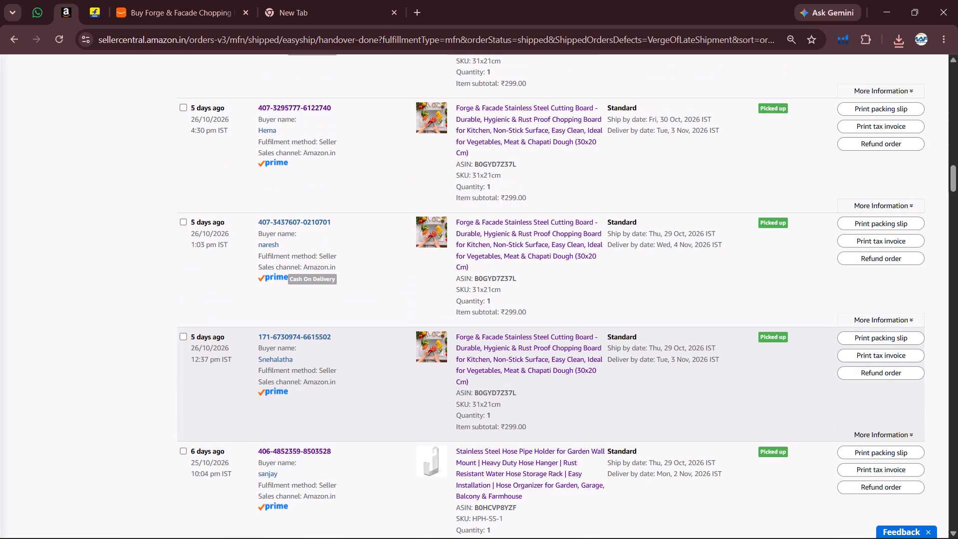
{"action": "scroll", "coordinate": [595, 354], "scroll_direction": "down", "scroll_amount": 1}
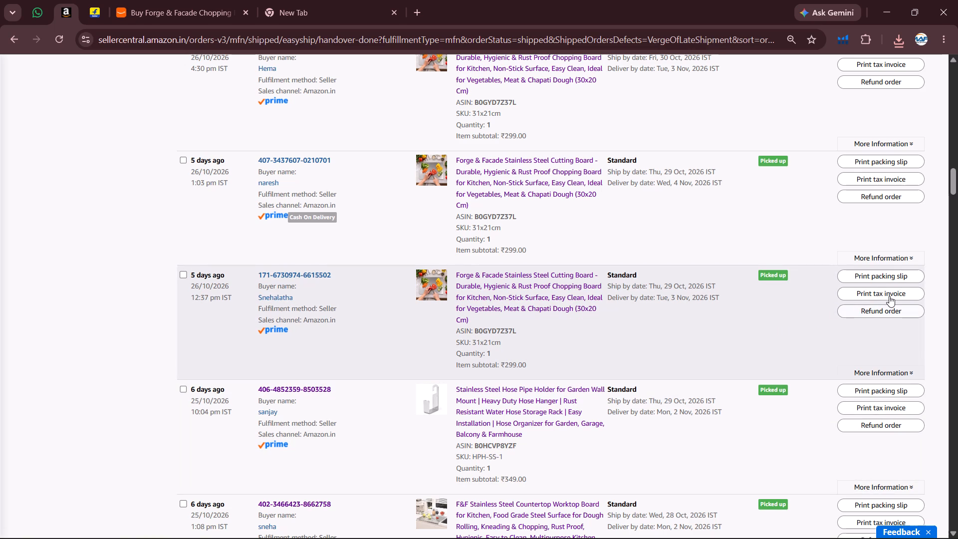
{"action": "scroll", "coordinate": [705, 366], "scroll_direction": "down", "scroll_amount": 2}
{"action": "scroll", "coordinate": [705, 366], "scroll_direction": "up", "scroll_amount": 2}
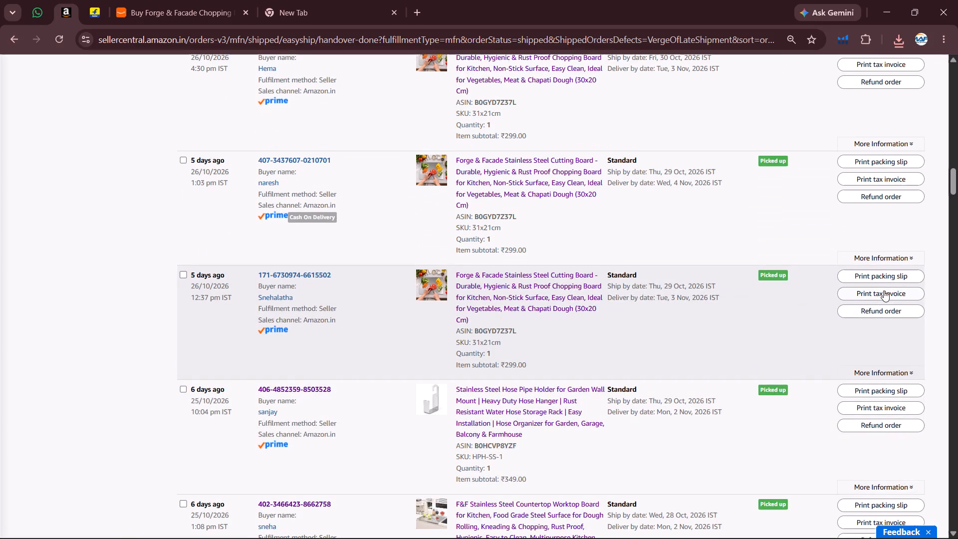
{"action": "left_click", "coordinate": [884, 290]}
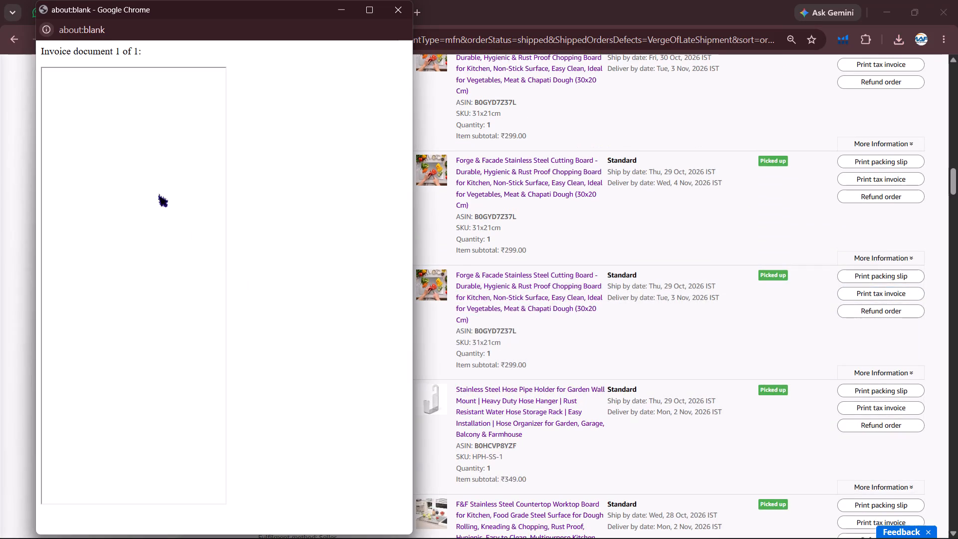
{"action": "left_click", "coordinate": [161, 88]}
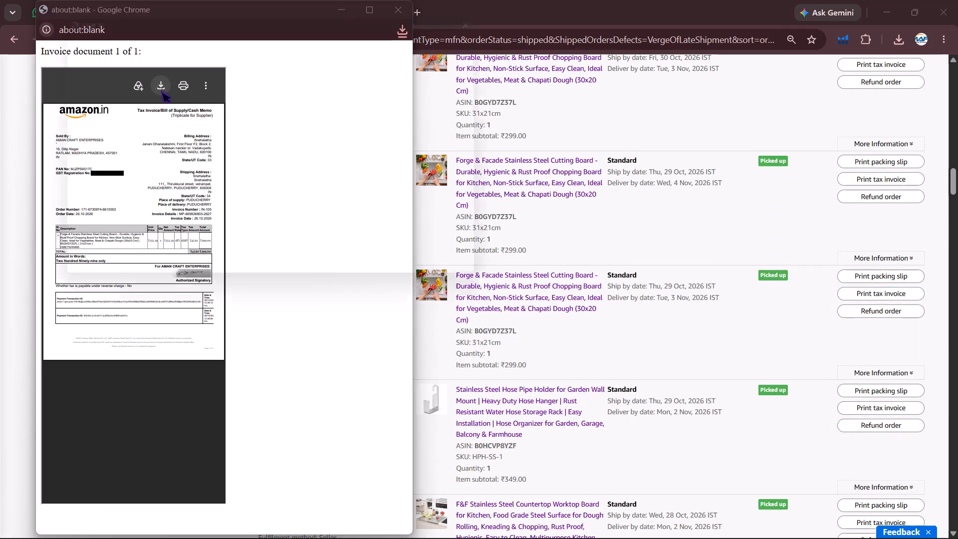
{"action": "type", "text": "26-10-26"}
{"action": "key", "text": "Return"}
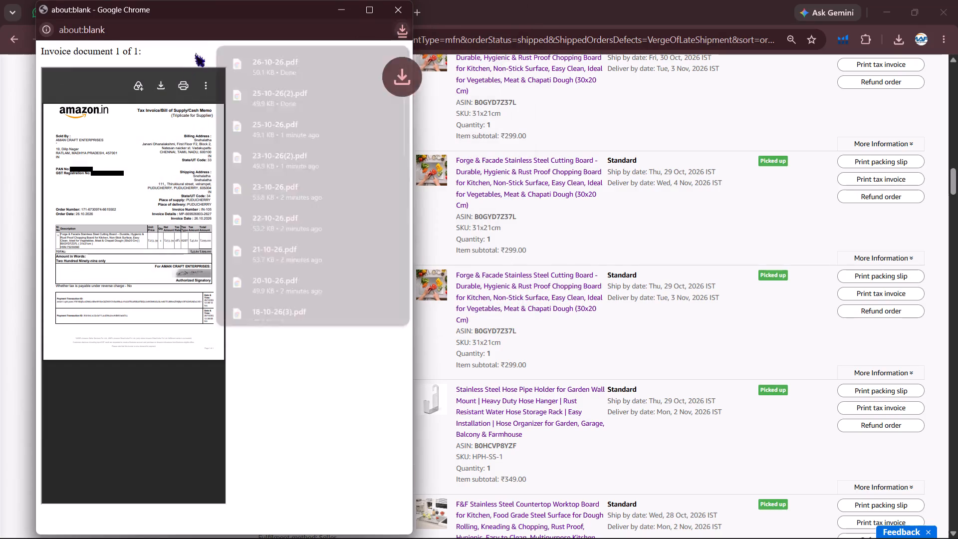
{"action": "left_click", "coordinate": [385, 13]}
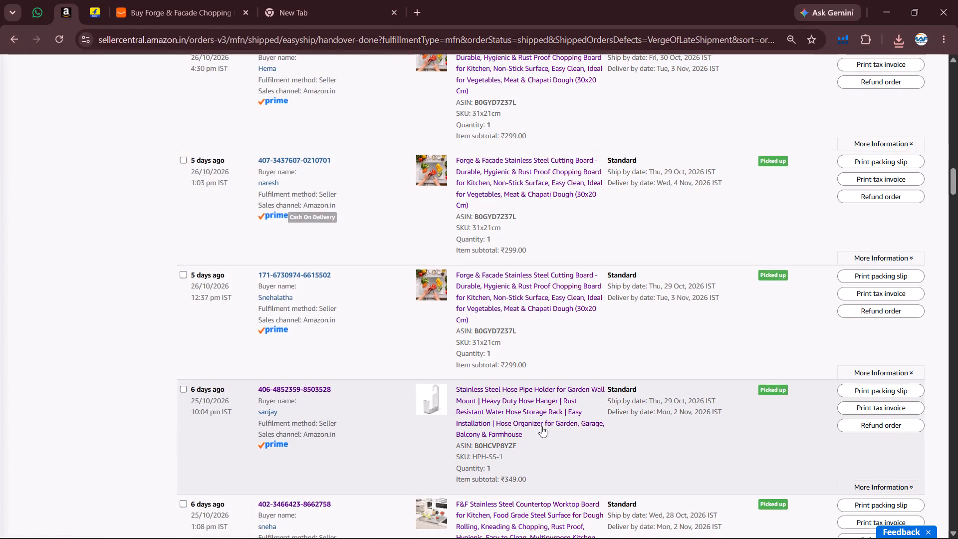
Download the tax invoice of the 26/10/2026 1:03 pm cutting board order as 26-10-26(2) and close the invoice.
{"action": "scroll", "coordinate": [634, 323], "scroll_direction": "up", "scroll_amount": 1}
{"action": "scroll", "coordinate": [656, 382], "scroll_direction": "up", "scroll_amount": 2}
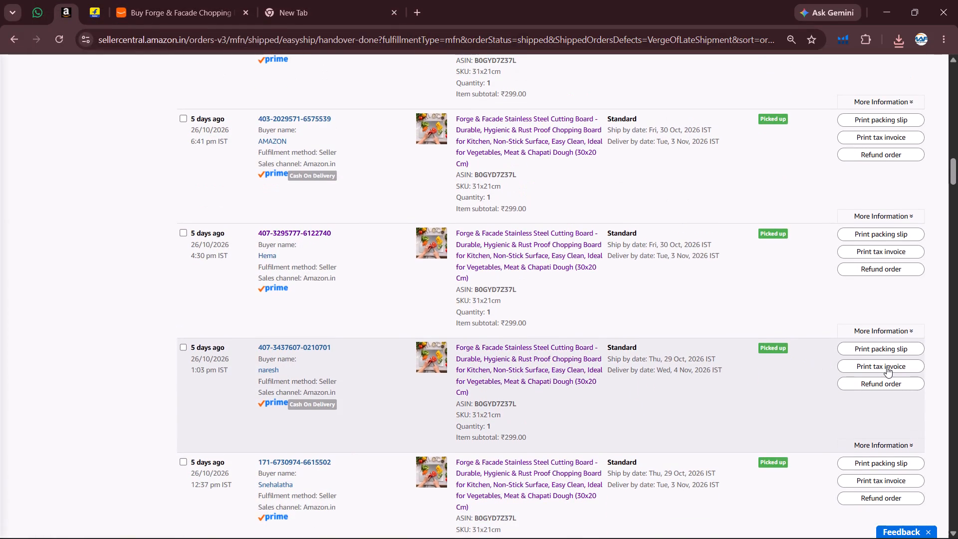
{"action": "left_click", "coordinate": [887, 367]}
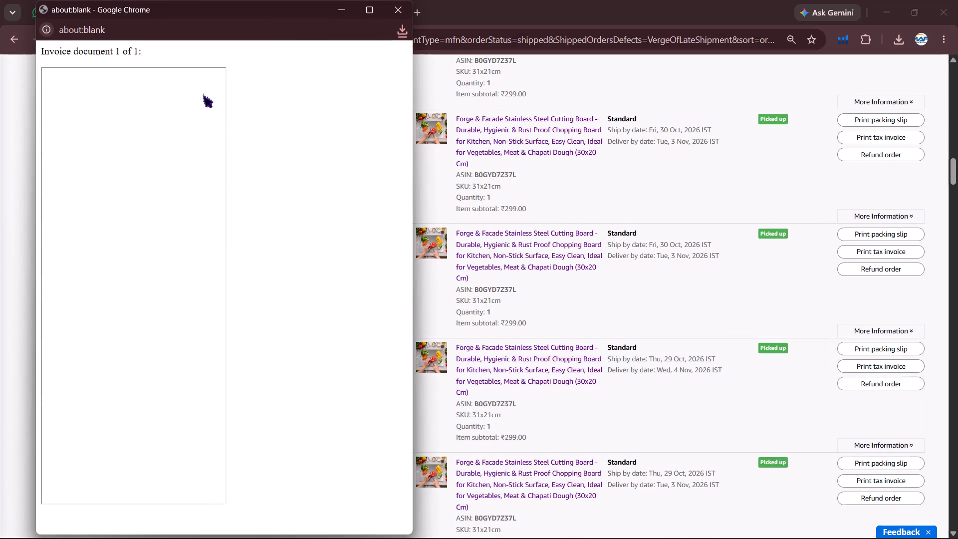
{"action": "left_click", "coordinate": [161, 83]}
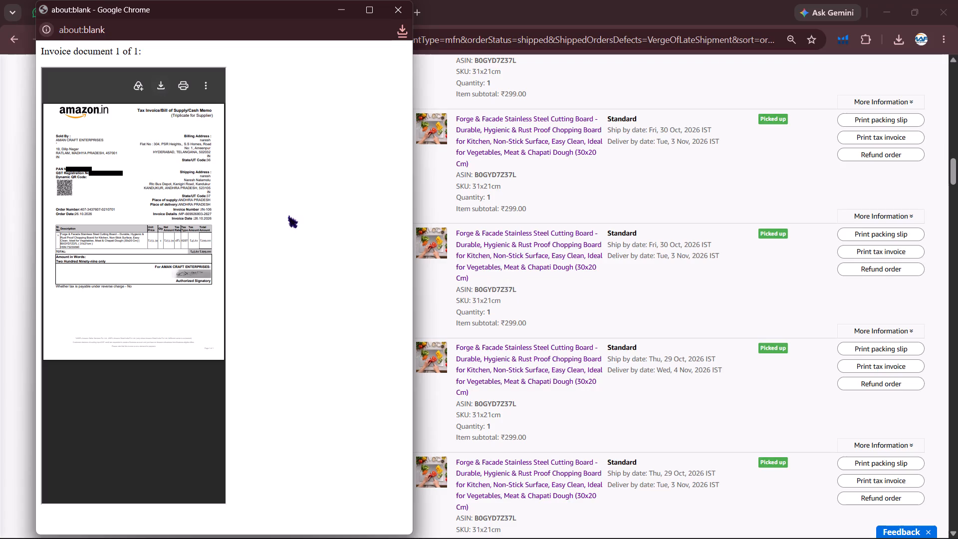
{"action": "type", "text": "26-10-"}
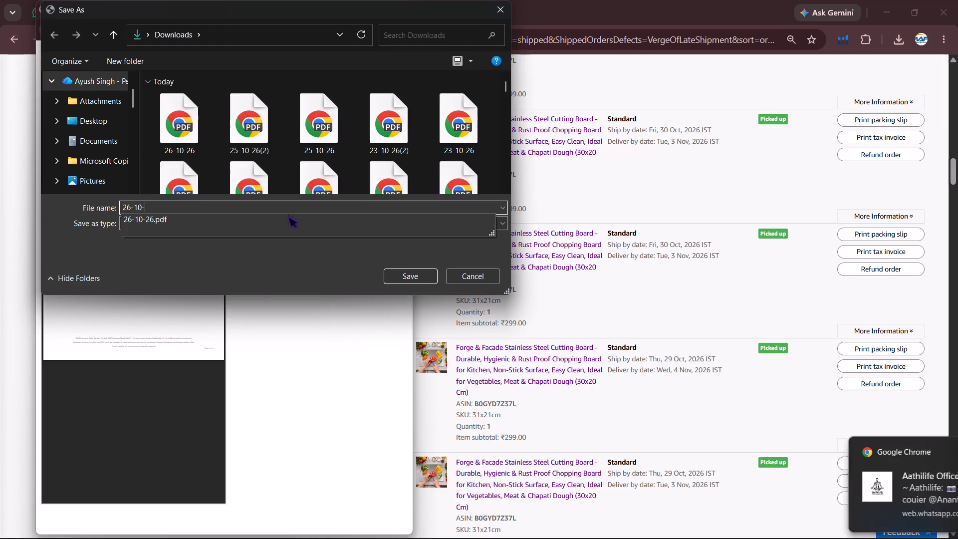
{"action": "type", "text": "26"}
{"action": "type", "text": "(2)"}
{"action": "key", "text": "Return"}
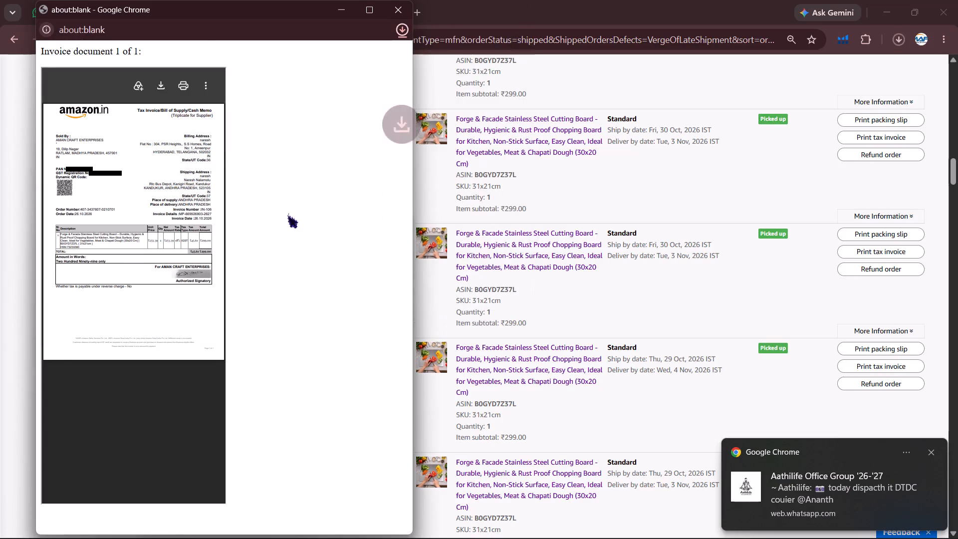
{"action": "left_click", "coordinate": [397, 14]}
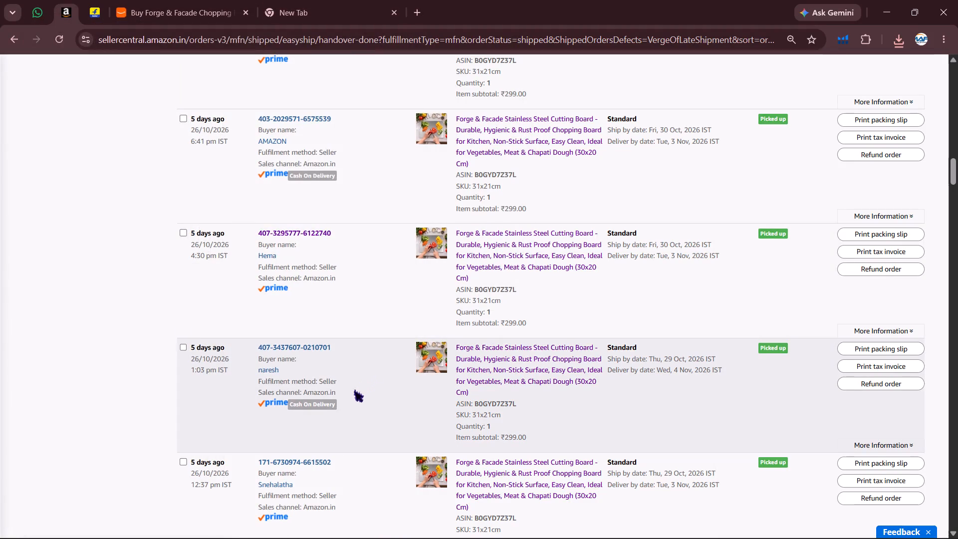
Download the tax invoice of the 26/10/2026 4:30 pm cutting board order as 26-10-26(3) and close the invoice.
{"action": "scroll", "coordinate": [354, 387], "scroll_direction": "down", "scroll_amount": 1}
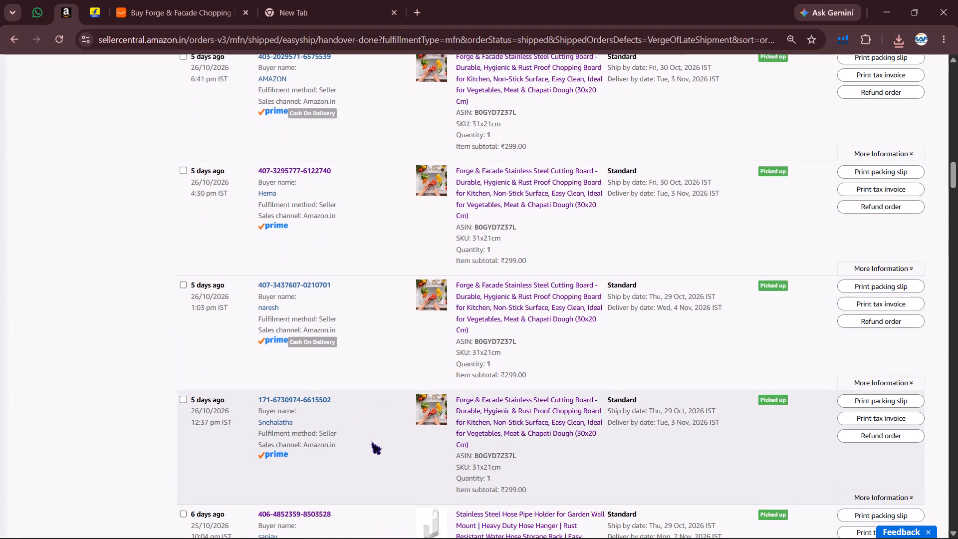
{"action": "scroll", "coordinate": [428, 393], "scroll_direction": "up", "scroll_amount": 2}
{"action": "scroll", "coordinate": [503, 439], "scroll_direction": "up", "scroll_amount": 2}
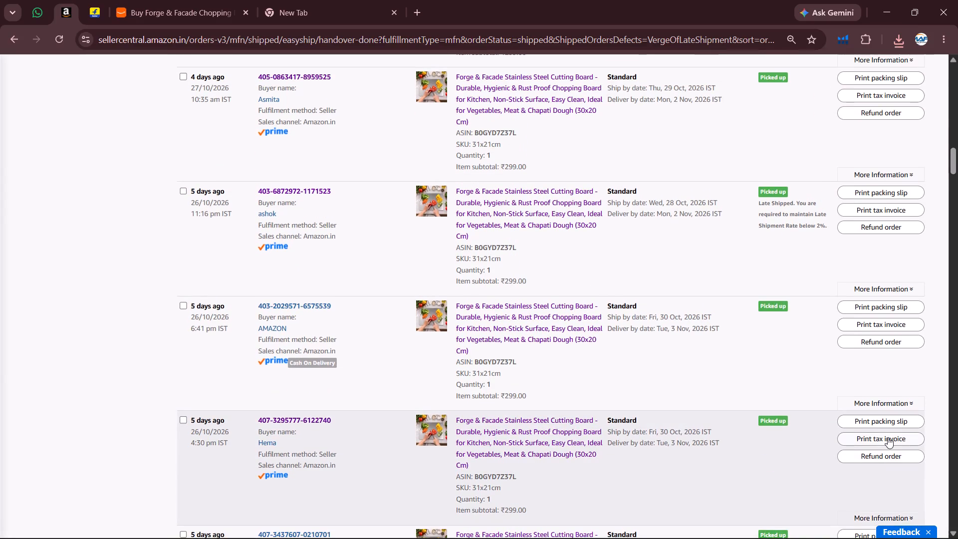
{"action": "left_click", "coordinate": [888, 437]}
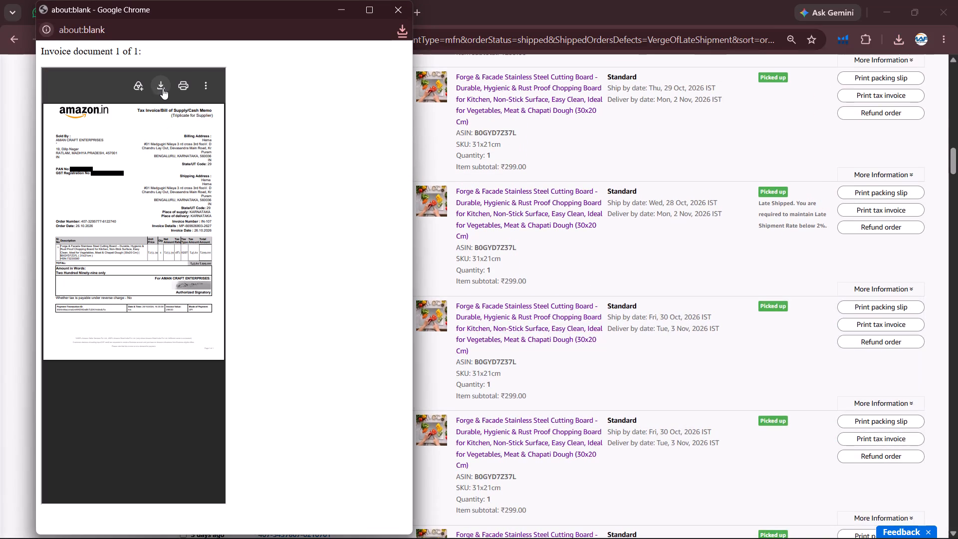
{"action": "left_click", "coordinate": [159, 86]}
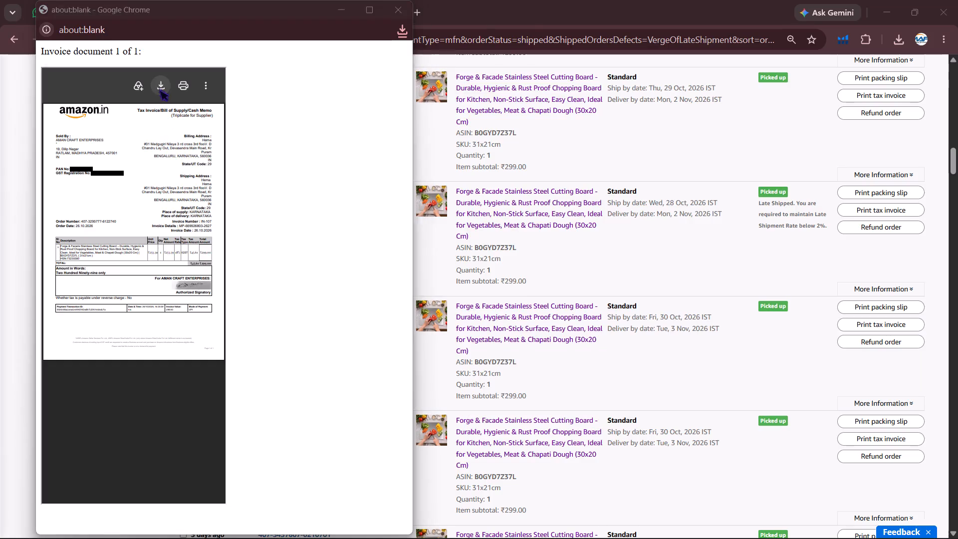
{"action": "type", "text": "26-10"}
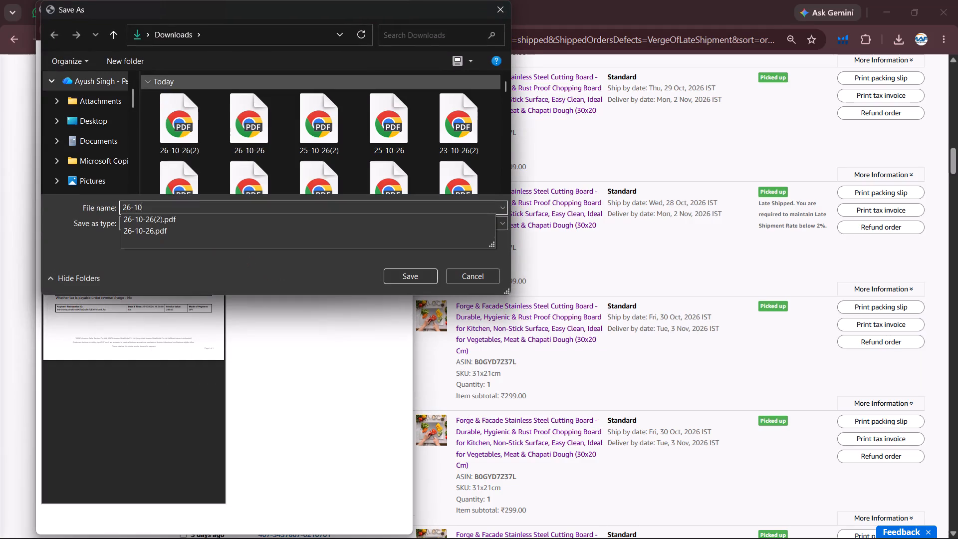
{"action": "type", "text": "-26"}
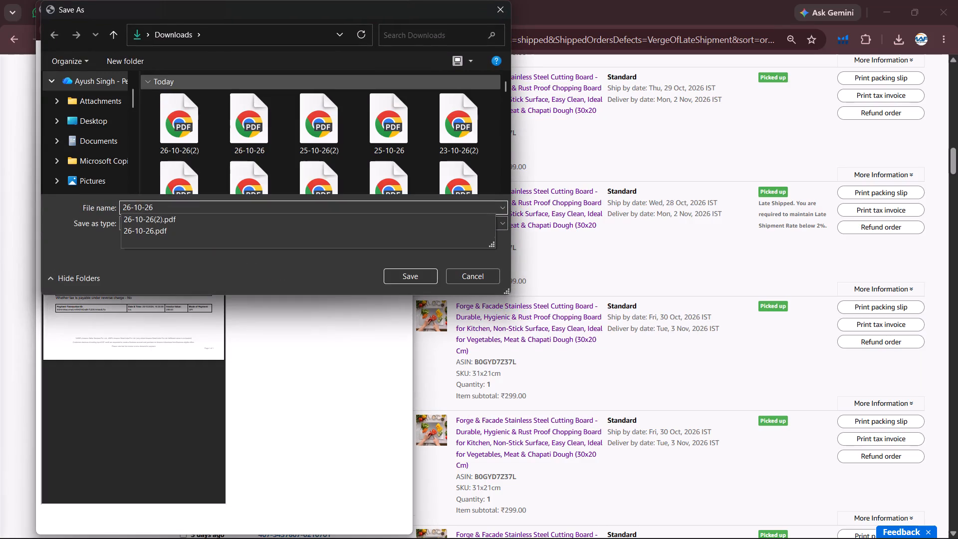
{"action": "key", "text": "shift+parenleft"}
{"action": "type", "text": "3)"}
{"action": "key", "text": "Return"}
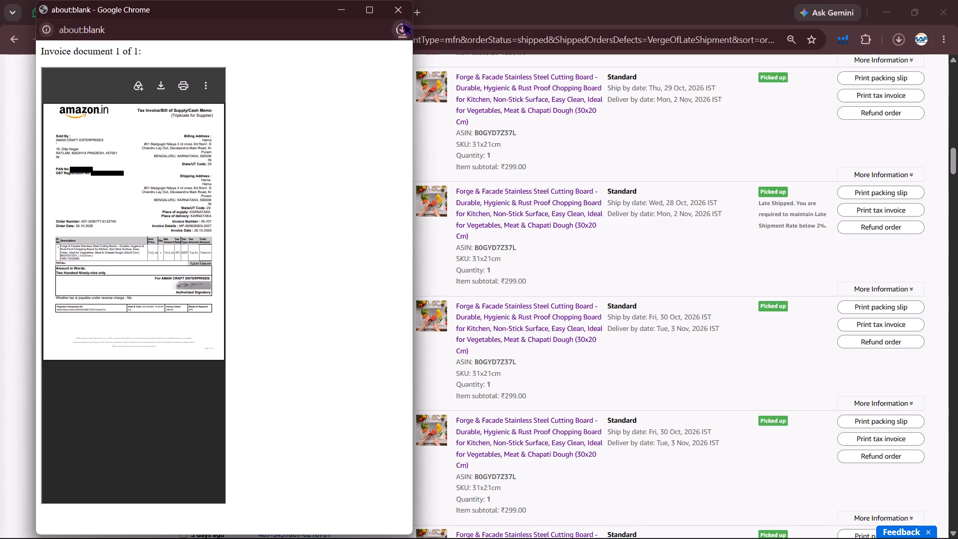
{"action": "left_click", "coordinate": [401, 15]}
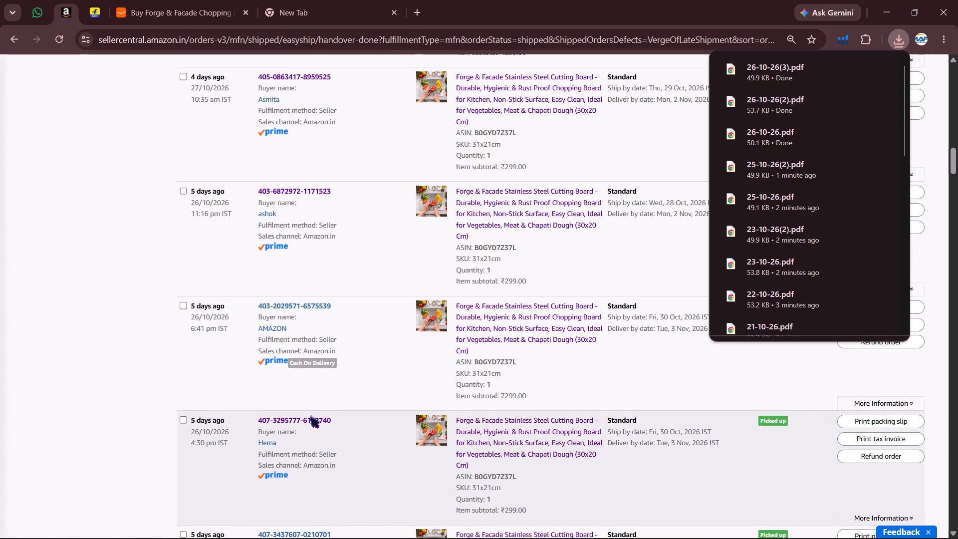
Download the tax invoice of the 26/10/2026 6:41 pm cutting board order as 26-10-26(4) and close the invoice.
{"action": "scroll", "coordinate": [310, 413], "scroll_direction": "down", "scroll_amount": 1}
{"action": "scroll", "coordinate": [310, 413], "scroll_direction": "up", "scroll_amount": 2}
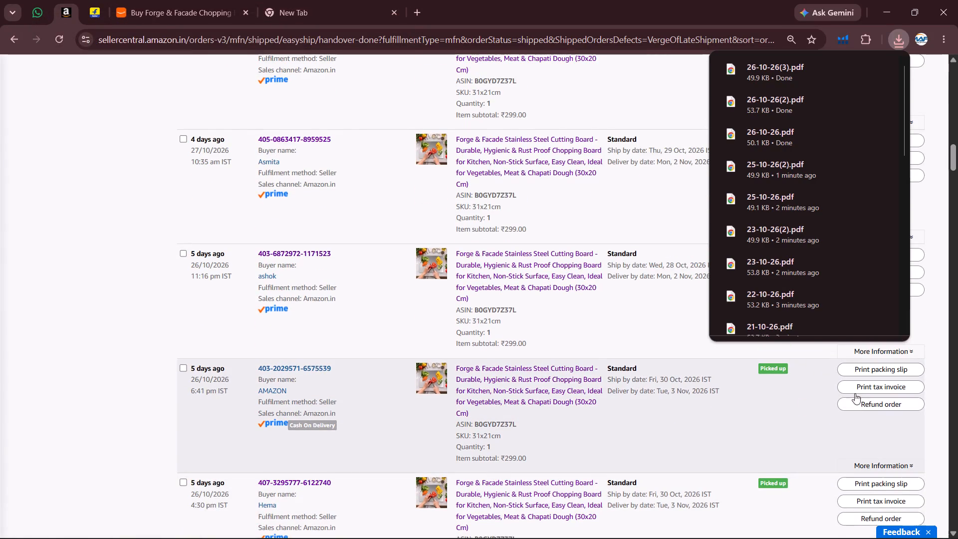
{"action": "left_click", "coordinate": [856, 390]}
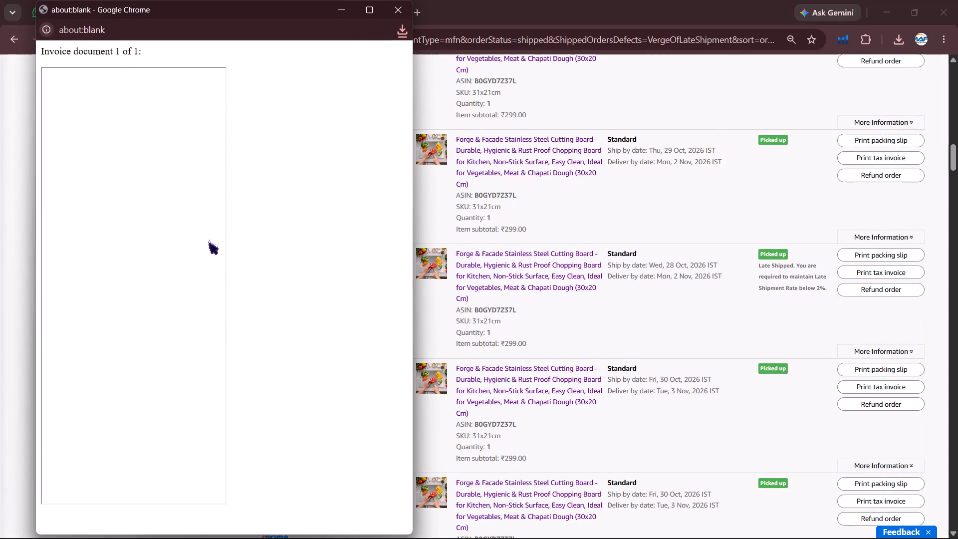
{"action": "left_click", "coordinate": [160, 89]}
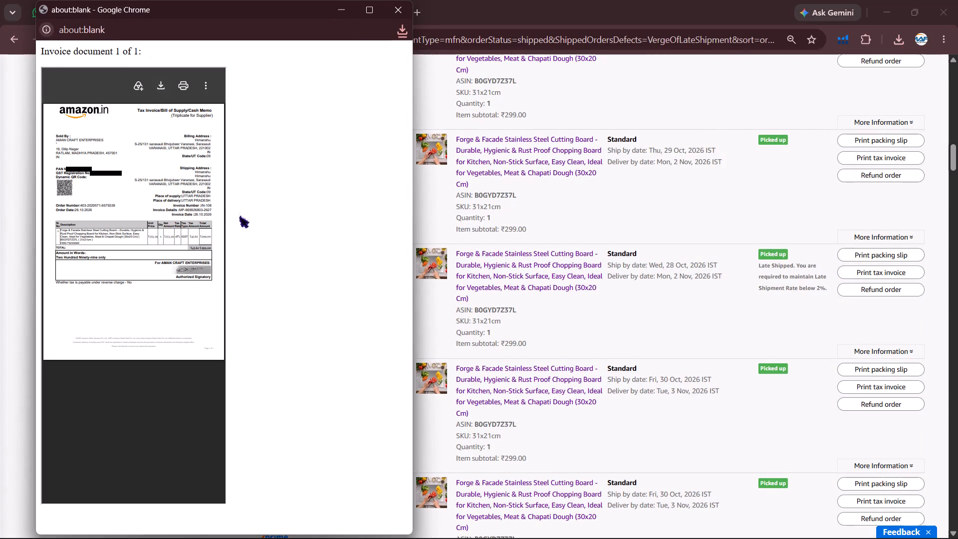
{"action": "type", "text": "26-10-26"}
{"action": "type", "text": "(4)"}
{"action": "key", "text": "Return"}
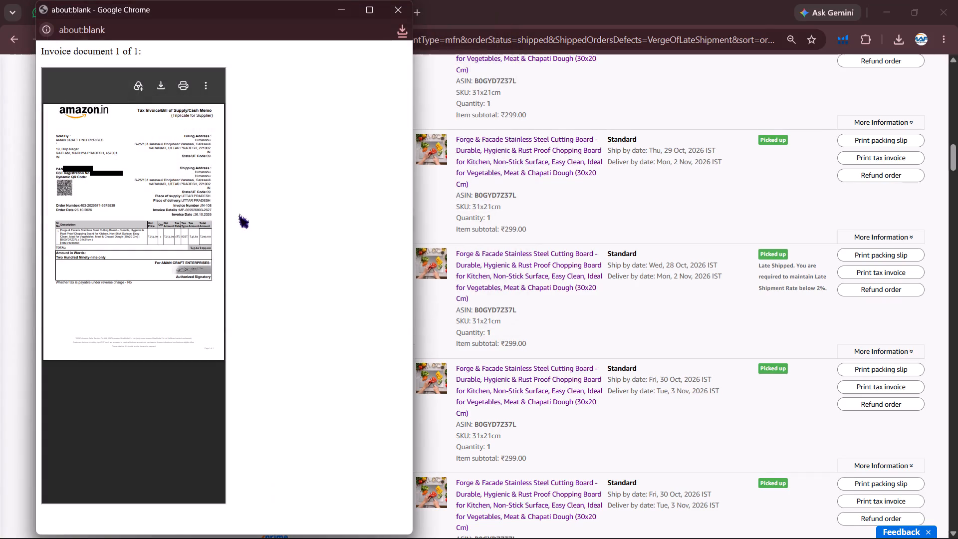
{"action": "left_click", "coordinate": [392, 6]}
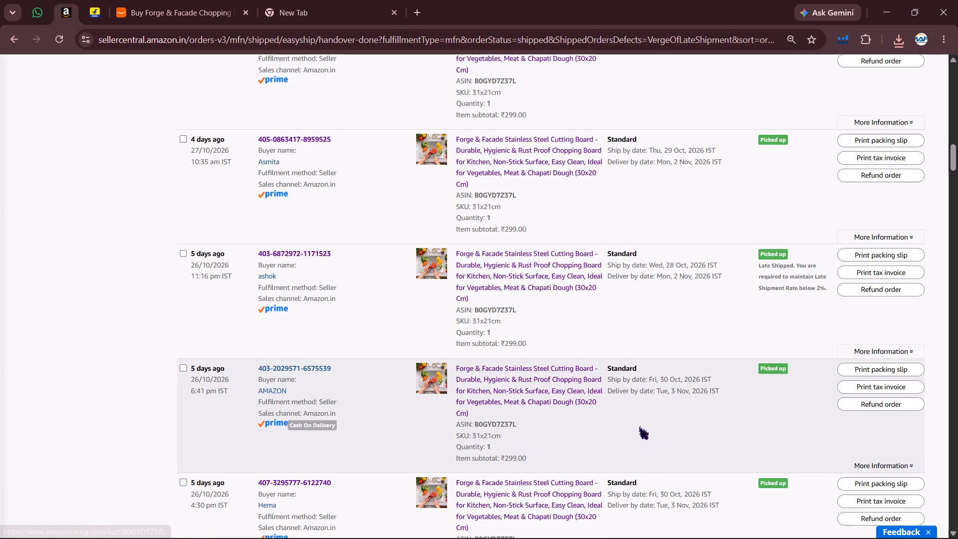
Download the tax invoice of the 26/10/2026 11:16 pm cutting board order as 26-10-26(5) and close the invoice.
{"action": "scroll", "coordinate": [670, 446], "scroll_direction": "up", "scroll_amount": 1}
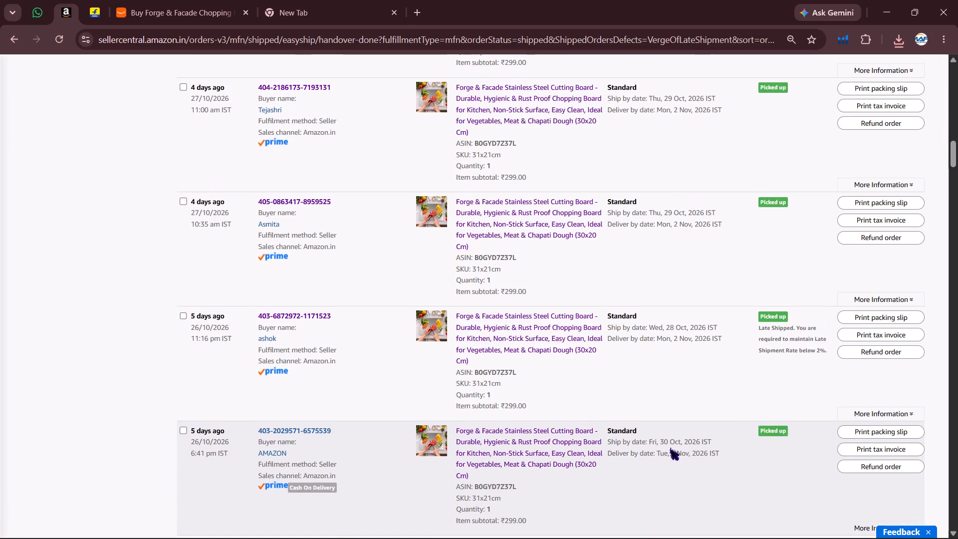
{"action": "left_click", "coordinate": [885, 334]}
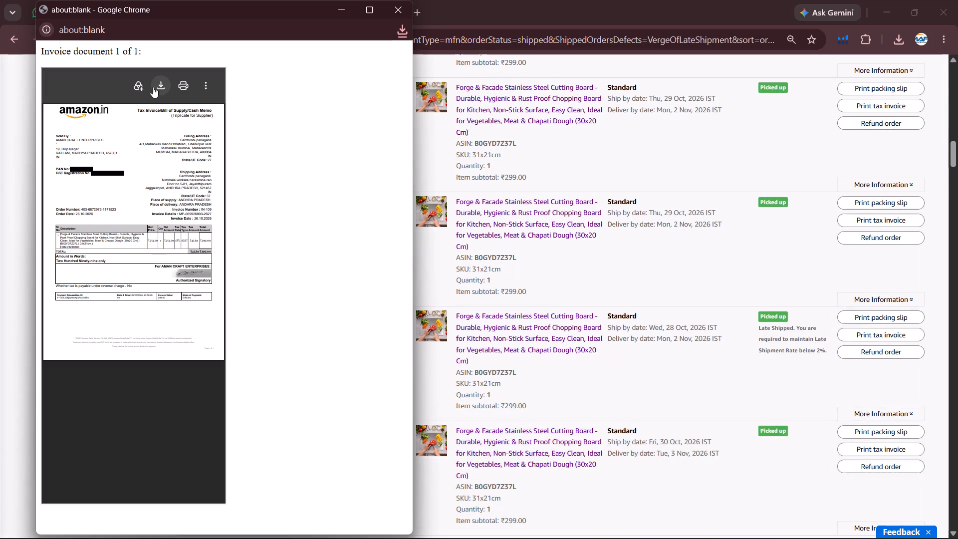
{"action": "left_click", "coordinate": [153, 87]}
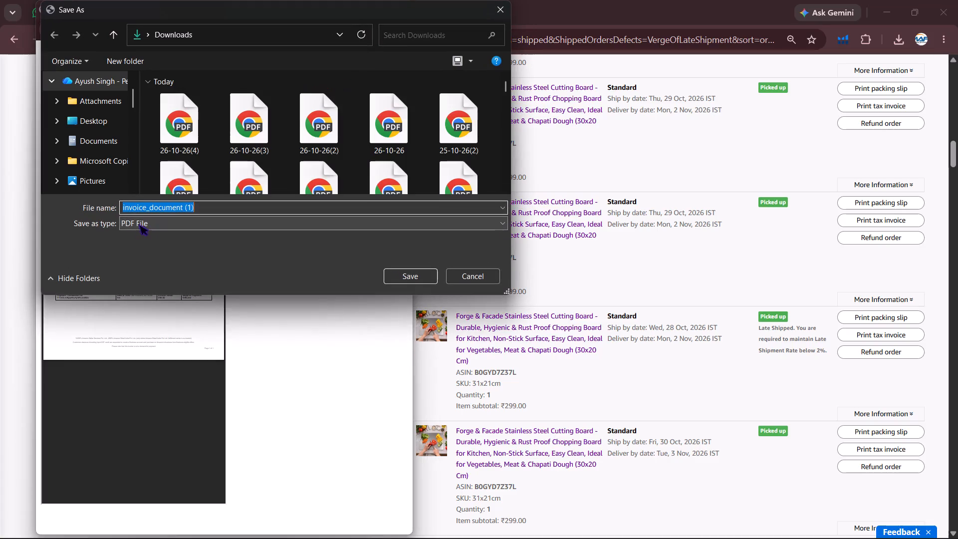
{"action": "type", "text": "26-10-26"}
{"action": "type", "text": "(5)"}
{"action": "key", "text": "Return"}
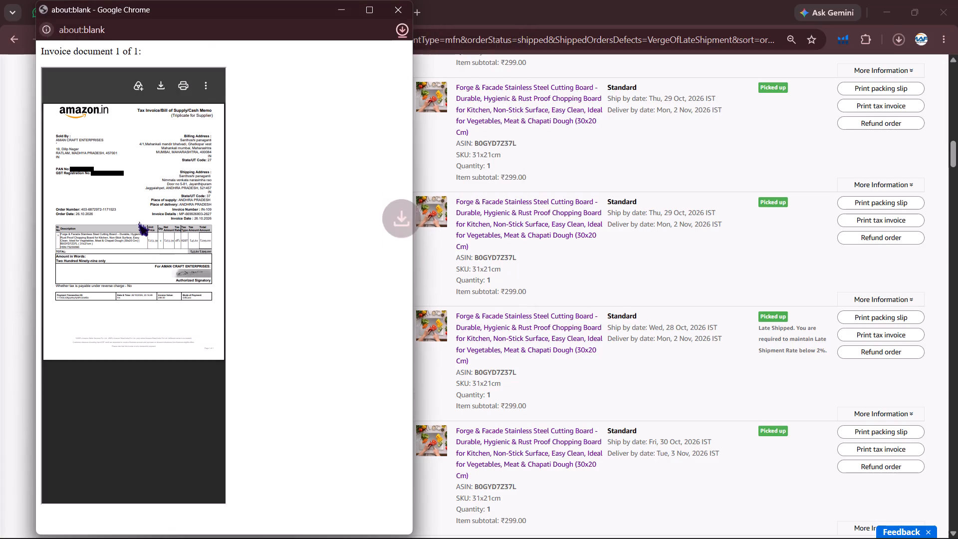
{"action": "left_click", "coordinate": [393, 5]}
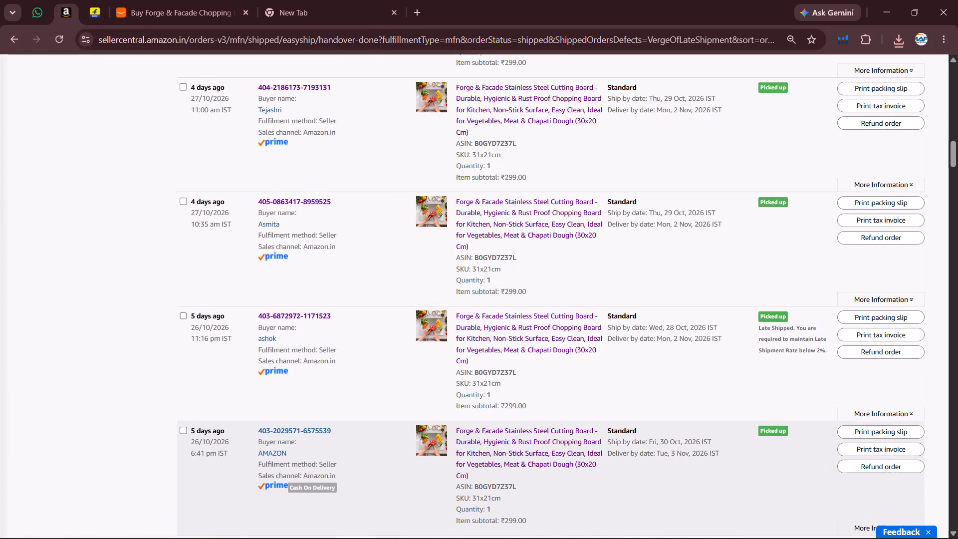
Download the tax invoice of the 27/10/2026 10:35 am cutting board order as 27-10-26(1) and close the invoice.
{"action": "scroll", "coordinate": [678, 442], "scroll_direction": "up", "scroll_amount": 1}
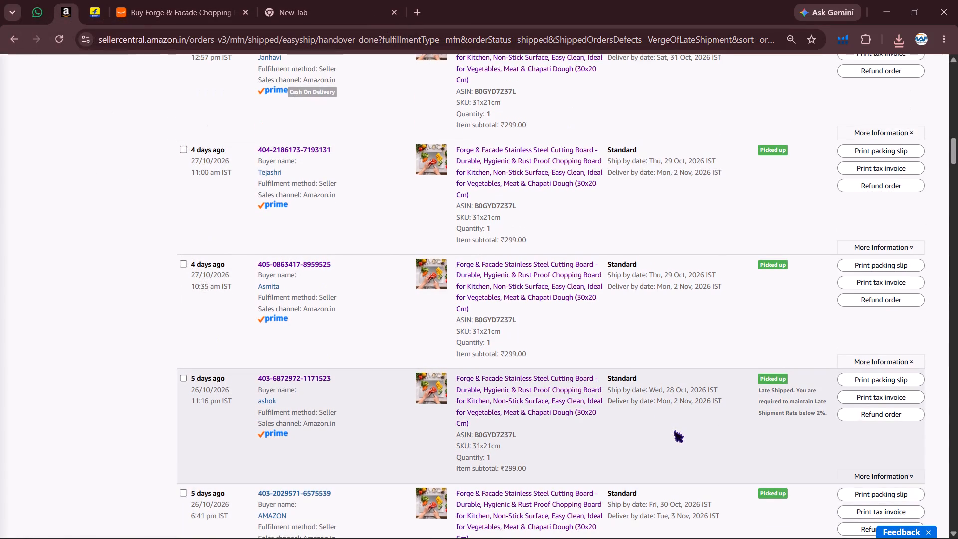
{"action": "scroll", "coordinate": [616, 459], "scroll_direction": "up", "scroll_amount": 1}
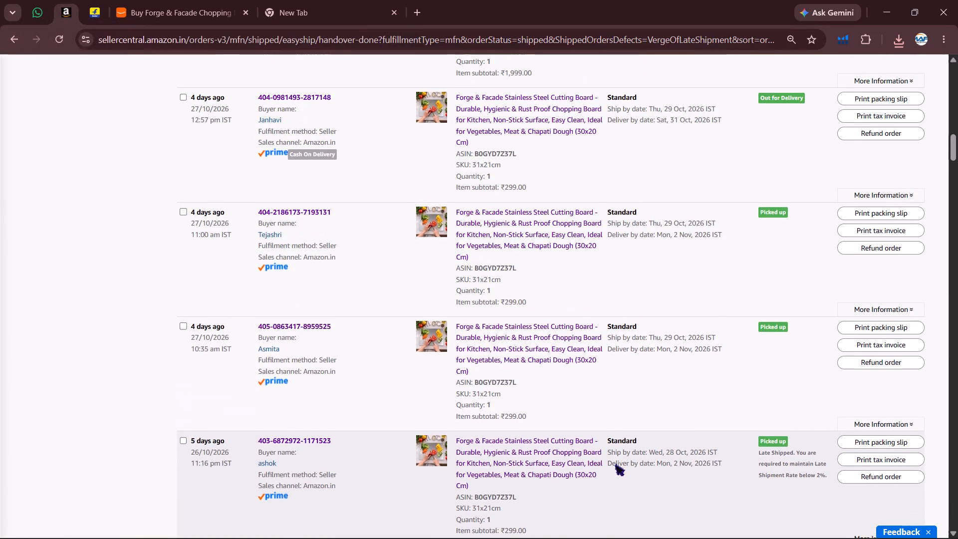
{"action": "scroll", "coordinate": [615, 461], "scroll_direction": "up", "scroll_amount": 1}
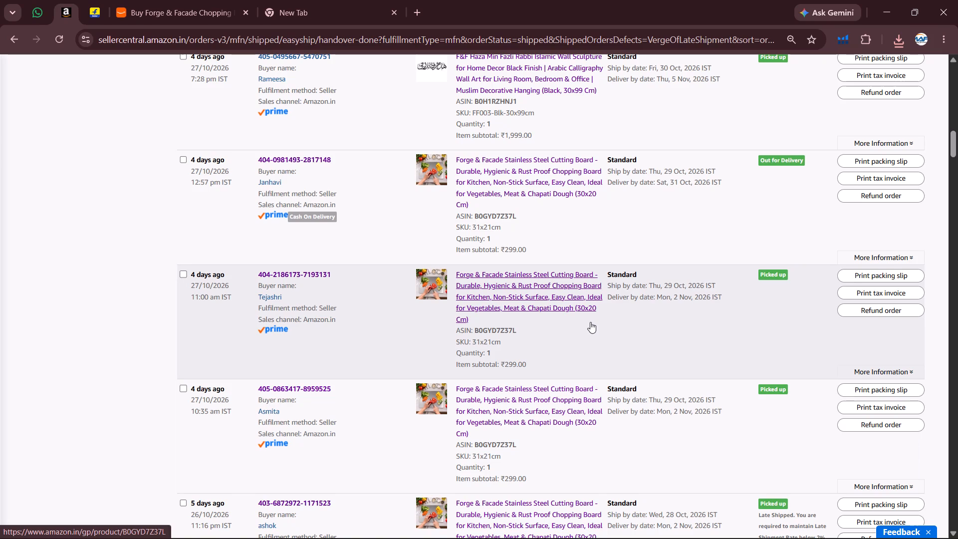
{"action": "scroll", "coordinate": [590, 322], "scroll_direction": "up", "scroll_amount": 3}
{"action": "scroll", "coordinate": [590, 322], "scroll_direction": "down", "scroll_amount": 3}
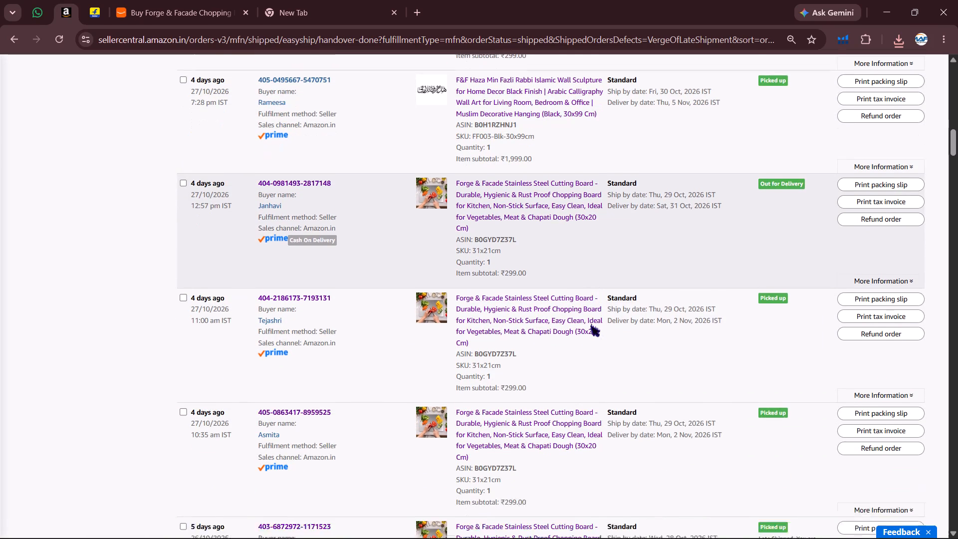
{"action": "scroll", "coordinate": [589, 321], "scroll_direction": "up", "scroll_amount": 1}
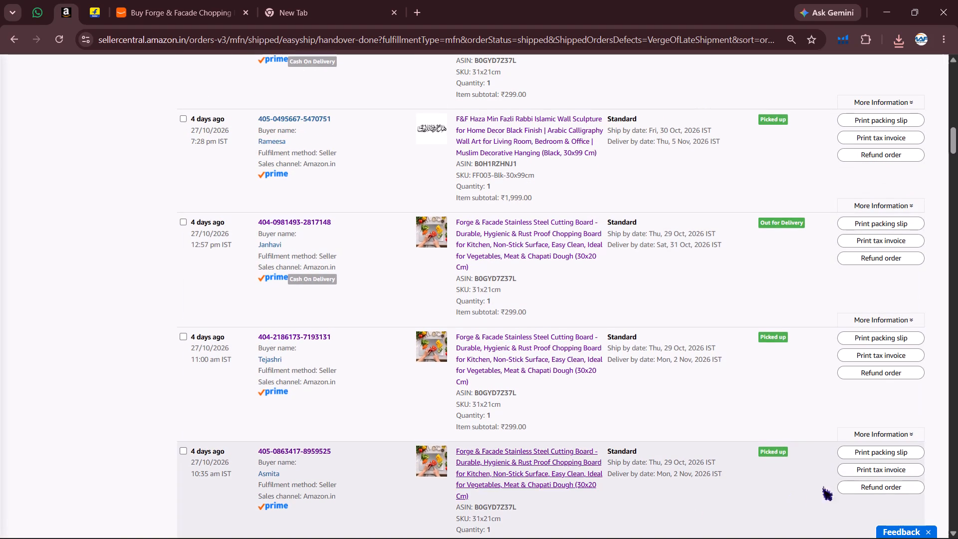
{"action": "left_click", "coordinate": [872, 469]}
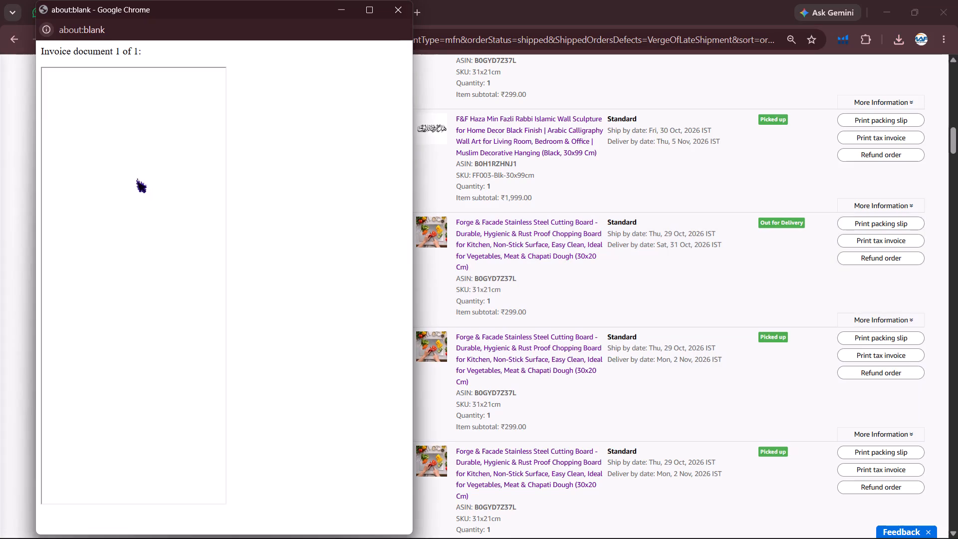
{"action": "left_click", "coordinate": [163, 88]}
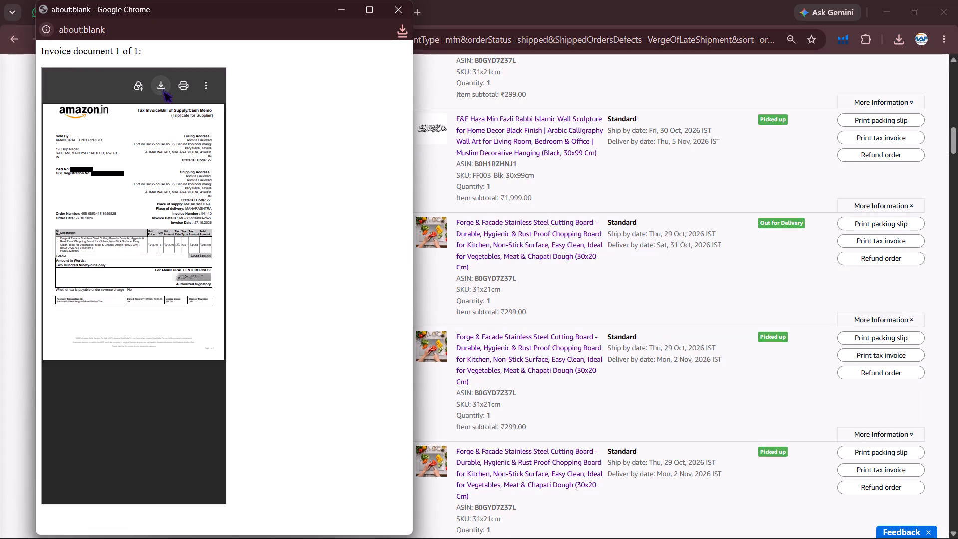
{"action": "type", "text": "27-10-26"}
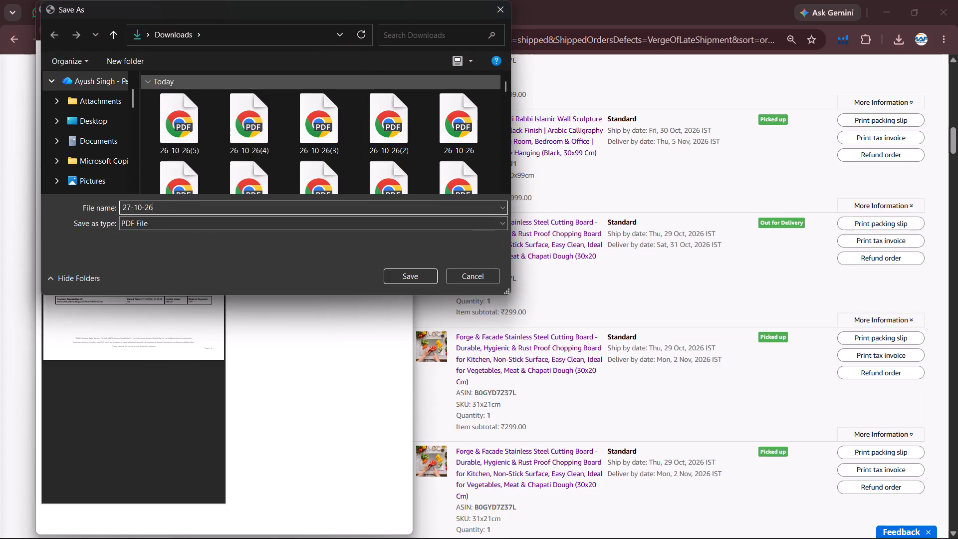
{"action": "key", "text": "shift+parenleft"}
{"action": "type", "text": "1)"}
{"action": "key", "text": "Return"}
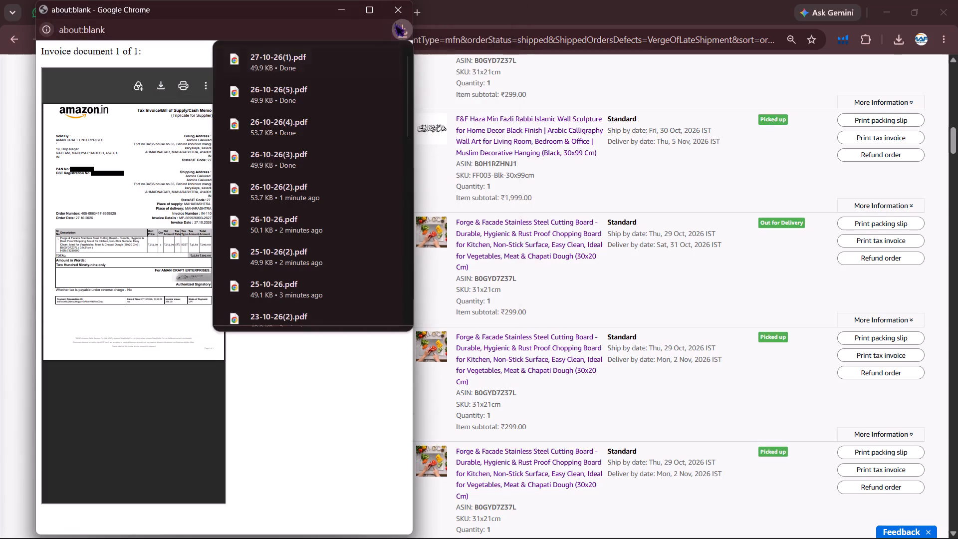
{"action": "left_click", "coordinate": [401, 14]}
Download the tax invoice of the 27/10/2026 11:00 am cutting board order as 27-10-26(2) and close the invoice.
{"action": "left_click", "coordinate": [868, 354]}
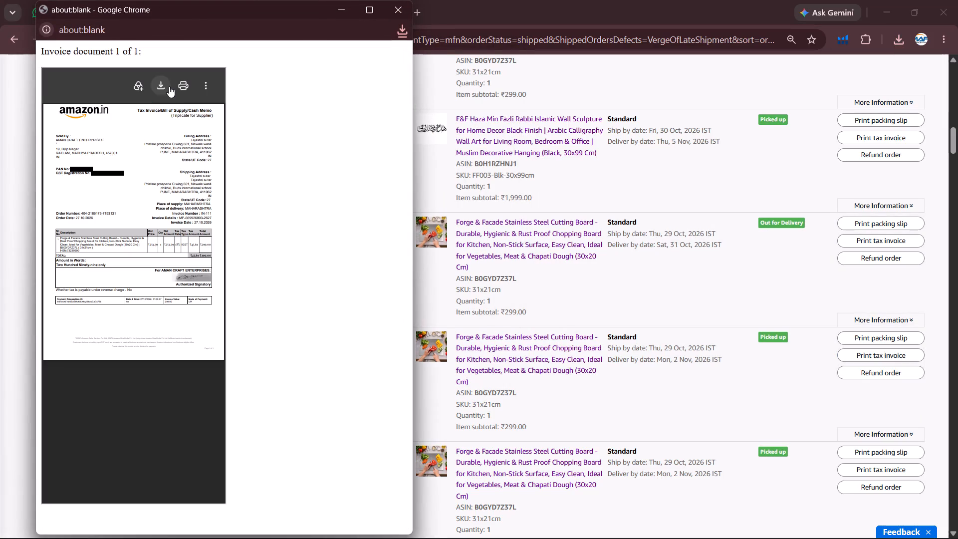
{"action": "left_click", "coordinate": [161, 87]}
{"action": "key", "text": "2"}
{"action": "type", "text": "7-"}
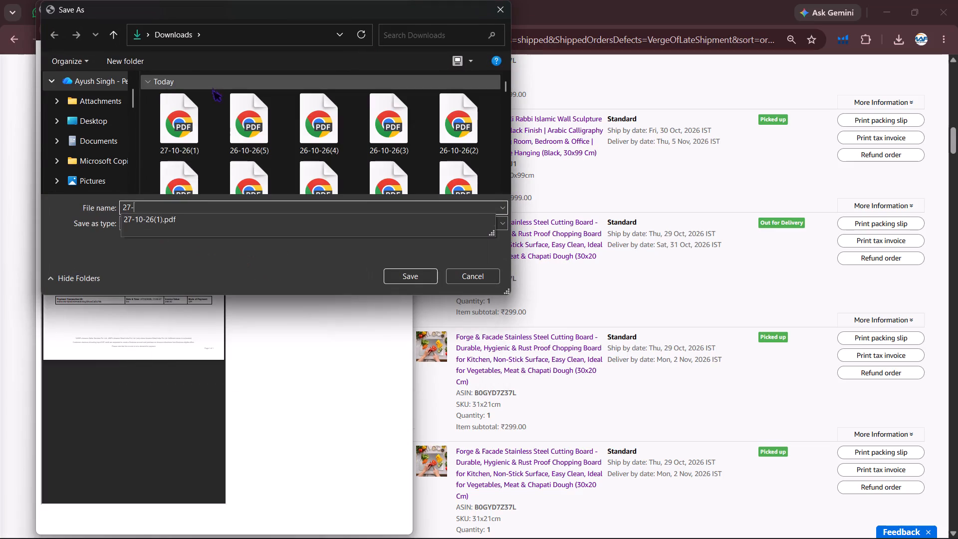
{"action": "type", "text": "10-"}
{"action": "type", "text": "26"}
{"action": "key", "text": "shift+parenleft"}
{"action": "type", "text": "2)"}
{"action": "key", "text": "Return"}
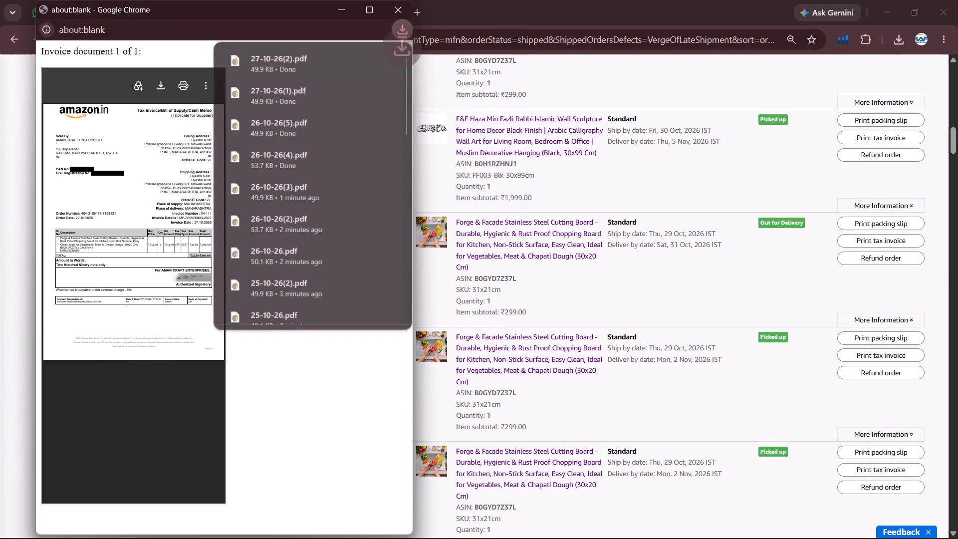
{"action": "left_click", "coordinate": [399, 13]}
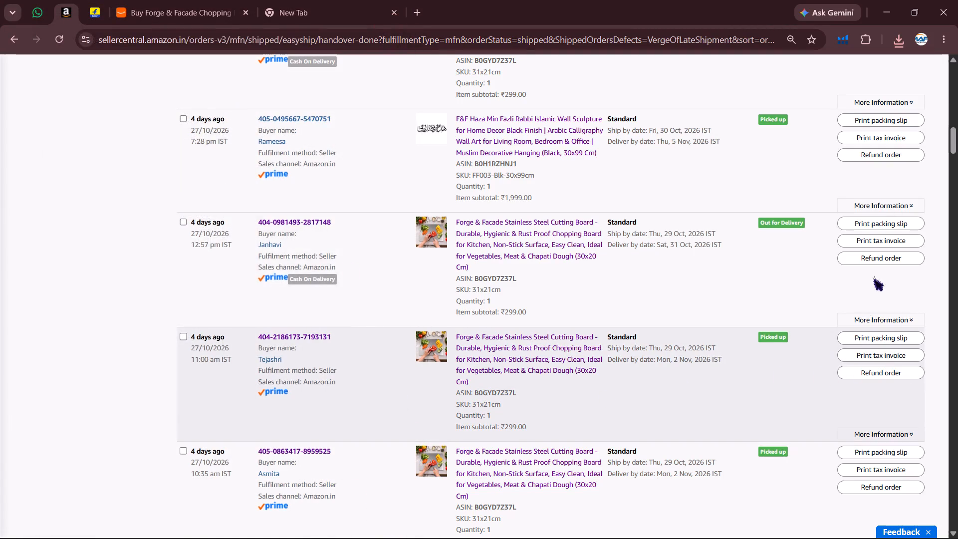
Download the tax invoice of the 27/10/2026 12:57 pm cutting board order as 27-10-26(3) and close the invoice.
{"action": "left_click", "coordinate": [878, 239]}
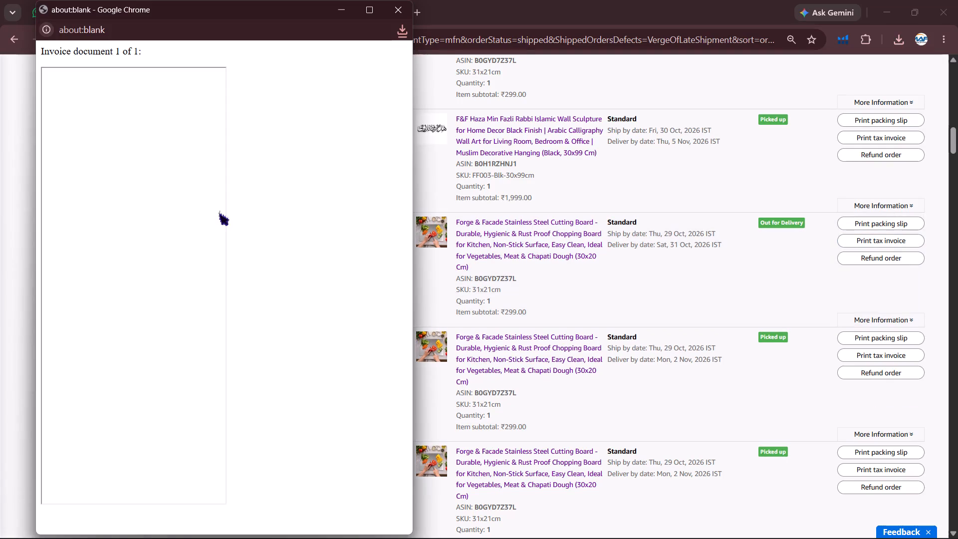
{"action": "left_click", "coordinate": [161, 93]}
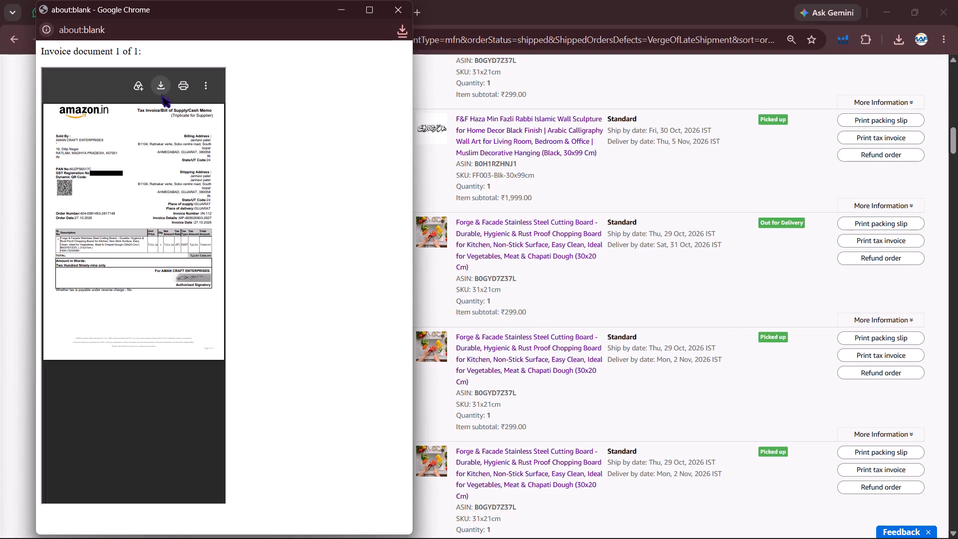
{"action": "key", "text": "2"}
{"action": "type", "text": "7-"}
{"action": "type", "text": "10-26"}
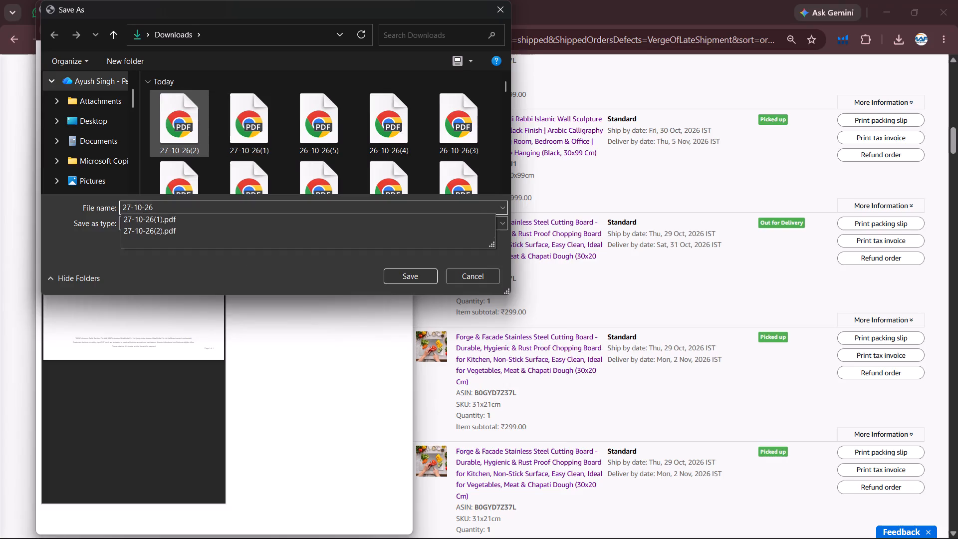
{"action": "key", "text": "shift+parenleft"}
{"action": "key", "text": "3"}
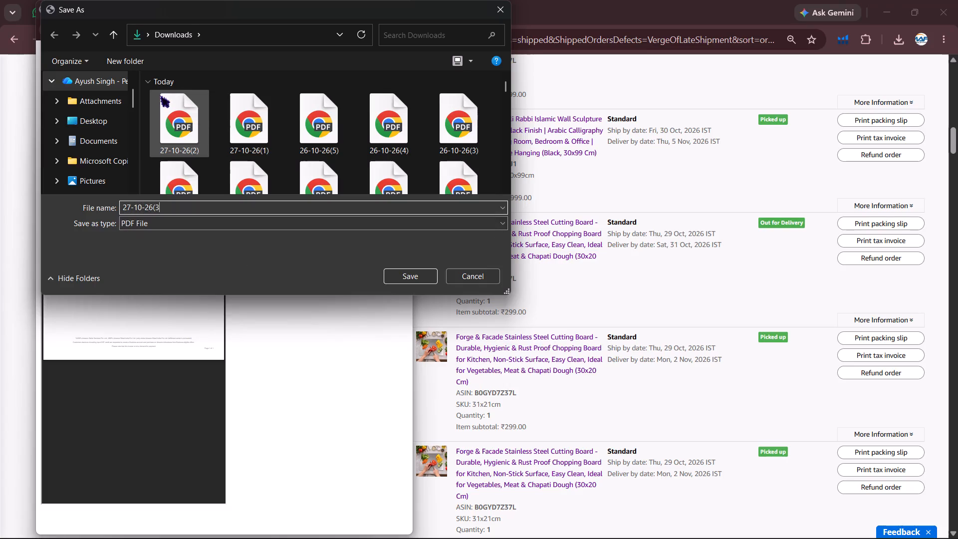
{"action": "key", "text": "shift+parenright"}
{"action": "key", "text": "Return"}
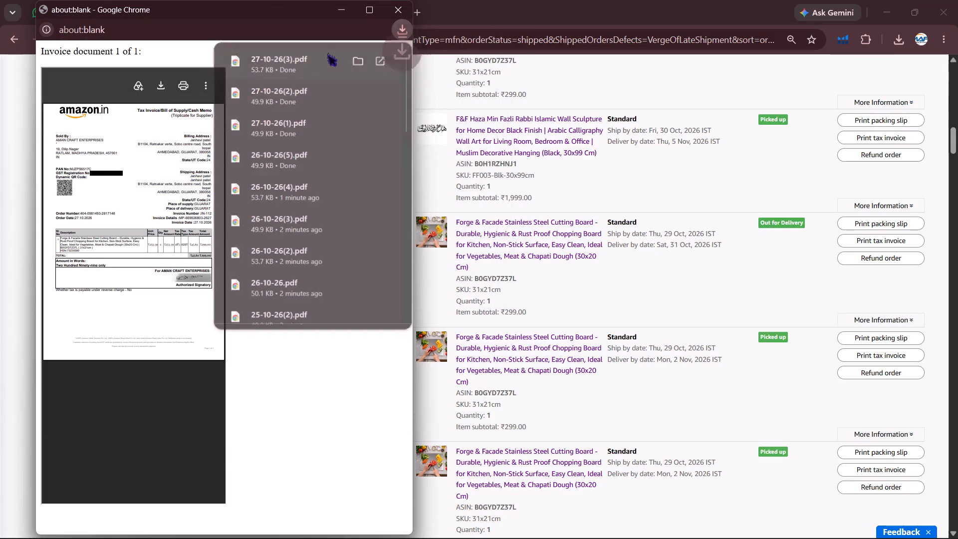
{"action": "left_click", "coordinate": [392, 12]}
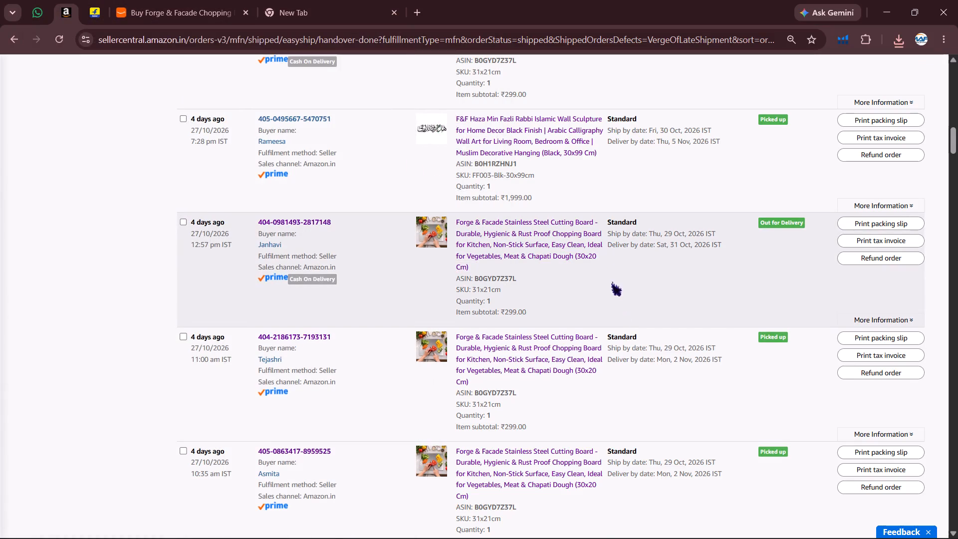
Download the tax invoice of the 27/10/2026 7:28 pm Islamic wall sculpture order as 27-10-26(4).
{"action": "left_click", "coordinate": [877, 138]}
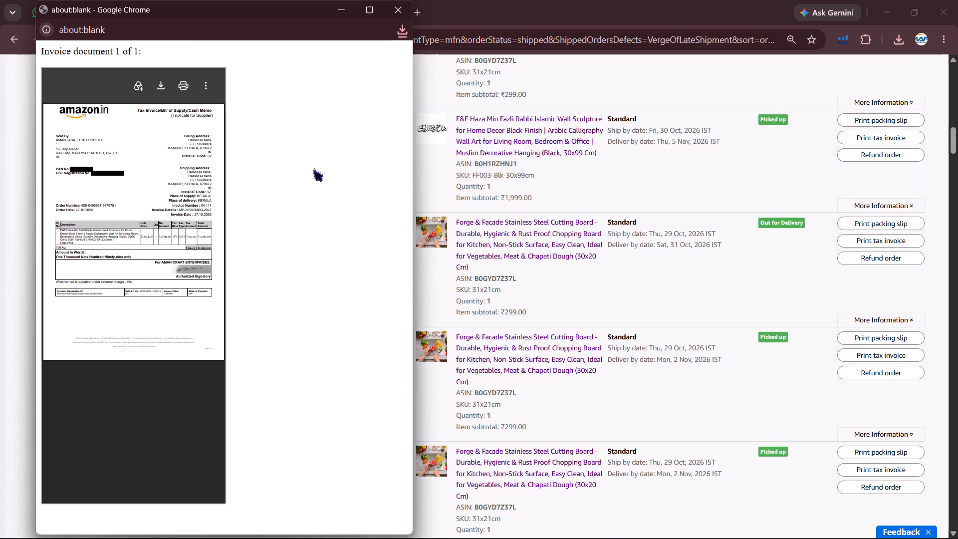
{"action": "left_click", "coordinate": [159, 88]}
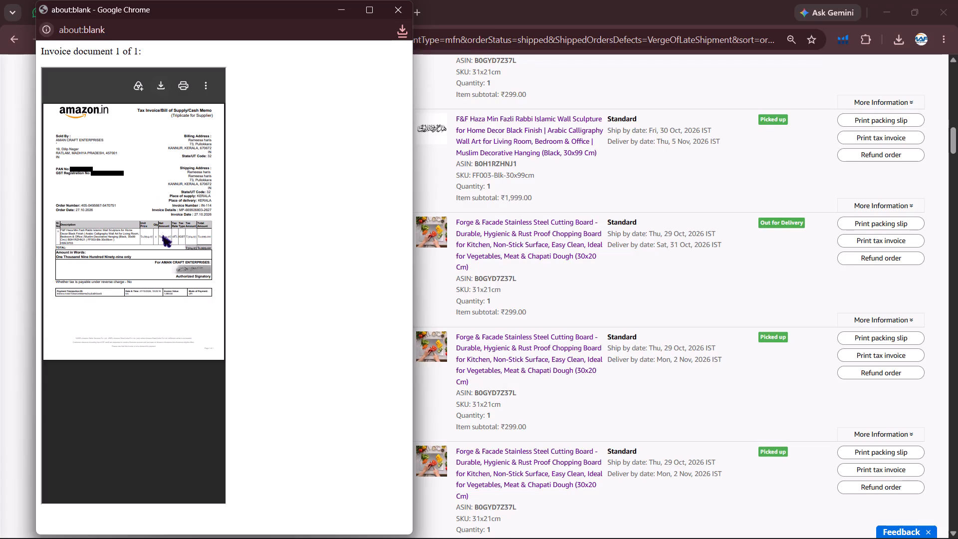
{"action": "key", "text": "shift+parenleft"}
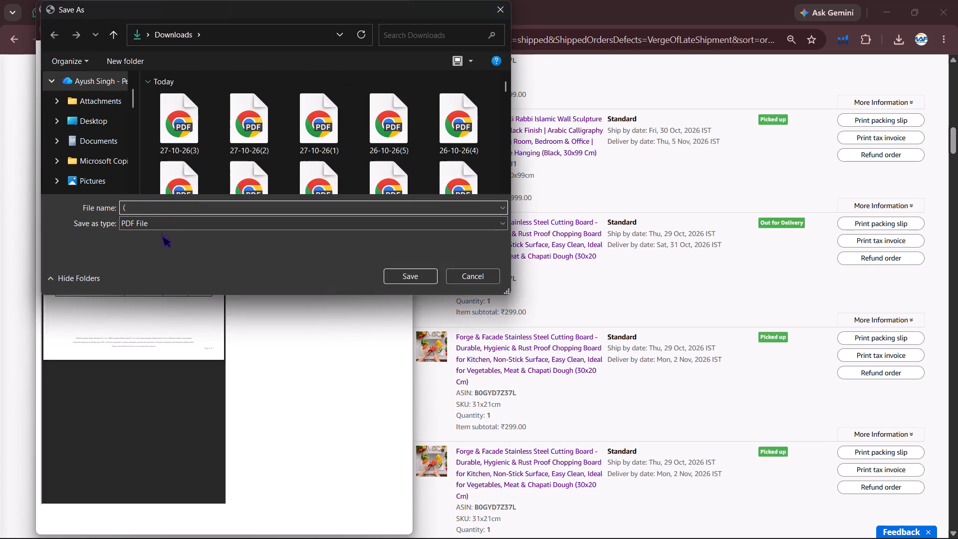
{"action": "key", "text": "BackSpace"}
{"action": "key", "text": "2"}
{"action": "type", "text": "7-10-"}
{"action": "type", "text": "26"}
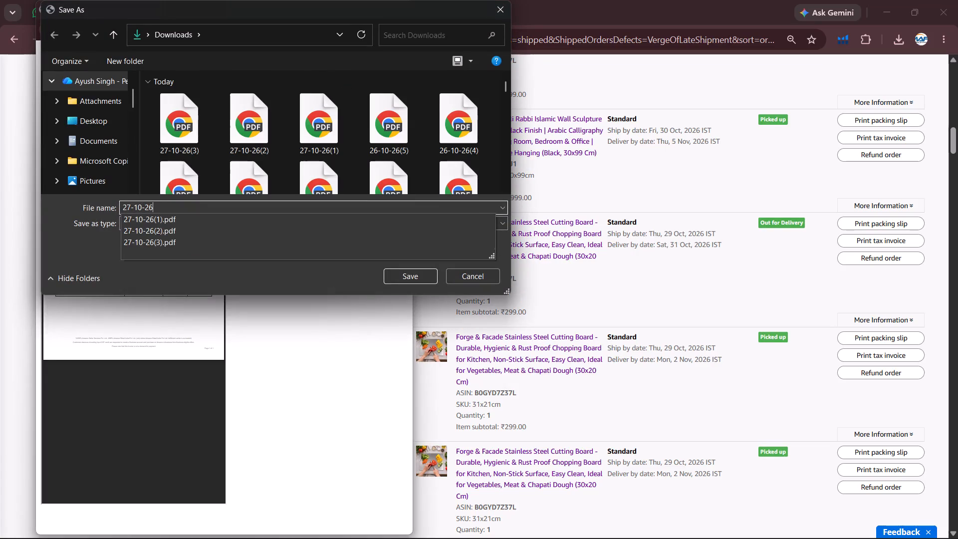
{"action": "key", "text": "shift+parenleft"}
{"action": "key", "text": "4"}
{"action": "key", "text": "shift+parenright"}
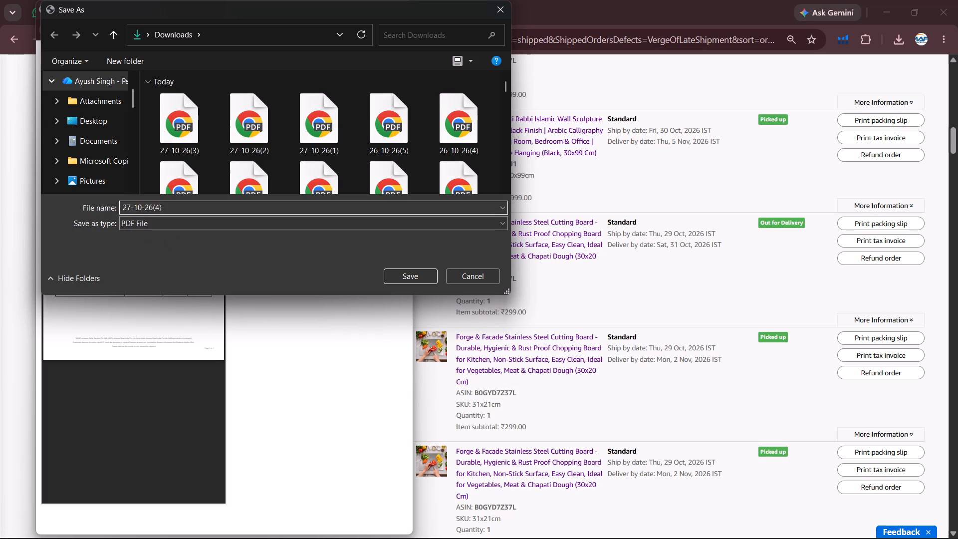
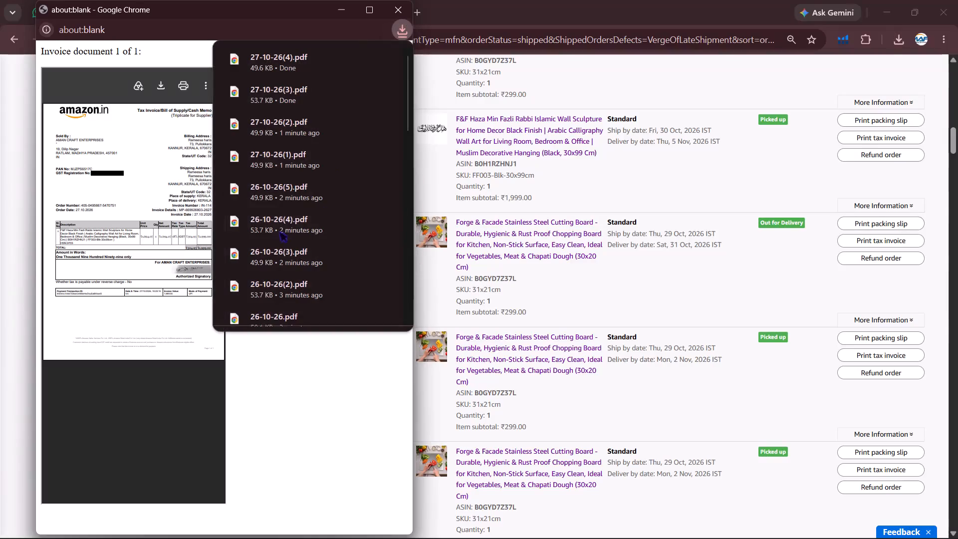
Close the invoice of the 27/10/2026 7:28 pm Islamic wall sculpture order.
{"action": "left_click", "coordinate": [405, 17]}
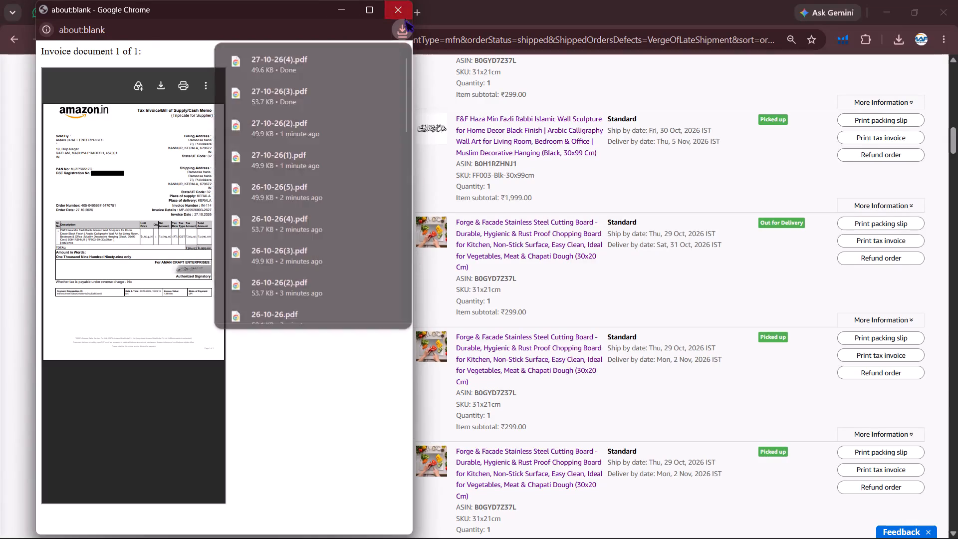
{"action": "scroll", "coordinate": [652, 195], "scroll_direction": "up", "scroll_amount": 3}
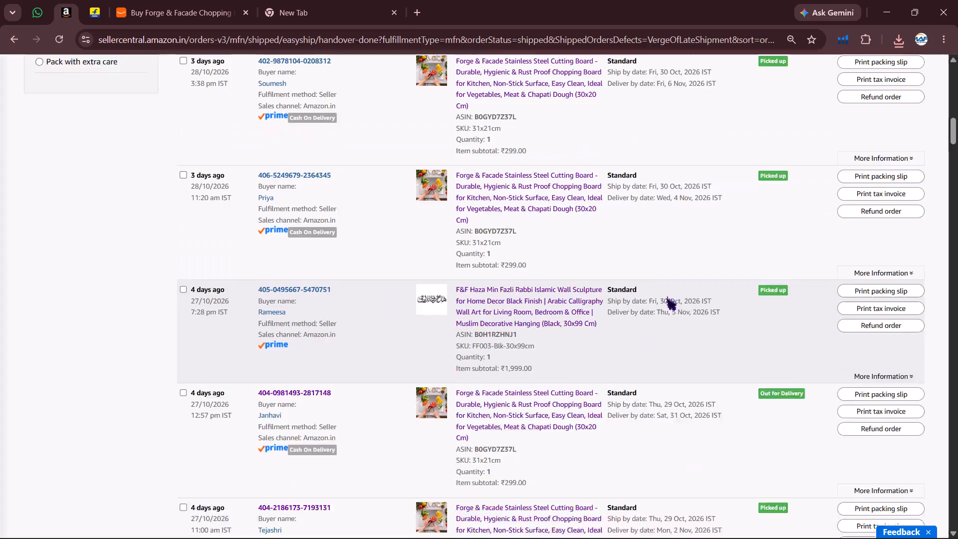
{"action": "scroll", "coordinate": [667, 295], "scroll_direction": "up", "scroll_amount": 2}
{"action": "scroll", "coordinate": [441, 446], "scroll_direction": "up", "scroll_amount": 1}
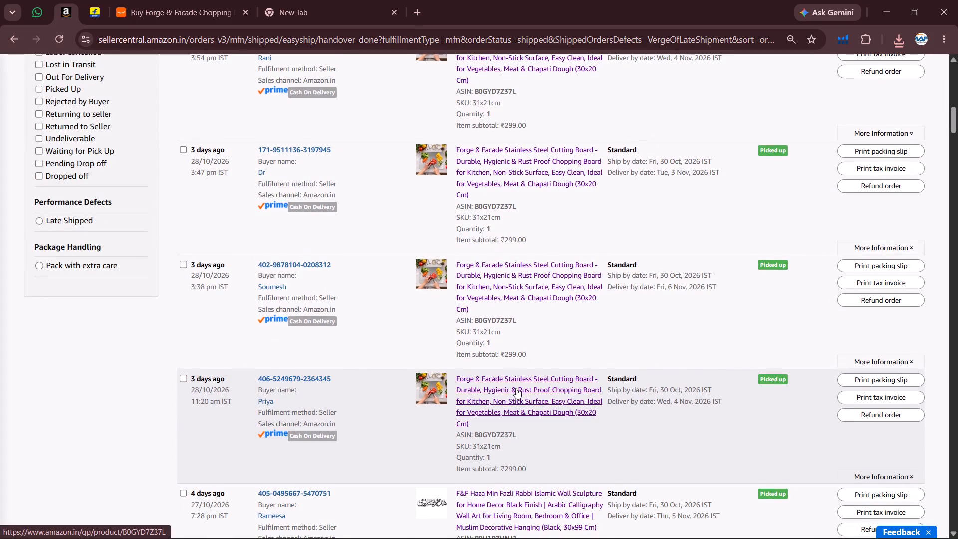
{"action": "left_click", "coordinate": [862, 392]}
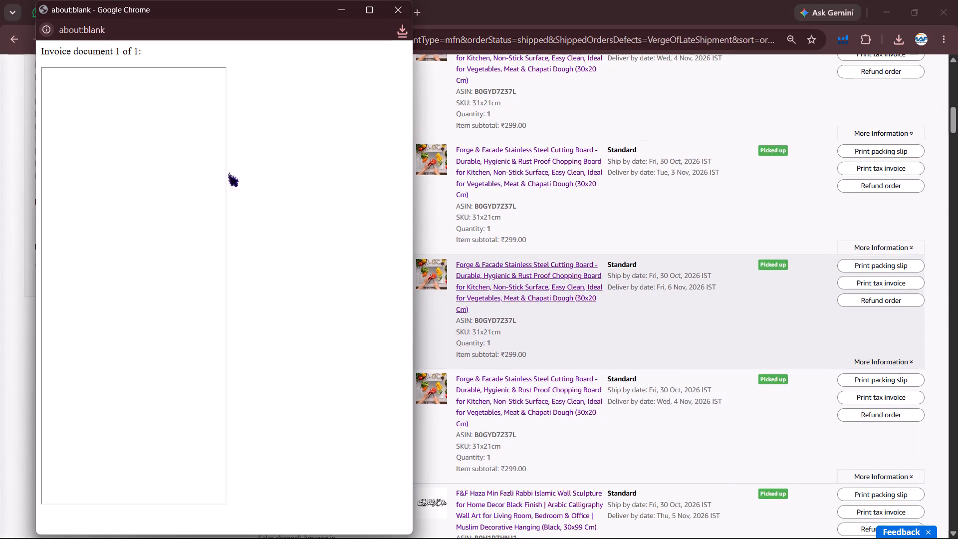
{"action": "left_click", "coordinate": [162, 88]}
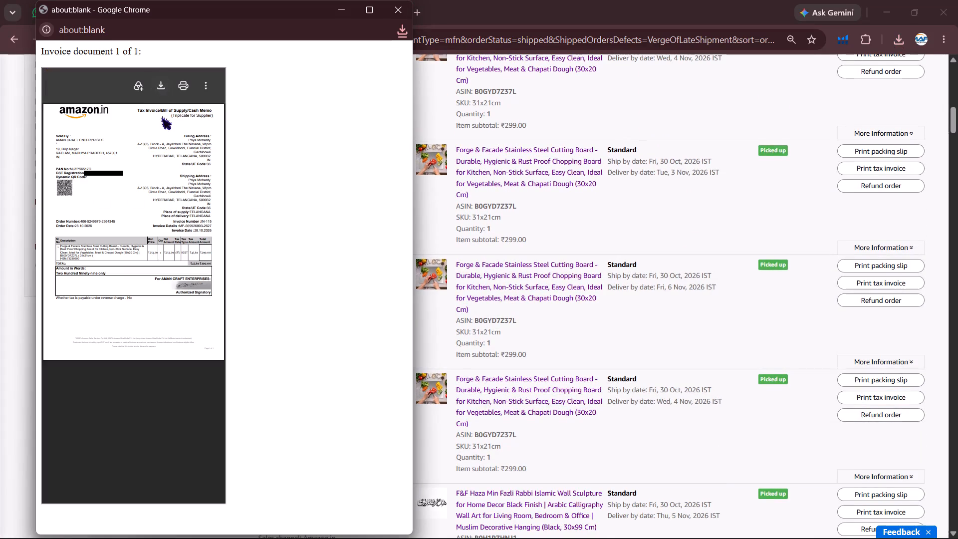
{"action": "type", "text": "28-10"}
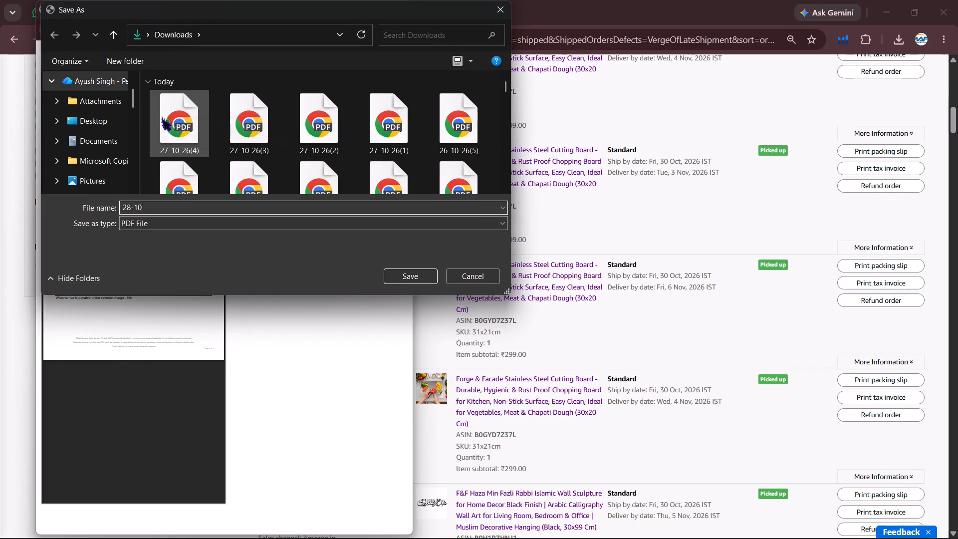
{"action": "type", "text": "-26"}
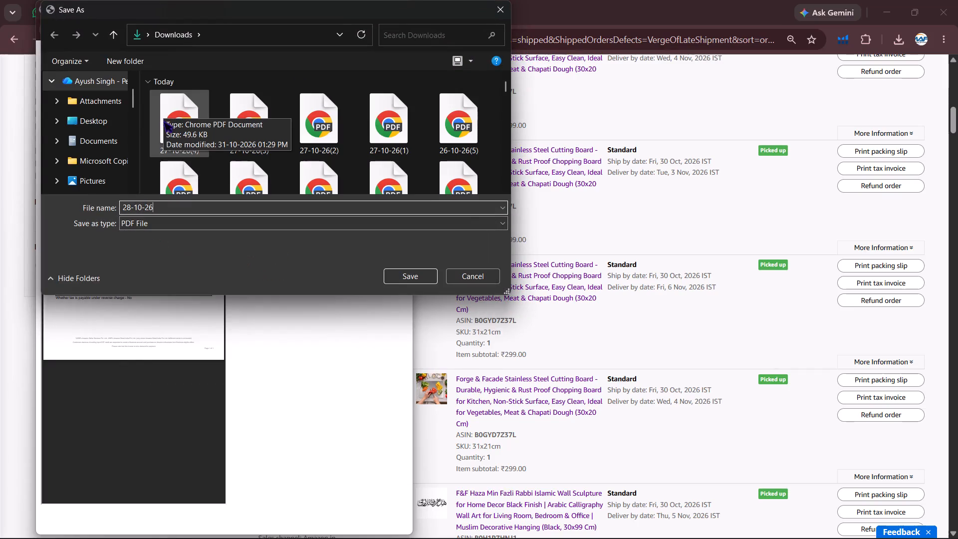
{"action": "key", "text": "Return"}
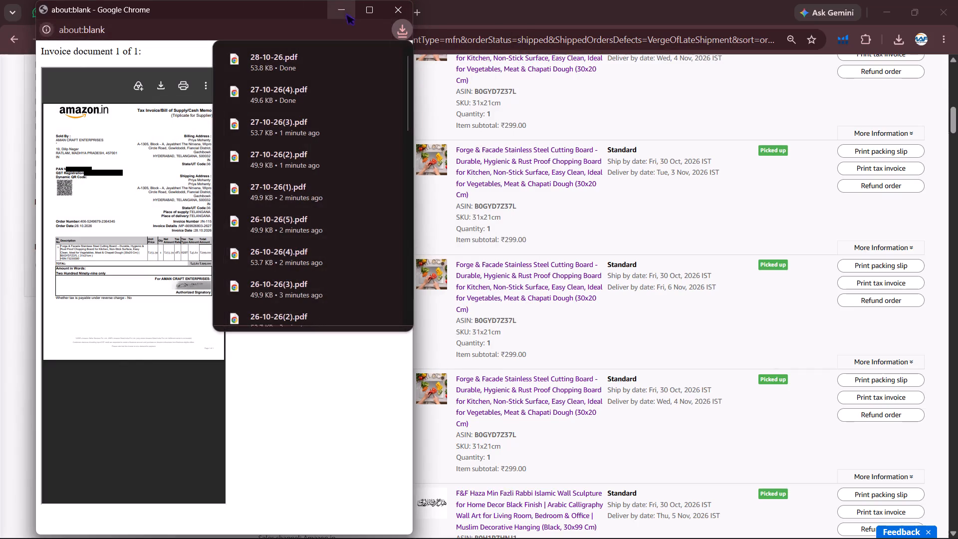
{"action": "left_click", "coordinate": [345, 10]}
Look through the 28/10/2026 orders and compare their times to find which invoice follows the 11:20 am one.
{"action": "scroll", "coordinate": [386, 431], "scroll_direction": "up", "scroll_amount": 1}
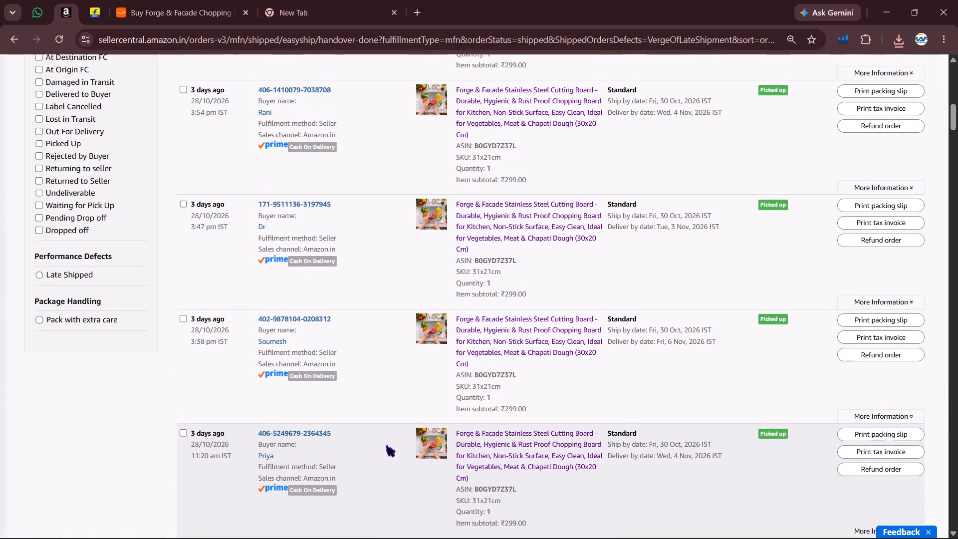
{"action": "scroll", "coordinate": [386, 442], "scroll_direction": "up", "scroll_amount": 3}
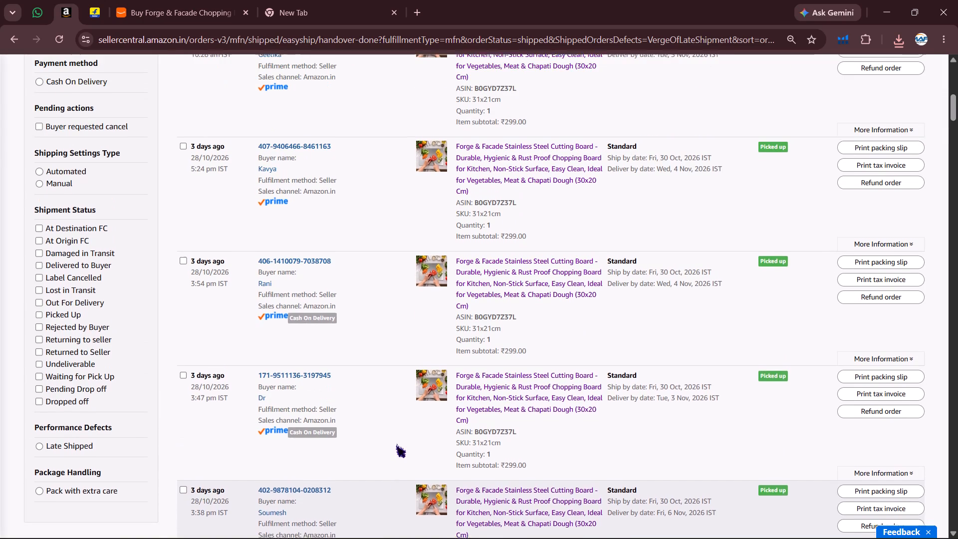
{"action": "scroll", "coordinate": [396, 443], "scroll_direction": "down", "scroll_amount": 2}
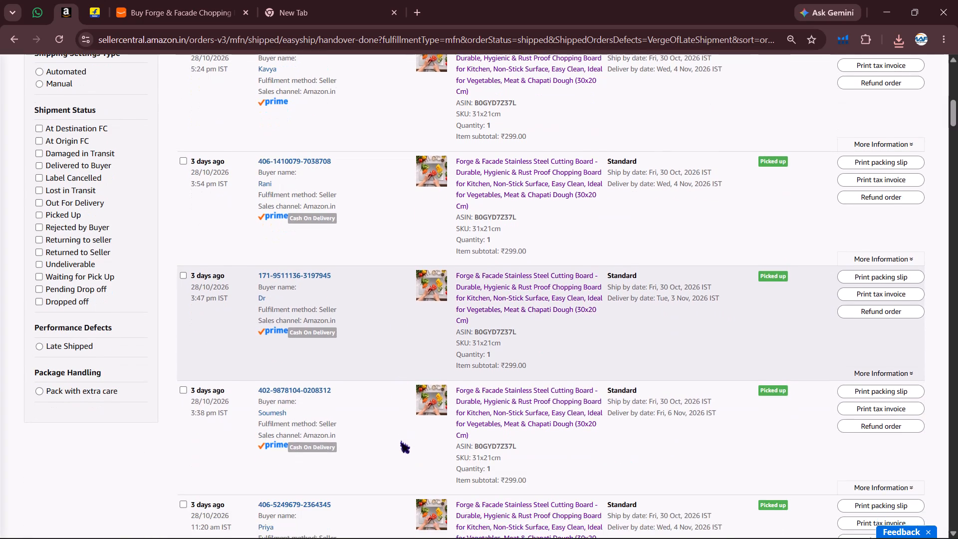
{"action": "scroll", "coordinate": [406, 457], "scroll_direction": "down", "scroll_amount": 2}
{"action": "scroll", "coordinate": [414, 444], "scroll_direction": "up", "scroll_amount": 2}
{"action": "scroll", "coordinate": [419, 439], "scroll_direction": "down", "scroll_amount": 2}
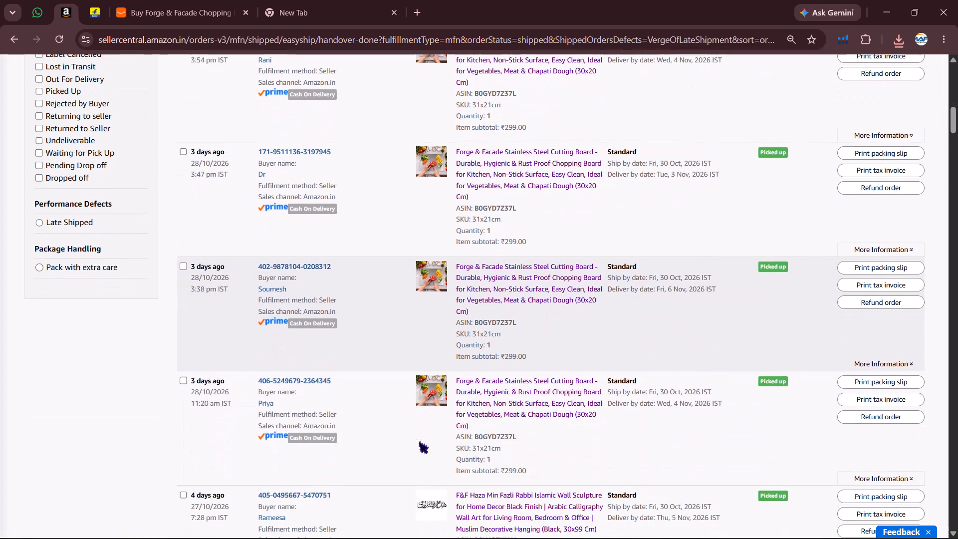
{"action": "scroll", "coordinate": [419, 439], "scroll_direction": "up", "scroll_amount": 2}
{"action": "scroll", "coordinate": [419, 439], "scroll_direction": "down", "scroll_amount": 3}
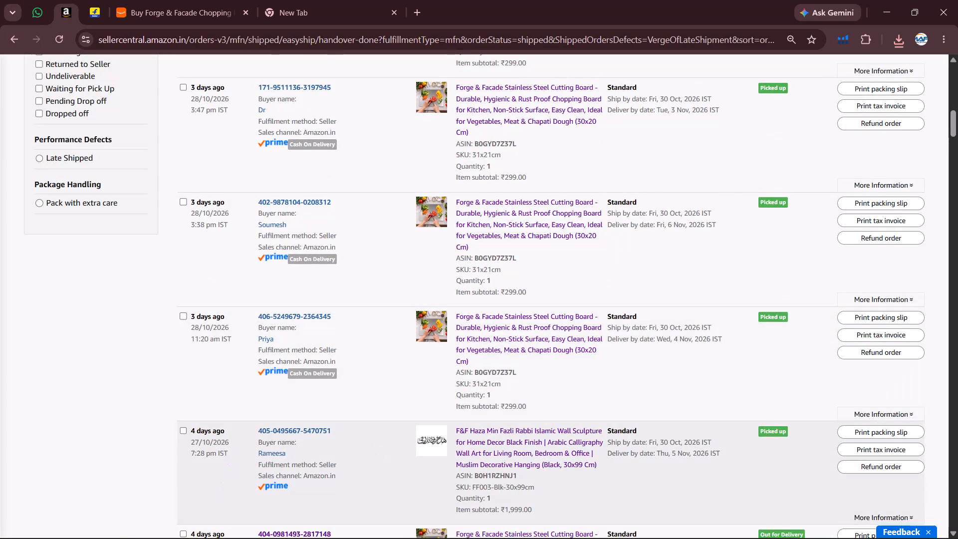
Download the tax invoice of the 28/10/2026 3:38 pm cutting board order as 28-10-26(2) and minimize the invoice window.
{"action": "scroll", "coordinate": [217, 449], "scroll_direction": "up", "scroll_amount": 1}
{"action": "scroll", "coordinate": [335, 456], "scroll_direction": "up", "scroll_amount": 1}
{"action": "scroll", "coordinate": [449, 460], "scroll_direction": "up", "scroll_amount": 2}
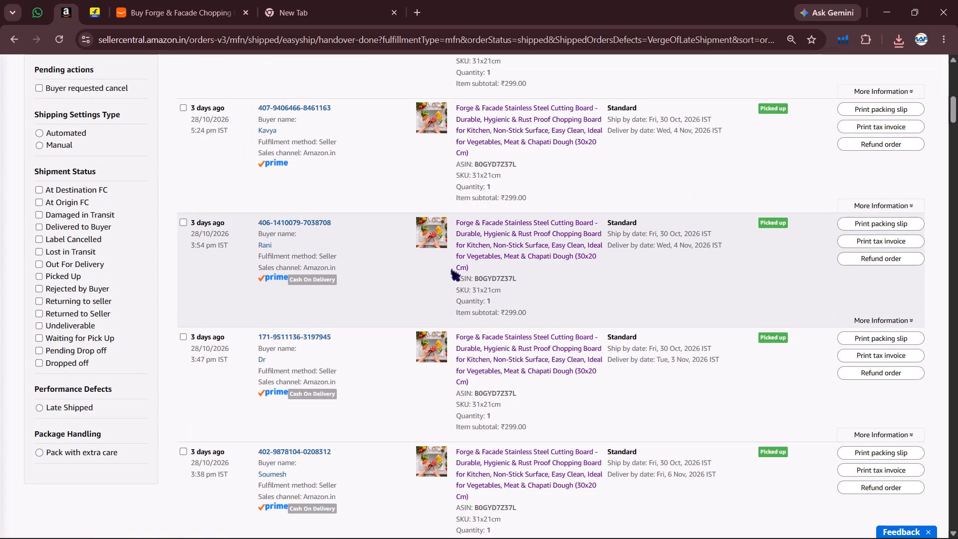
{"action": "left_click", "coordinate": [866, 467]}
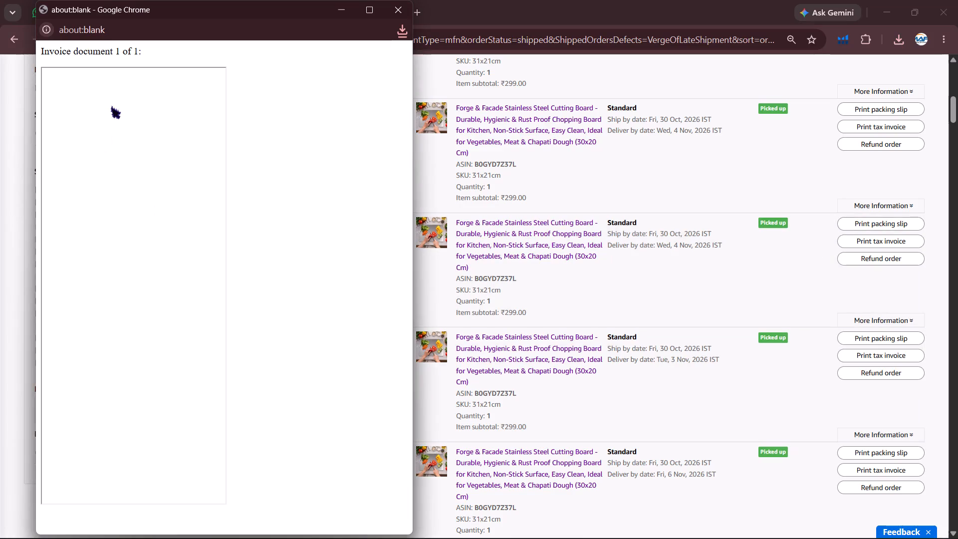
{"action": "left_click", "coordinate": [156, 92]}
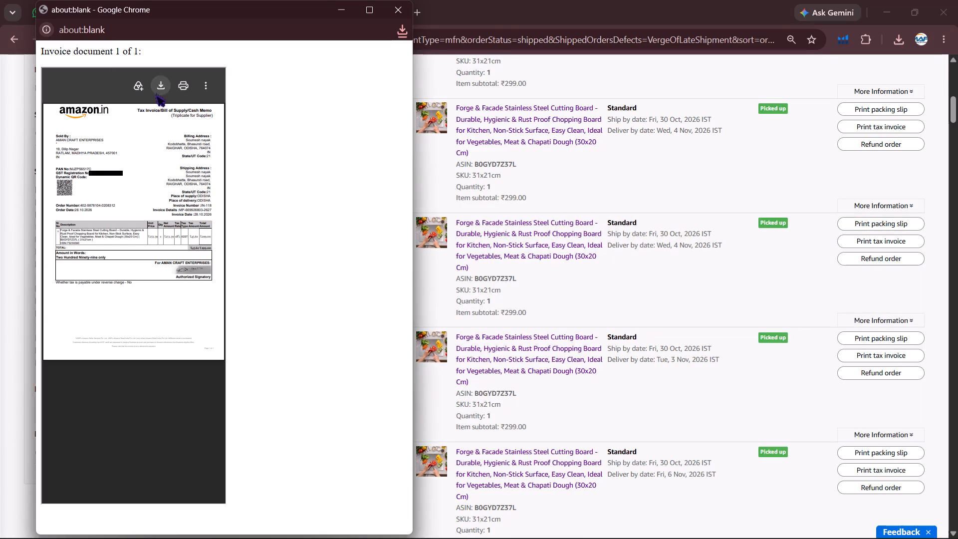
{"action": "type", "text": "28-10-26"}
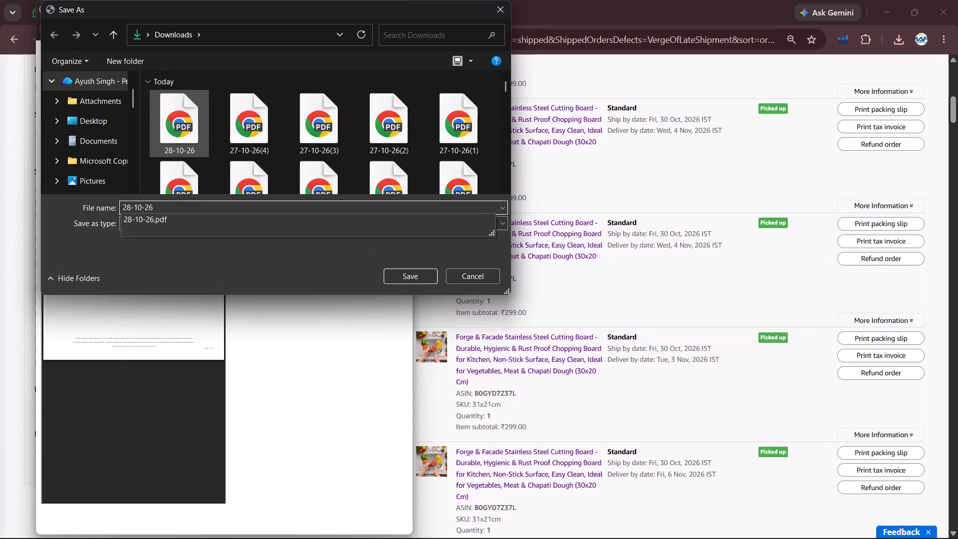
{"action": "type", "text": "(2)"}
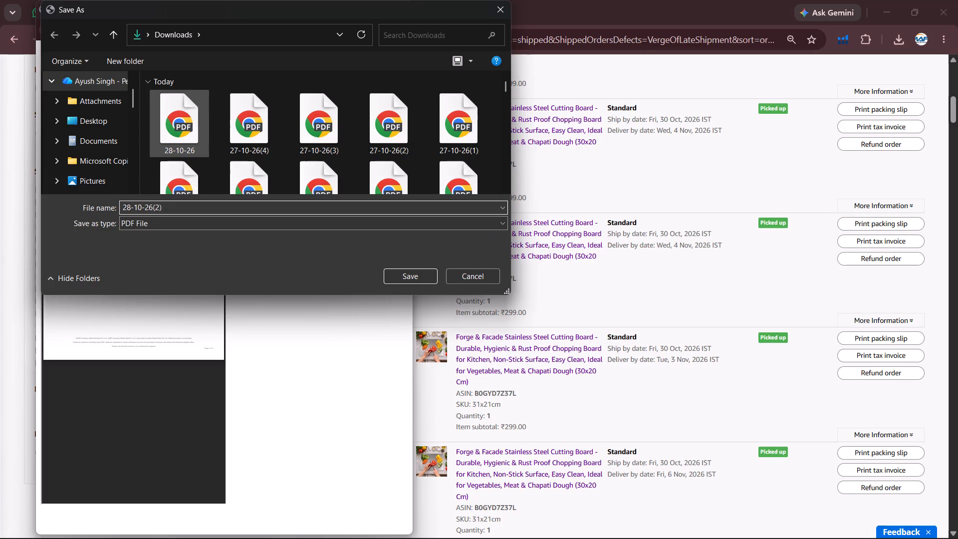
{"action": "scroll", "coordinate": [156, 92], "scroll_direction": "up", "scroll_amount": 2}
{"action": "left_click_drag", "start_coordinate": [175, 205], "coordinate": [119, 197]}
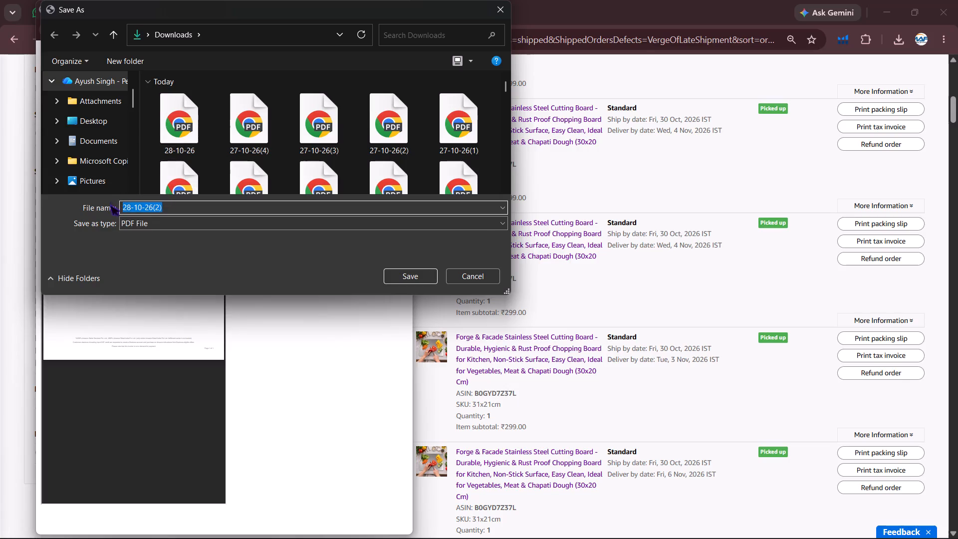
{"action": "key", "text": "ctrl+c"}
{"action": "left_click", "coordinate": [385, 277]}
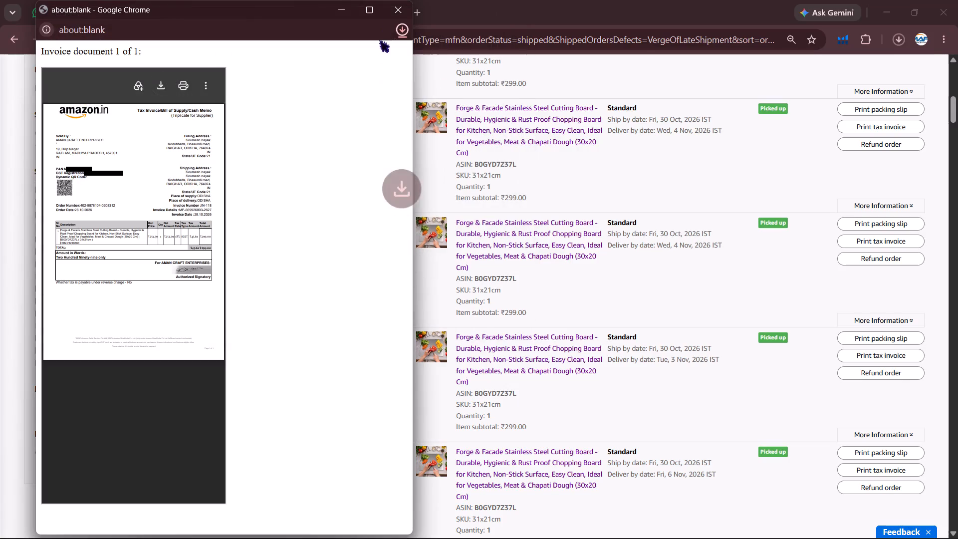
{"action": "left_click", "coordinate": [341, 17]}
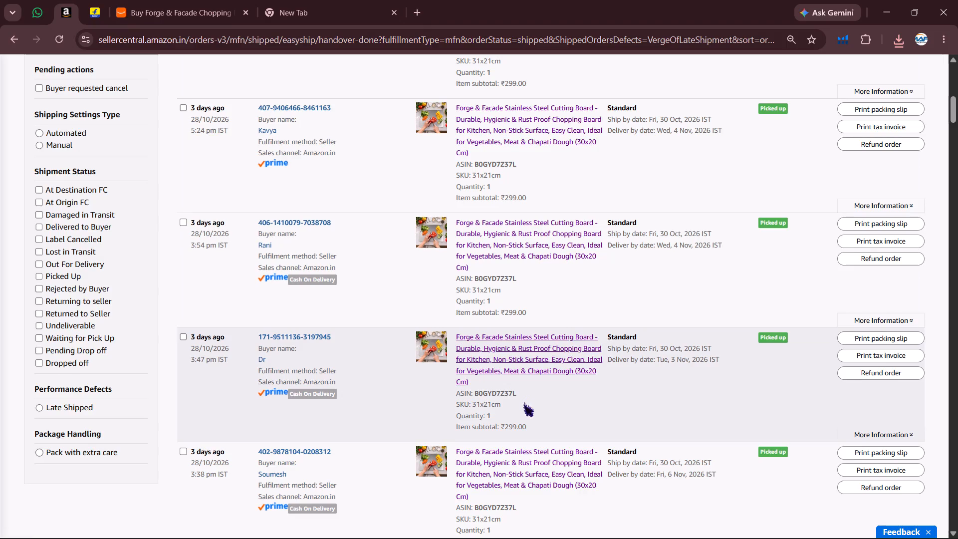
Download the tax invoice of the 28/10/2026 3:47 pm cutting board order as 28-10-26(3) and close the invoice.
{"action": "scroll", "coordinate": [431, 416], "scroll_direction": "down", "scroll_amount": 1}
{"action": "scroll", "coordinate": [352, 426], "scroll_direction": "down", "scroll_amount": 1}
{"action": "scroll", "coordinate": [435, 470], "scroll_direction": "up", "scroll_amount": 1}
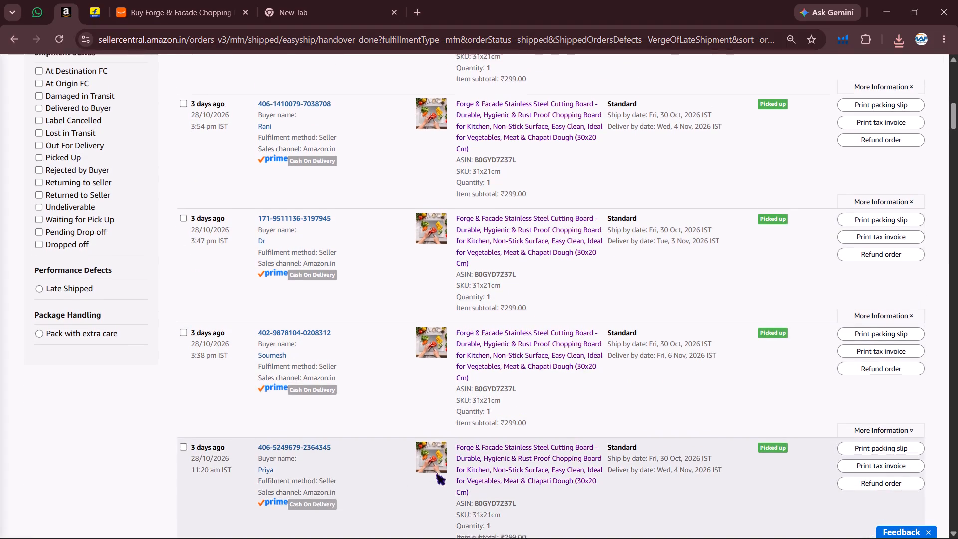
{"action": "scroll", "coordinate": [439, 447], "scroll_direction": "up", "scroll_amount": 1}
{"action": "scroll", "coordinate": [474, 469], "scroll_direction": "up", "scroll_amount": 2}
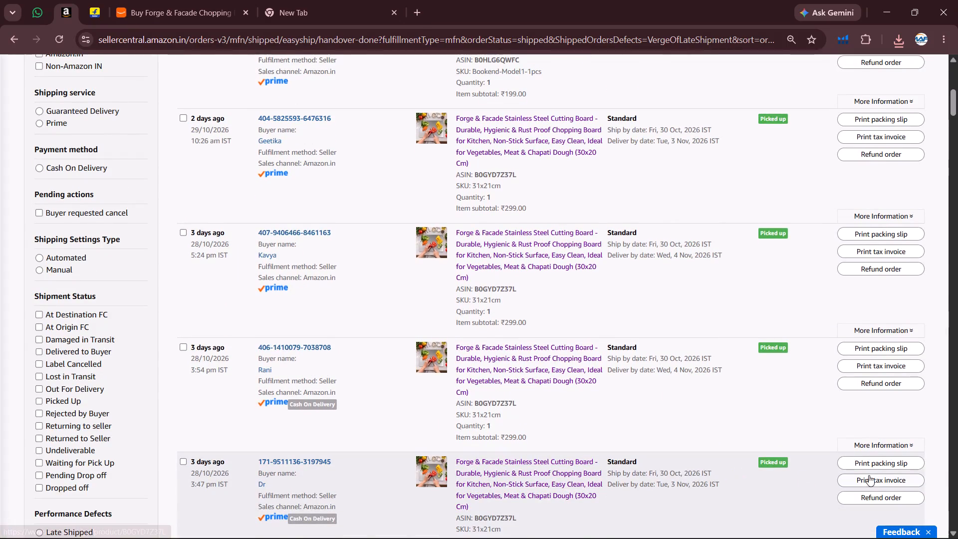
{"action": "left_click", "coordinate": [874, 482]}
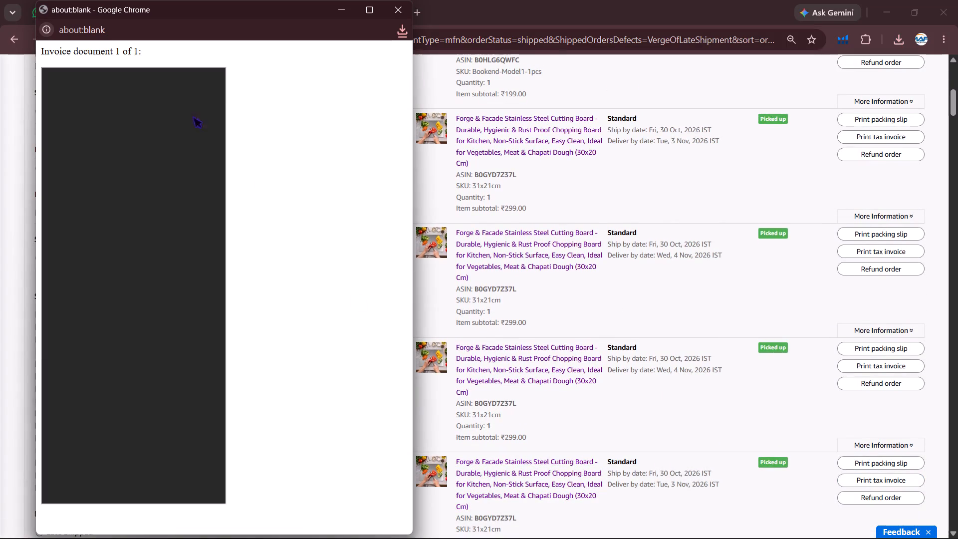
{"action": "left_click", "coordinate": [164, 84]}
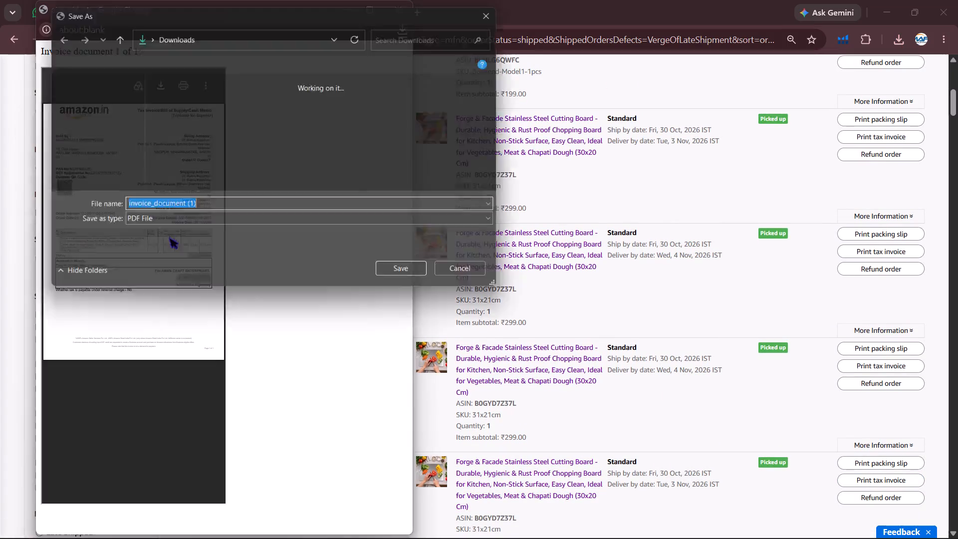
{"action": "key", "text": "ctrl+v"}
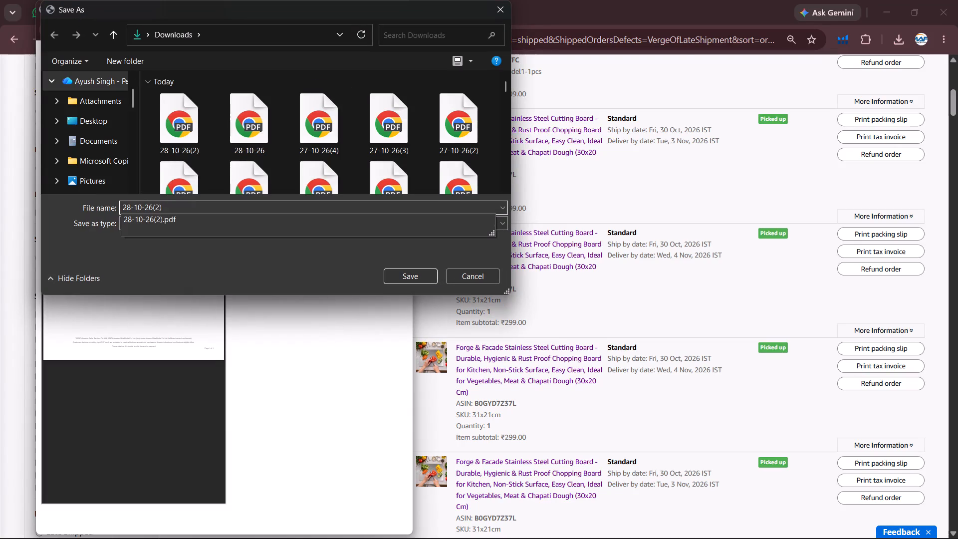
{"action": "key", "text": "Left"}
{"action": "key", "text": "BackSpace"}
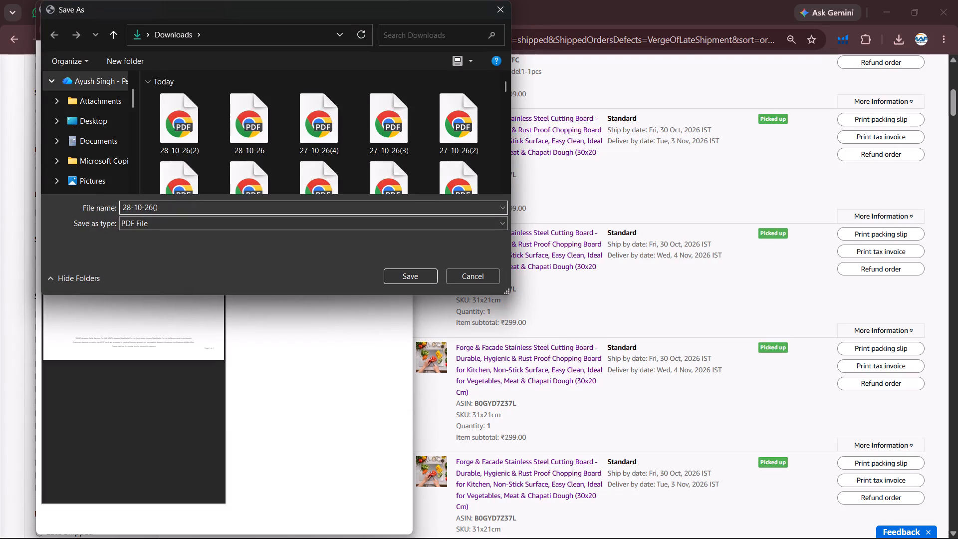
{"action": "key", "text": "3"}
{"action": "key", "text": "Return"}
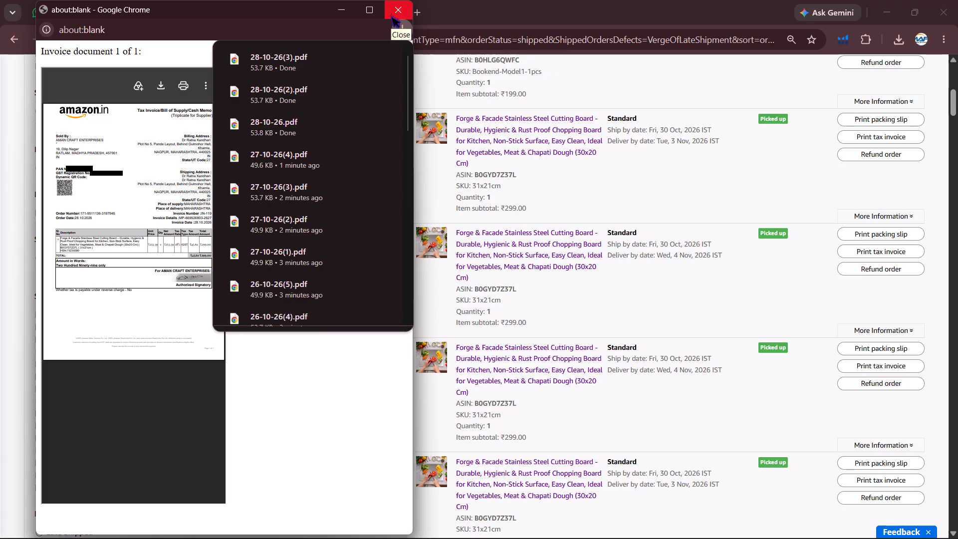
{"action": "left_click", "coordinate": [391, 13]}
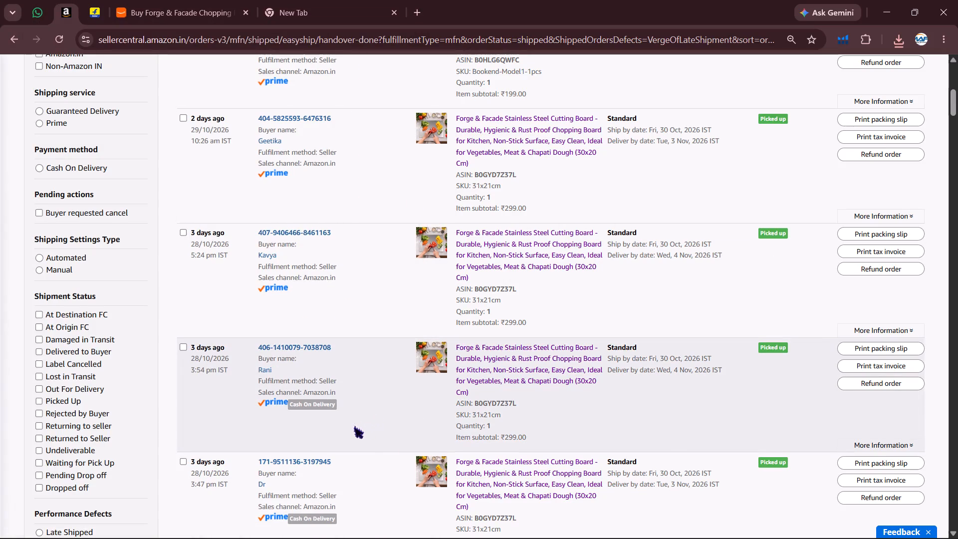
Download the tax invoice of the 28/10/2026 3:54 pm cutting board order as 28-10-26(4) and close the invoice.
{"action": "scroll", "coordinate": [354, 424], "scroll_direction": "down", "scroll_amount": 2}
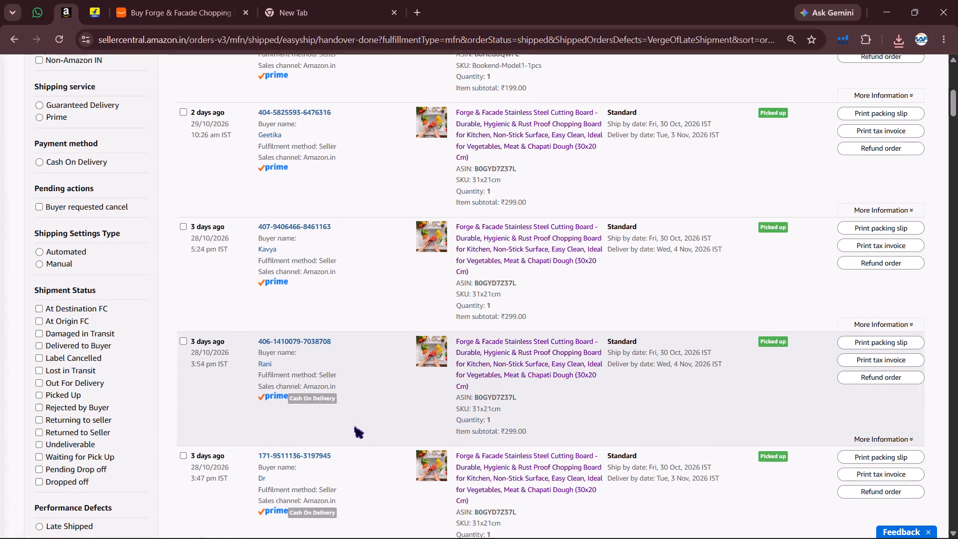
{"action": "scroll", "coordinate": [340, 431], "scroll_direction": "down", "scroll_amount": 2}
{"action": "scroll", "coordinate": [267, 483], "scroll_direction": "down", "scroll_amount": 2}
{"action": "scroll", "coordinate": [300, 412], "scroll_direction": "up", "scroll_amount": 1}
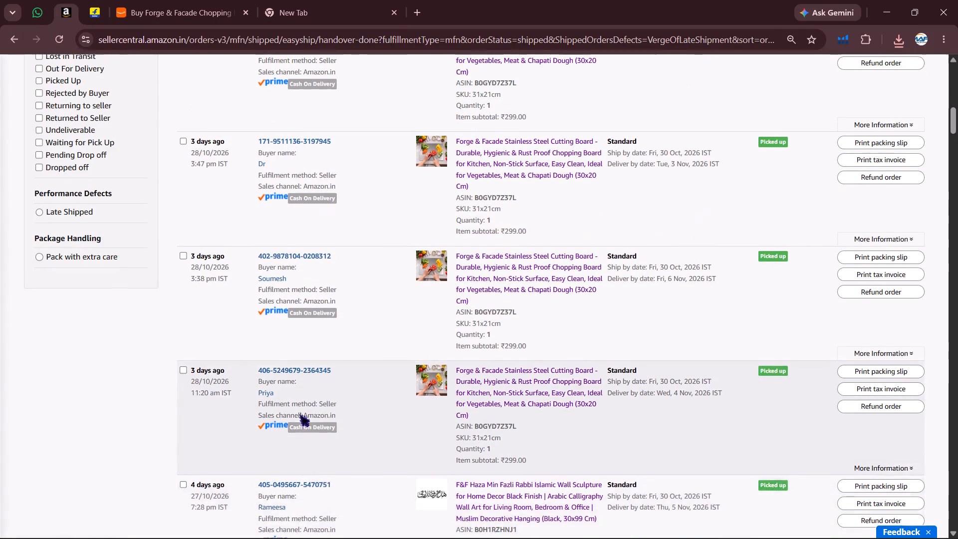
{"action": "scroll", "coordinate": [297, 431], "scroll_direction": "up", "scroll_amount": 2}
{"action": "scroll", "coordinate": [311, 392], "scroll_direction": "up", "scroll_amount": 2}
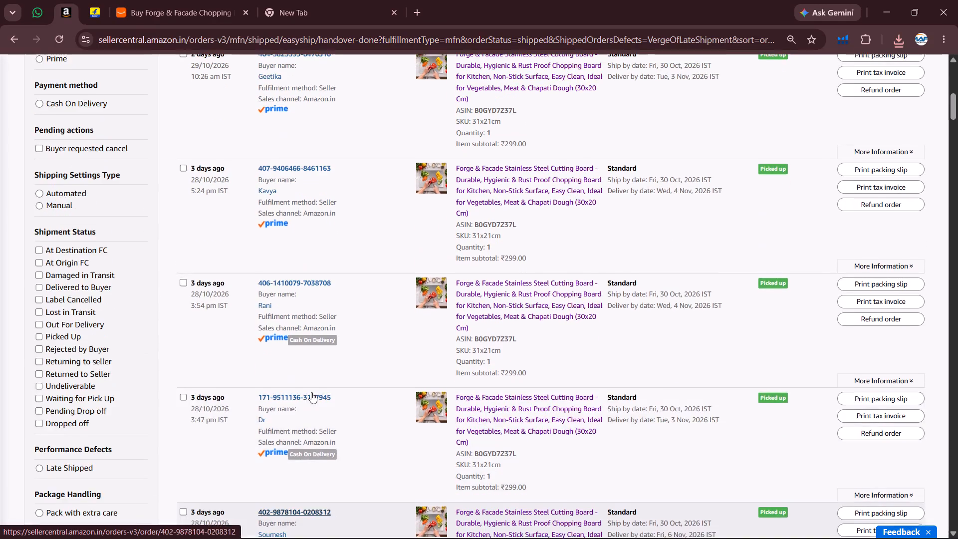
{"action": "scroll", "coordinate": [313, 439], "scroll_direction": "up", "scroll_amount": 1}
{"action": "scroll", "coordinate": [382, 426], "scroll_direction": "up", "scroll_amount": 1}
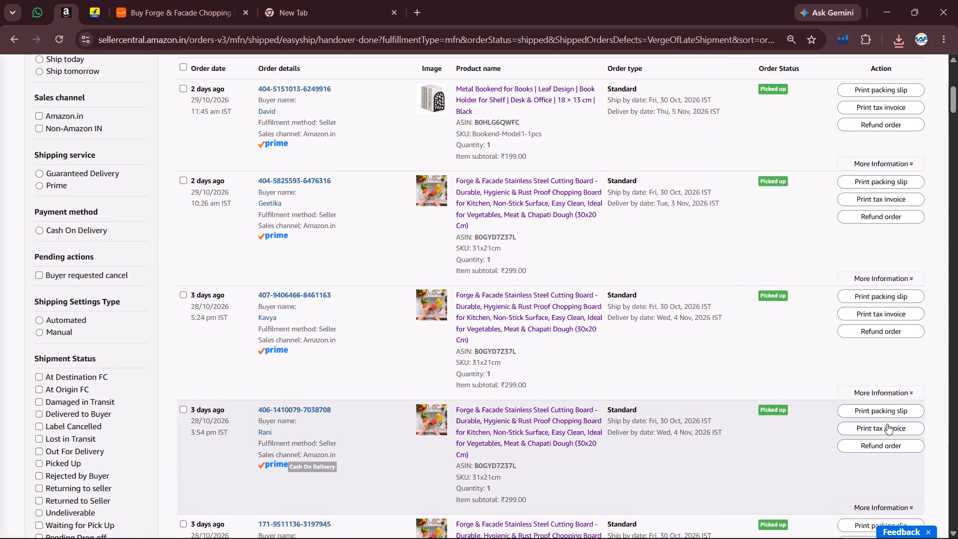
{"action": "left_click", "coordinate": [887, 424]}
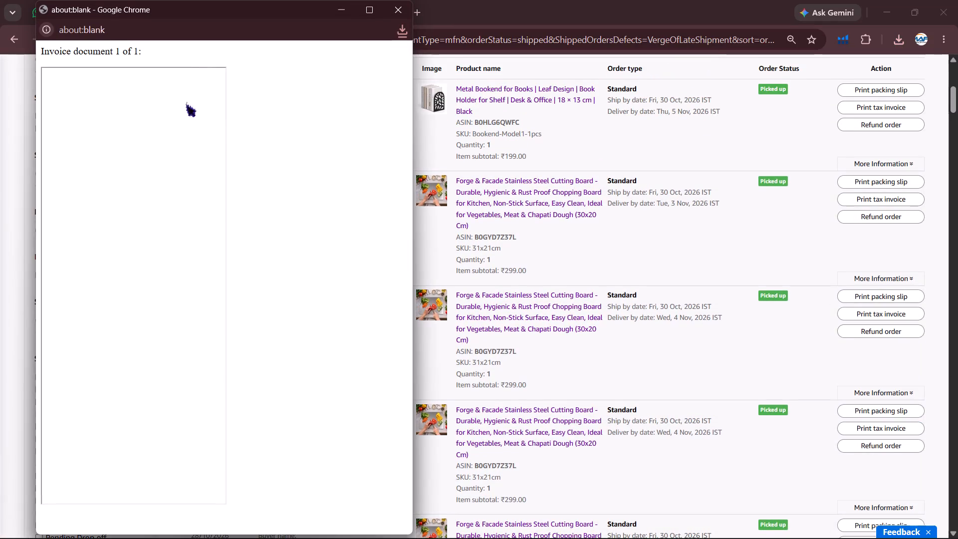
{"action": "left_click", "coordinate": [154, 74]}
{"action": "left_click", "coordinate": [160, 84]}
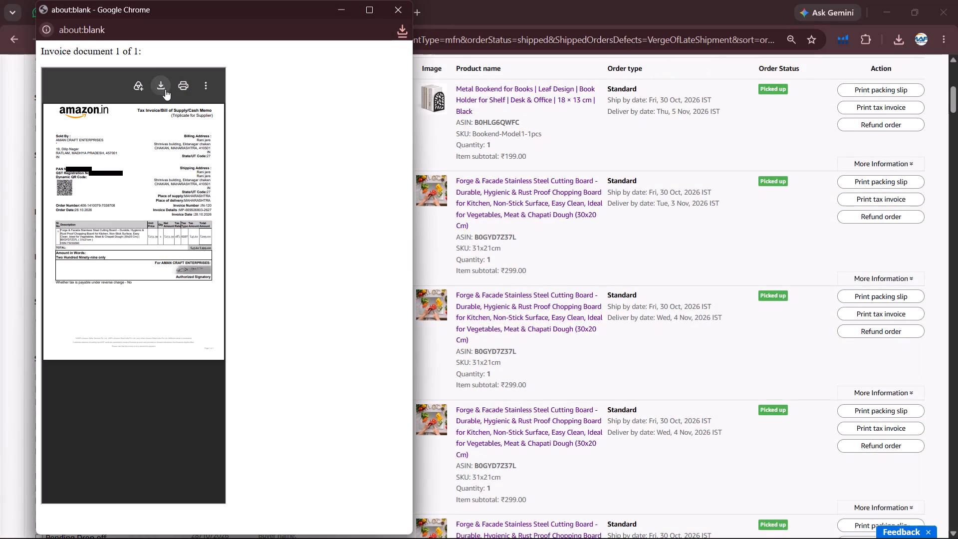
{"action": "key", "text": "ctrl+v"}
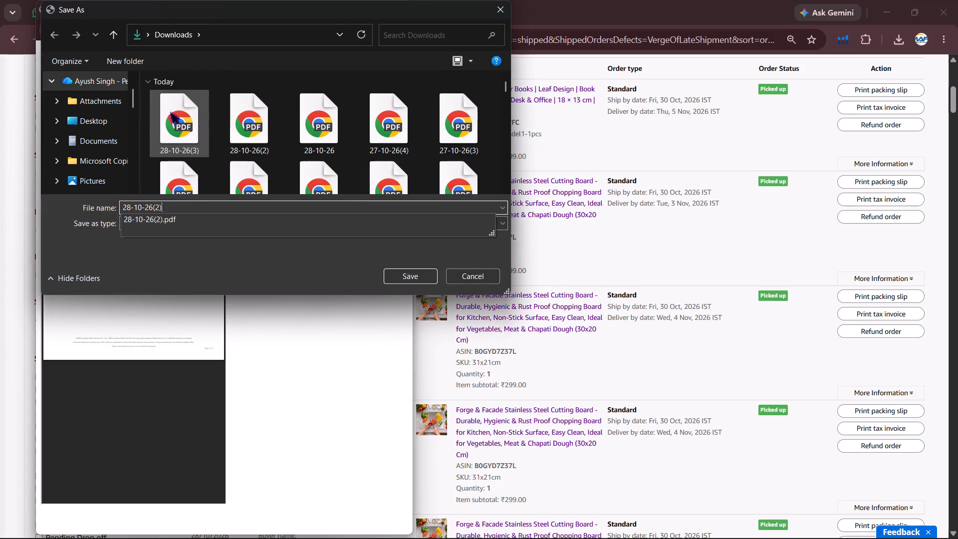
{"action": "key", "text": "Left"}
{"action": "key", "text": "BackSpace"}
{"action": "key", "text": "4"}
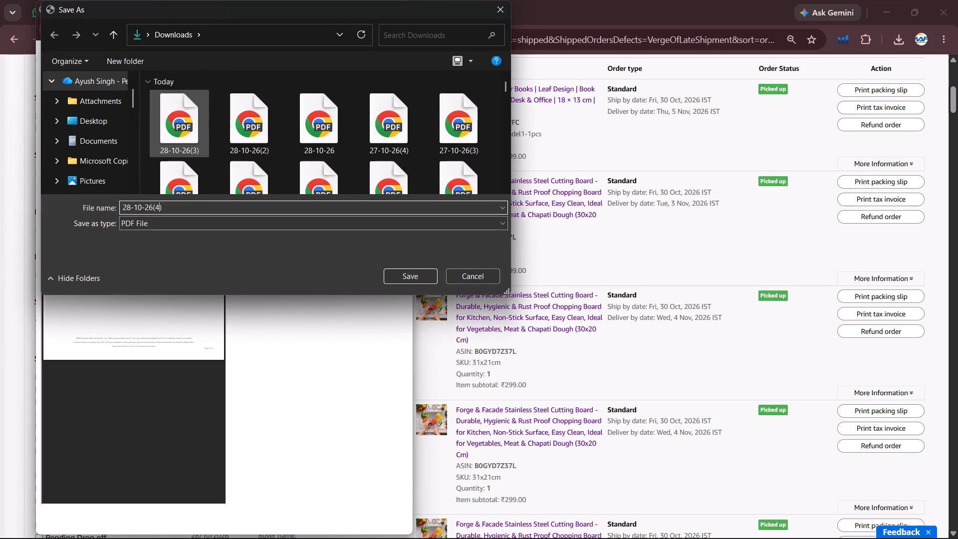
{"action": "key", "text": "Return"}
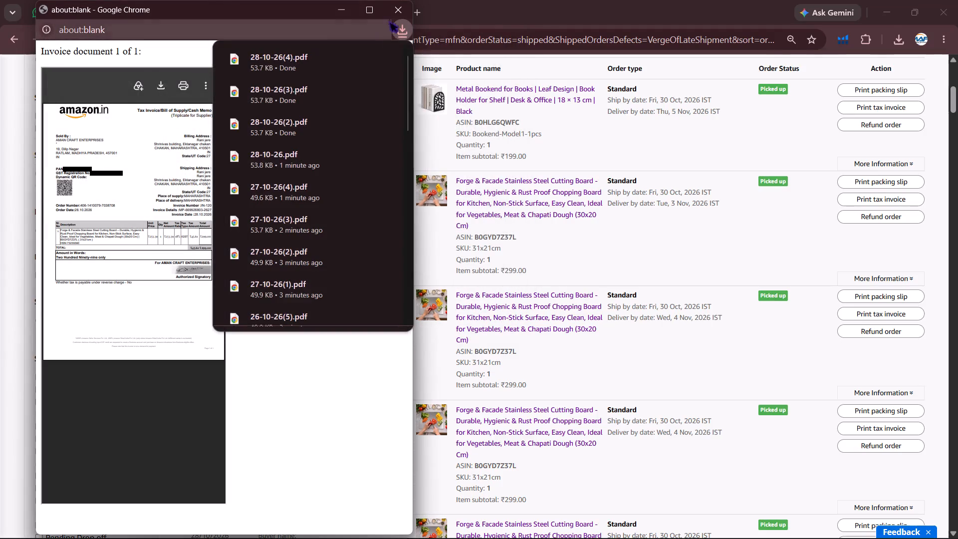
{"action": "left_click", "coordinate": [394, 12]}
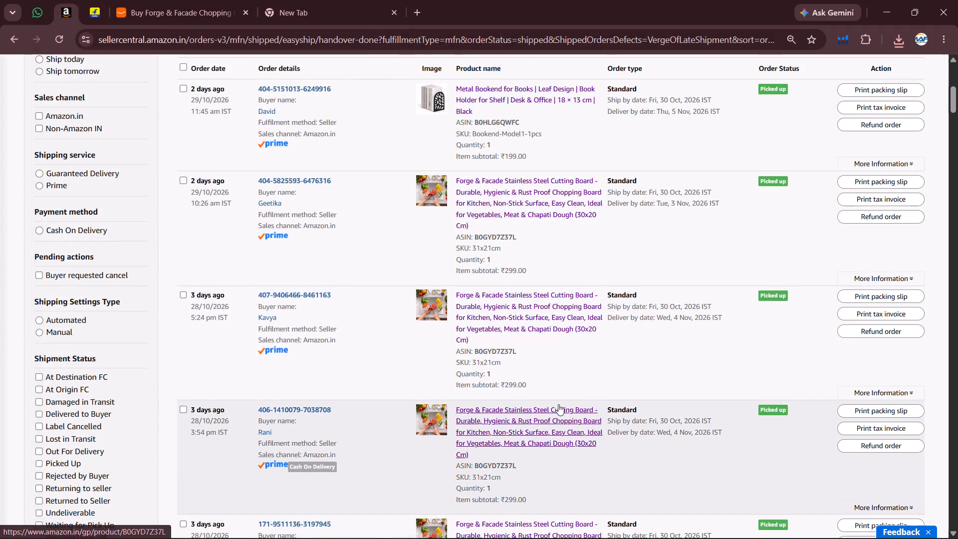
Download the tax invoice of the 28/10/2026 5:24 pm cutting board order as 28-10-26(5) and close the invoice.
{"action": "scroll", "coordinate": [558, 404], "scroll_direction": "up", "scroll_amount": 2}
{"action": "left_click", "coordinate": [851, 439]}
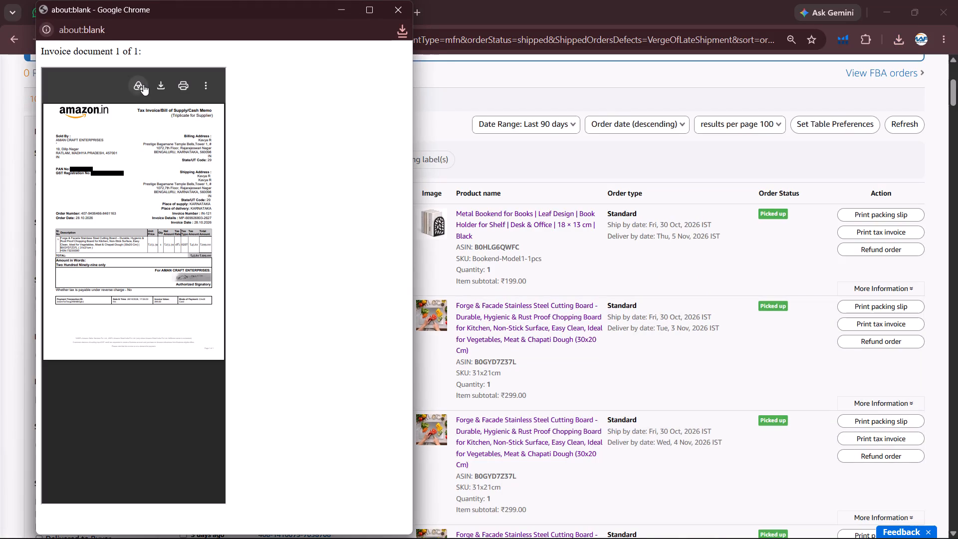
{"action": "left_click", "coordinate": [165, 85]}
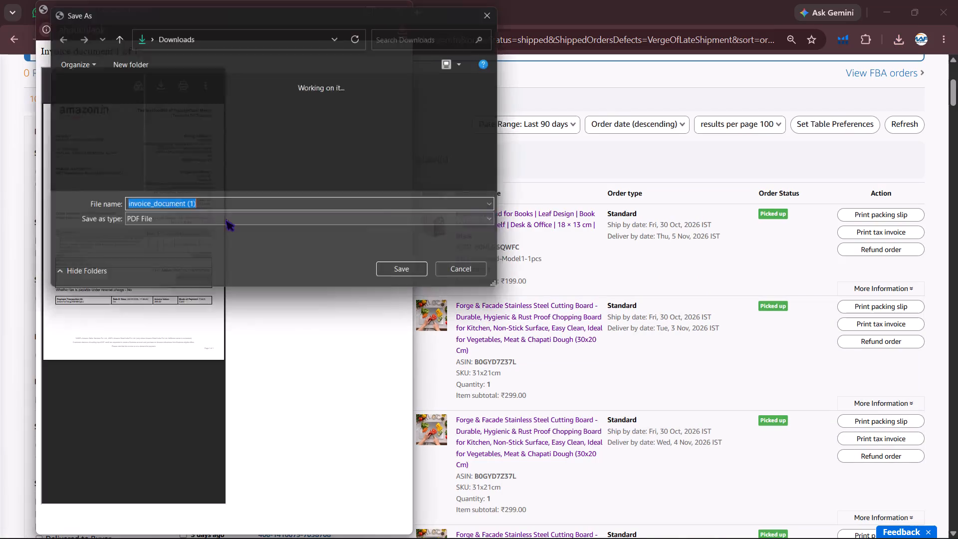
{"action": "key", "text": "ctrl+v"}
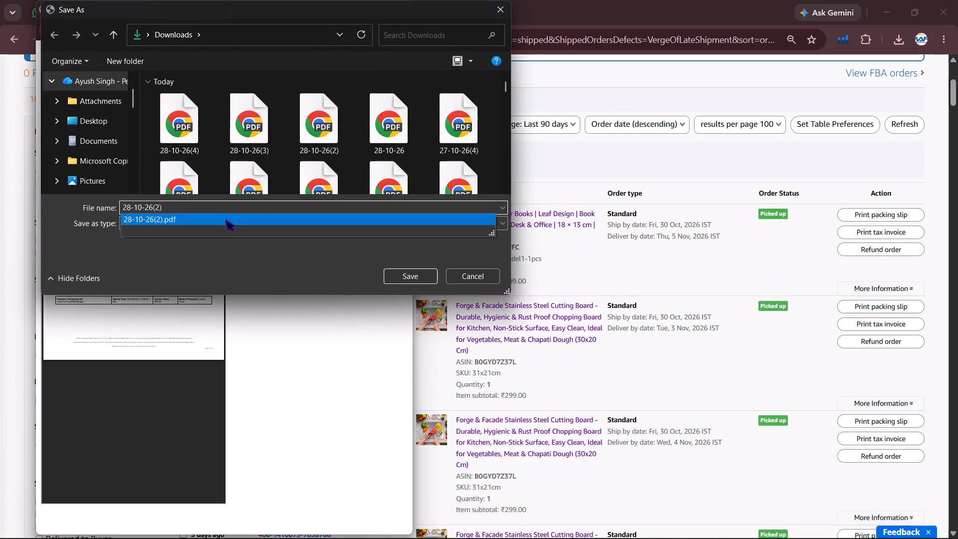
{"action": "key", "text": "Left"}
{"action": "key", "text": "BackSpace"}
{"action": "key", "text": "5"}
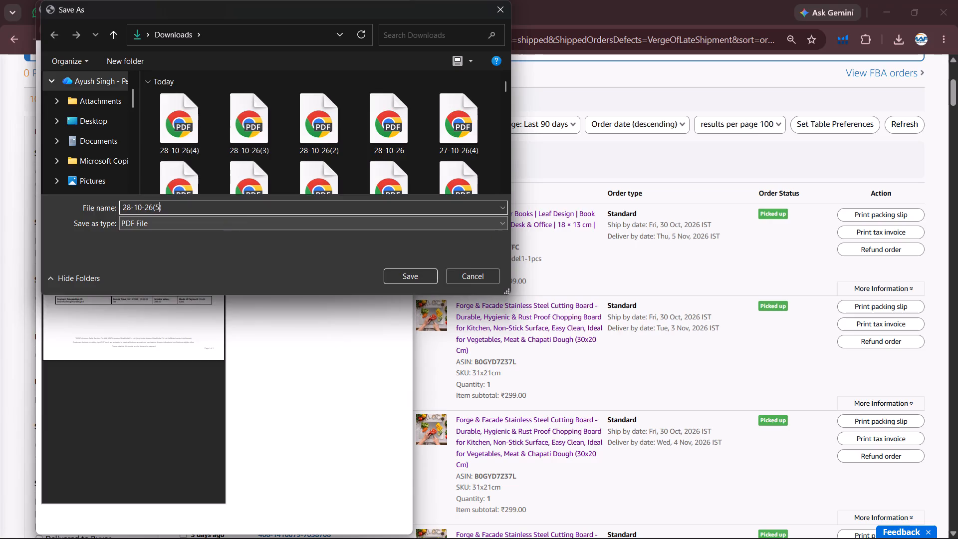
{"action": "key", "text": "Return"}
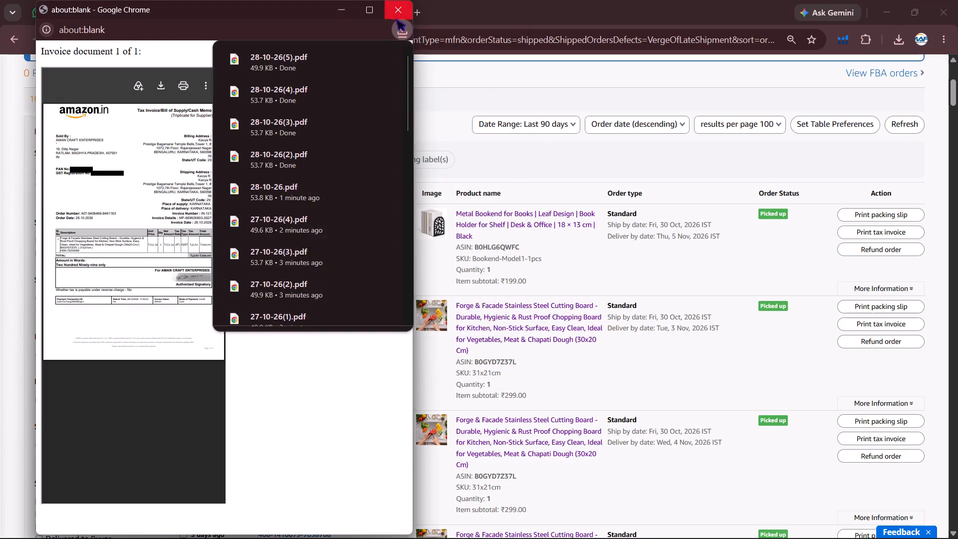
{"action": "left_click", "coordinate": [396, 14]}
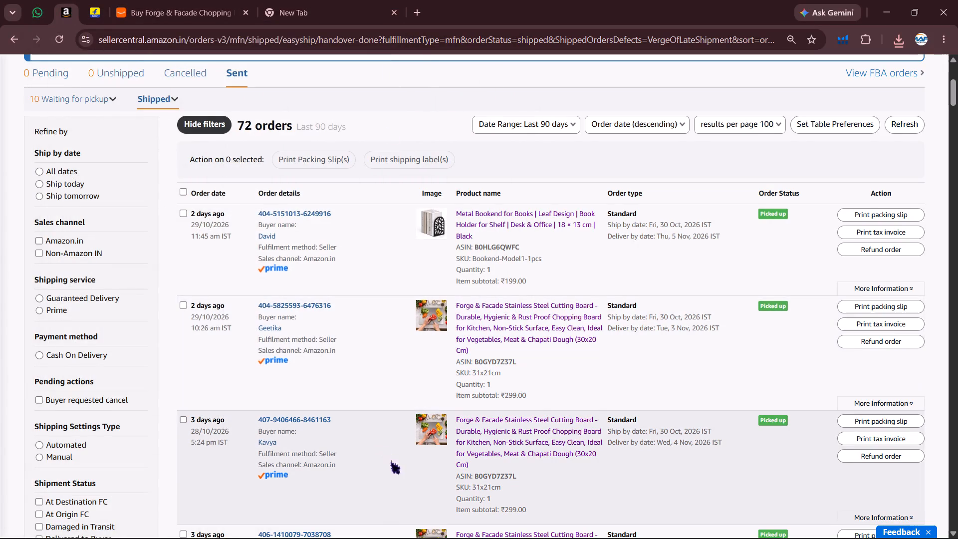
Download the tax invoice of the 29/10/2026 10:26 am cutting board order as 29-10-26 and close the invoice.
{"action": "scroll", "coordinate": [436, 461], "scroll_direction": "up", "scroll_amount": 1}
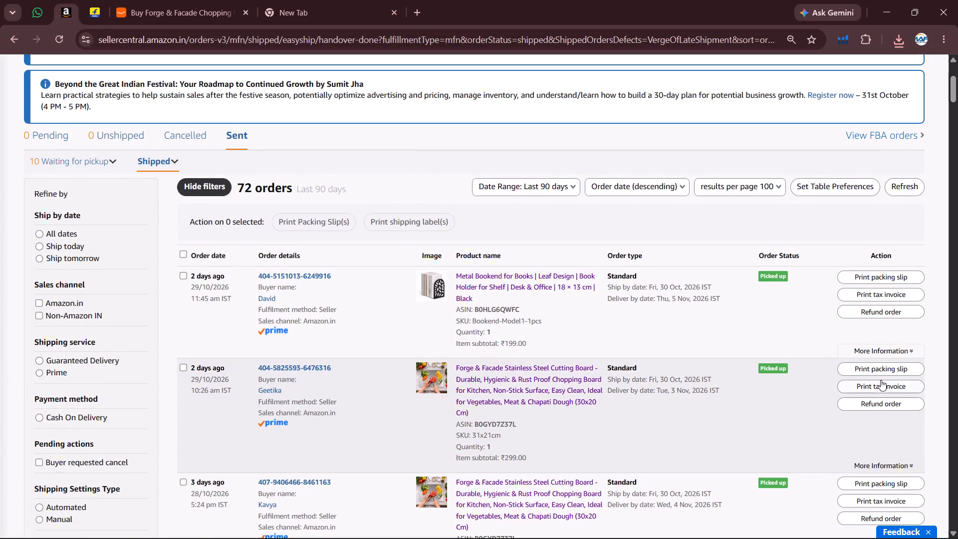
{"action": "scroll", "coordinate": [881, 380], "scroll_direction": "up", "scroll_amount": 1}
{"action": "scroll", "coordinate": [881, 380], "scroll_direction": "down", "scroll_amount": 2}
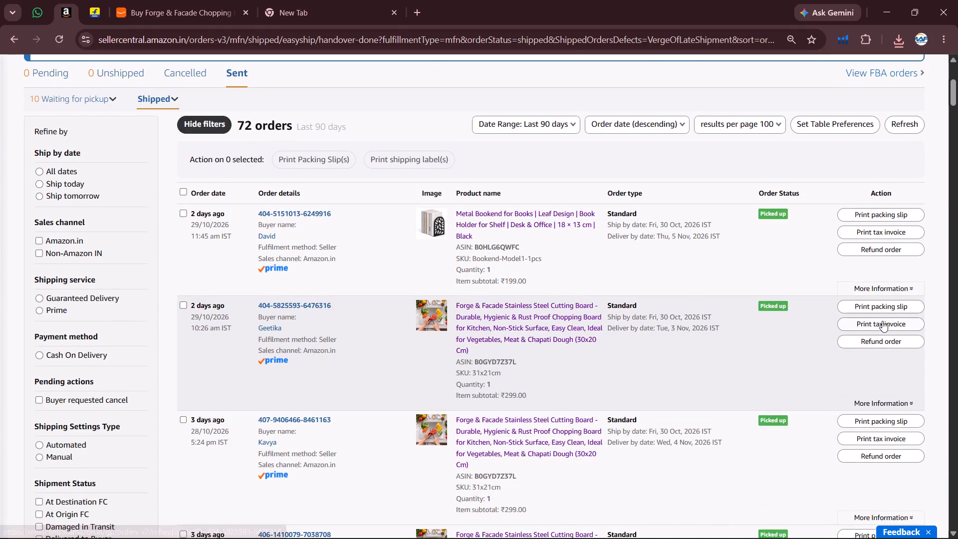
{"action": "left_click", "coordinate": [882, 321]}
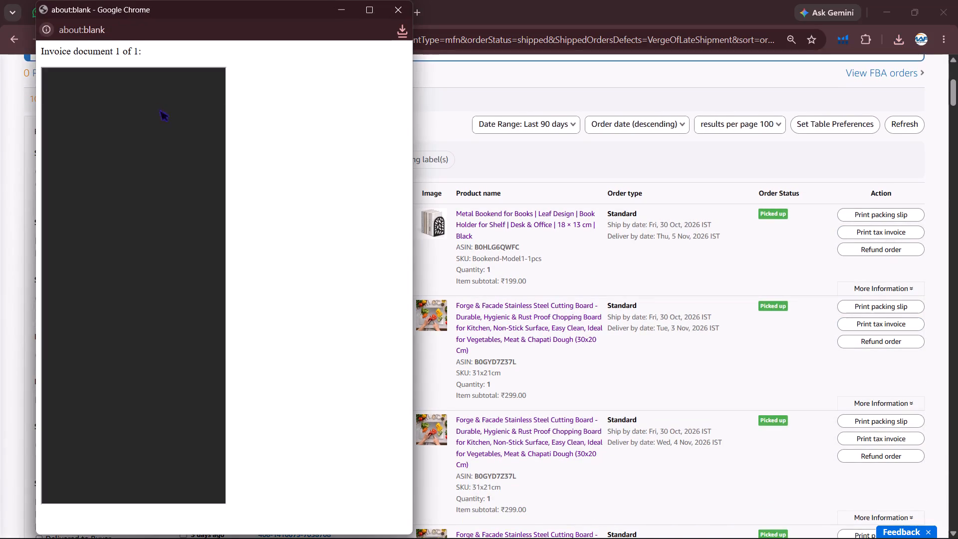
{"action": "left_click", "coordinate": [156, 91]}
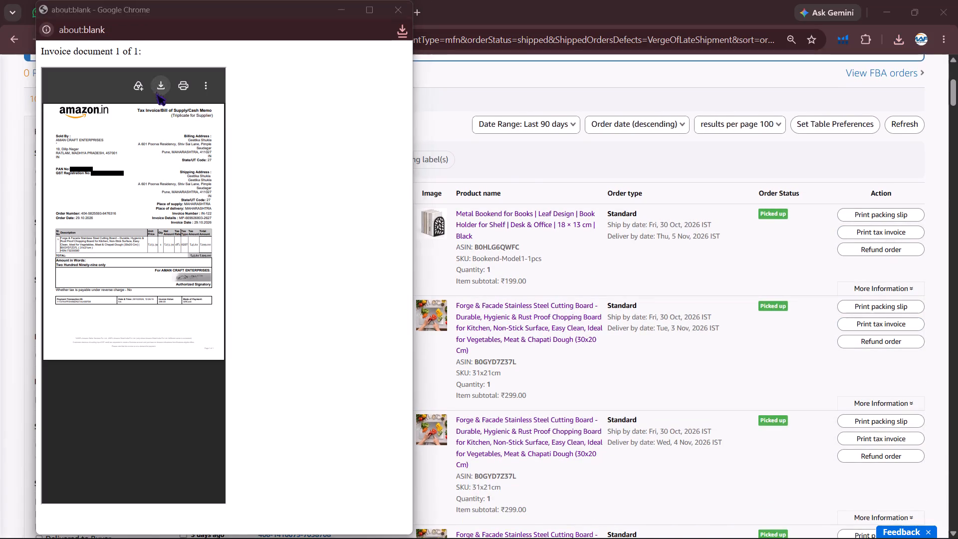
{"action": "type", "text": "29"}
{"action": "key", "text": "minus"}
{"action": "type", "text": "10-26"}
{"action": "key", "text": "Return"}
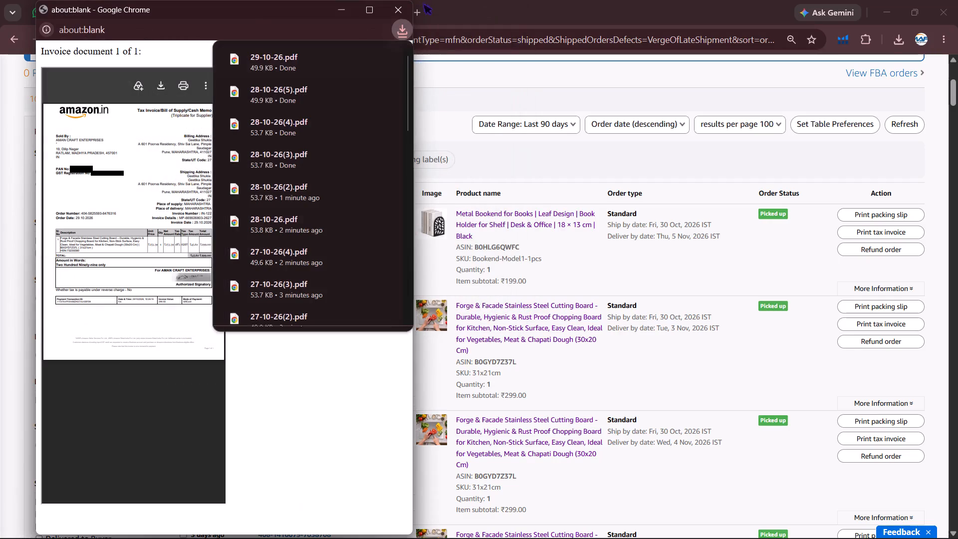
{"action": "left_click", "coordinate": [396, 12]}
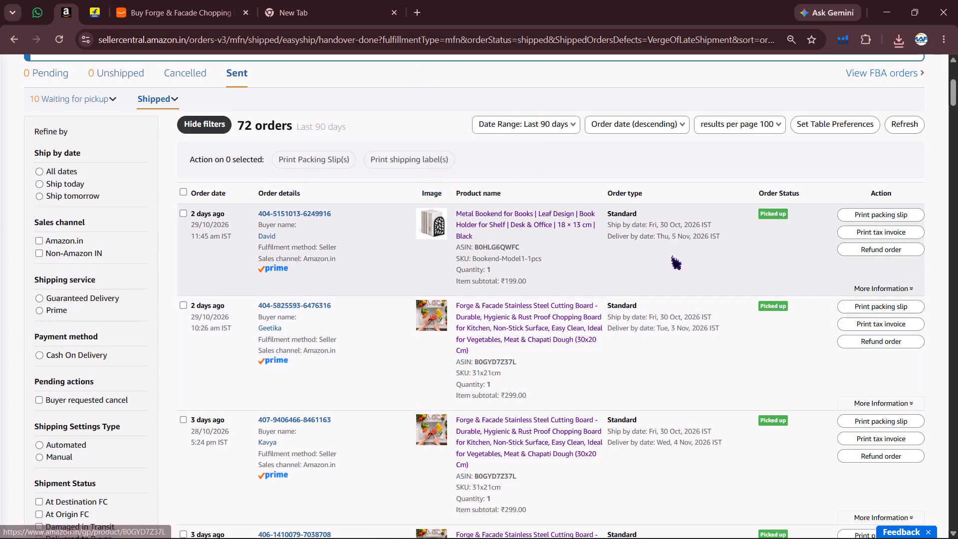
Download the tax invoice of the 29/10/2026 11:45 am metal bookend order as 29-10-26(2) and close the invoice.
{"action": "left_click", "coordinate": [859, 230]}
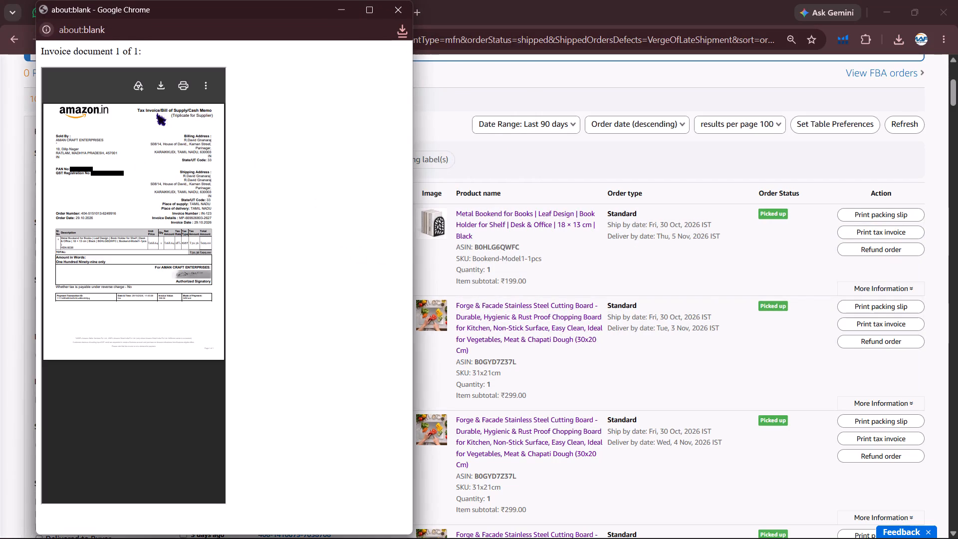
{"action": "left_click", "coordinate": [159, 89]}
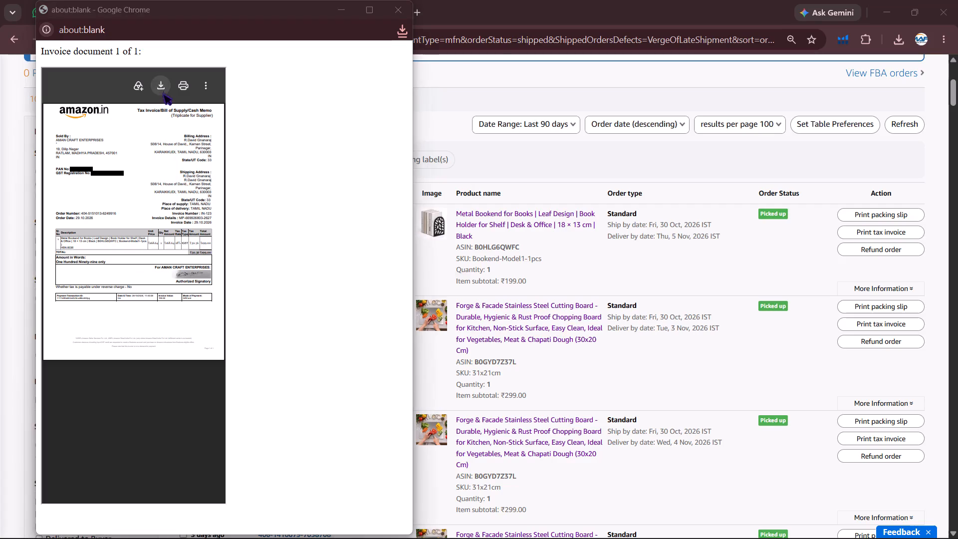
{"action": "type", "text": "29-10-"}
{"action": "type", "text": "26"}
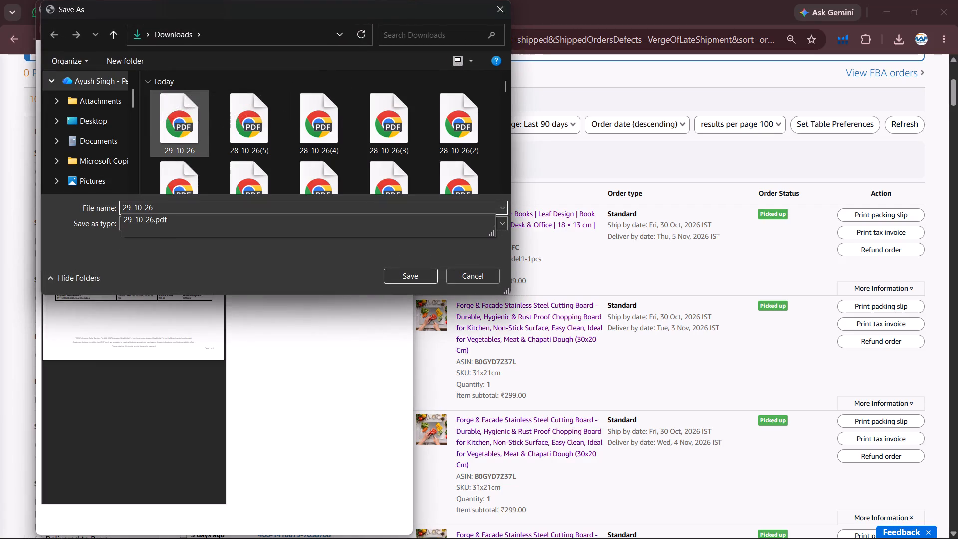
{"action": "type", "text": "(2"}
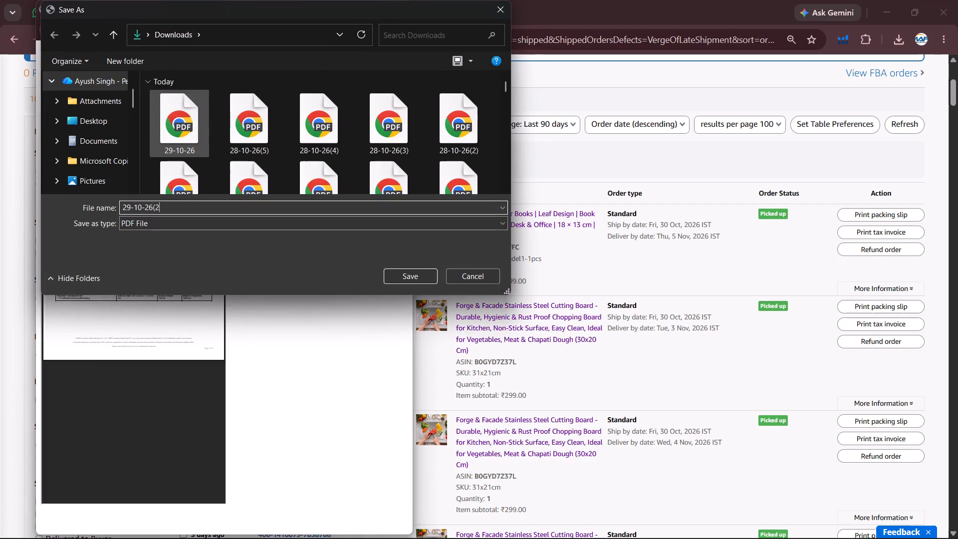
{"action": "key", "text": "shift+parenright"}
{"action": "key", "text": "Return"}
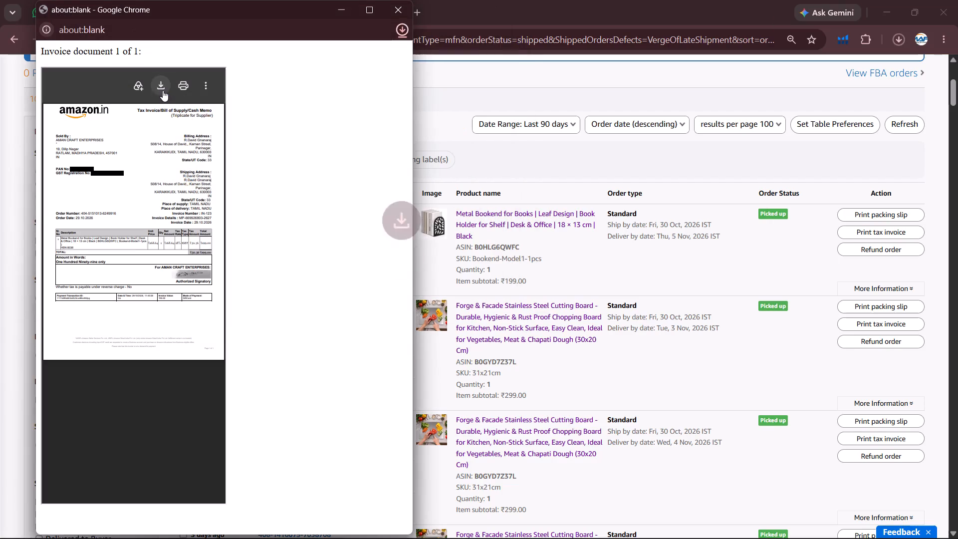
{"action": "left_click", "coordinate": [394, 8]}
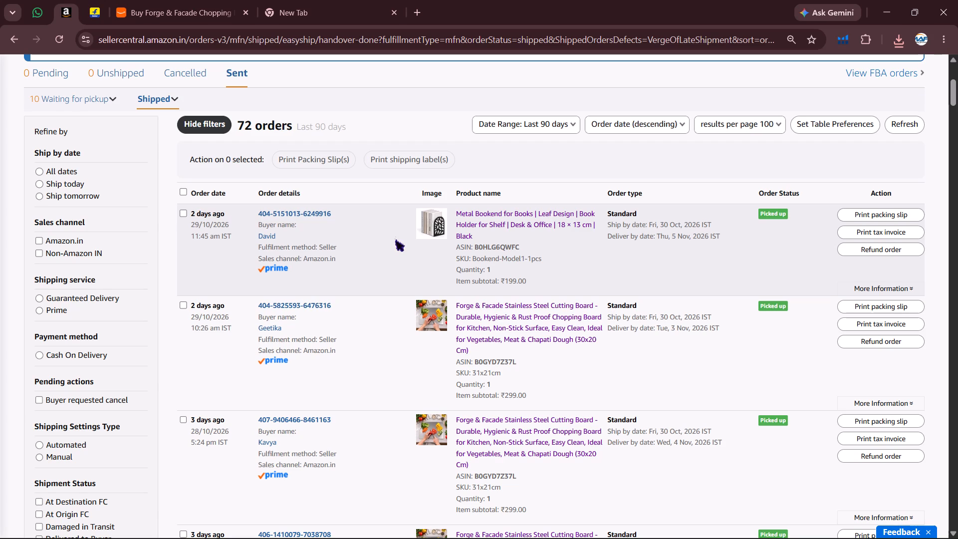
Switch the sent orders list from shipped orders to those waiting for pickup.
{"action": "scroll", "coordinate": [234, 269], "scroll_direction": "up", "scroll_amount": 2}
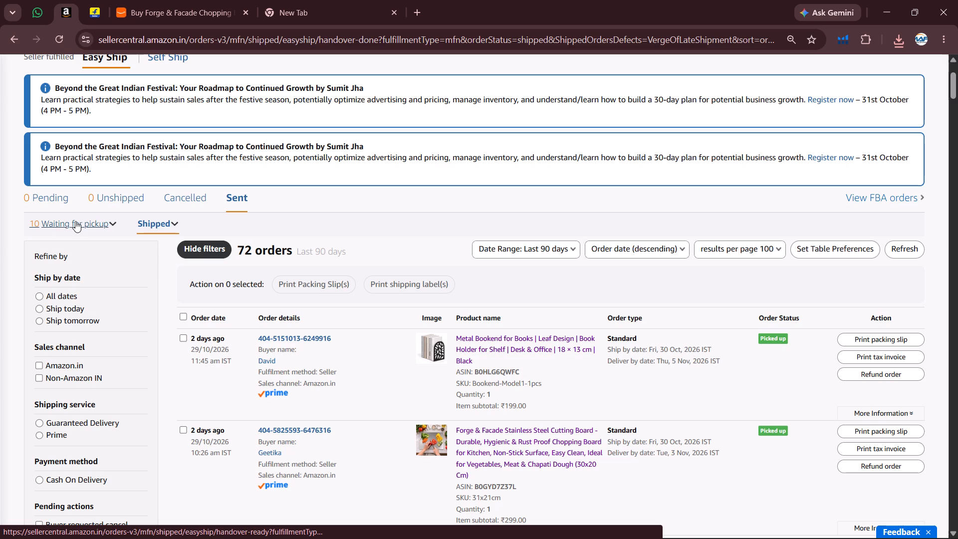
{"action": "left_click", "coordinate": [75, 221]}
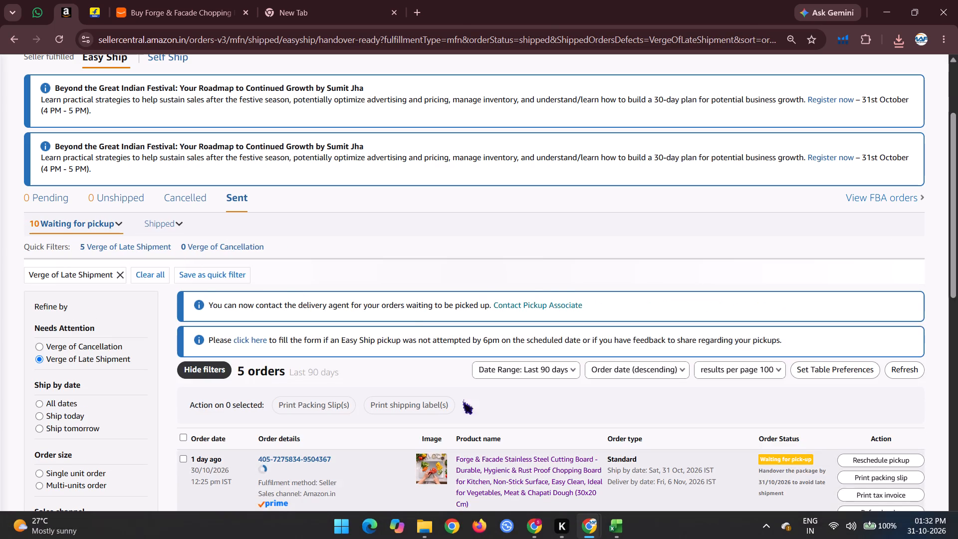
Download the tax invoice of the 29/10/2026 1:36 pm cutting board order as 29-10-26(3) and minimize the invoice window.
{"action": "scroll", "coordinate": [410, 319], "scroll_direction": "down", "scroll_amount": 14}
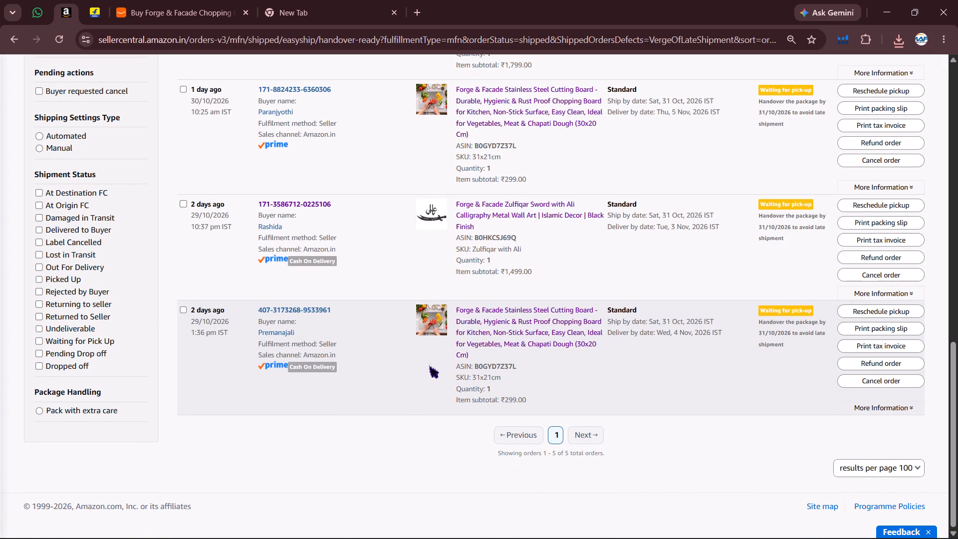
{"action": "scroll", "coordinate": [669, 394], "scroll_direction": "up", "scroll_amount": 1}
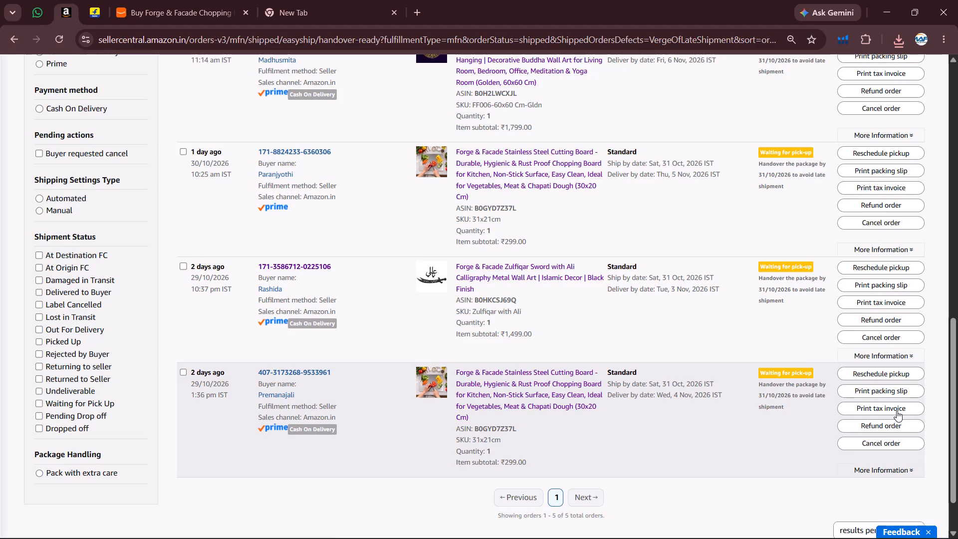
{"action": "left_click", "coordinate": [897, 411]}
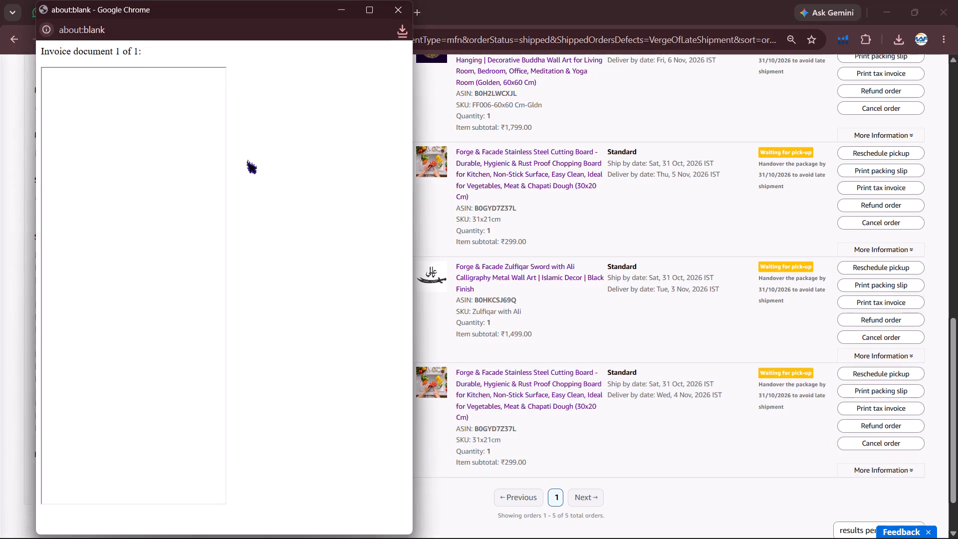
{"action": "left_click", "coordinate": [160, 87]}
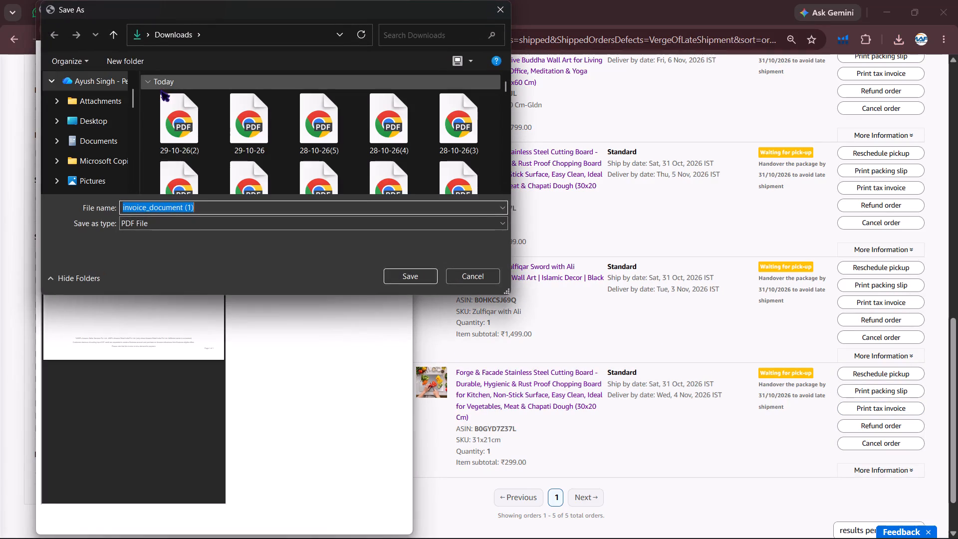
{"action": "type", "text": "29-10-26"}
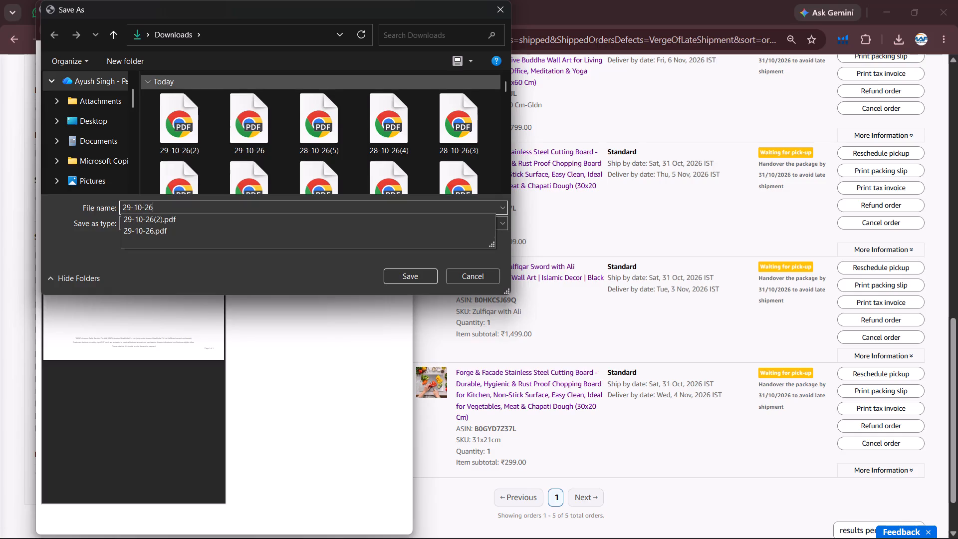
{"action": "key", "text": "9"}
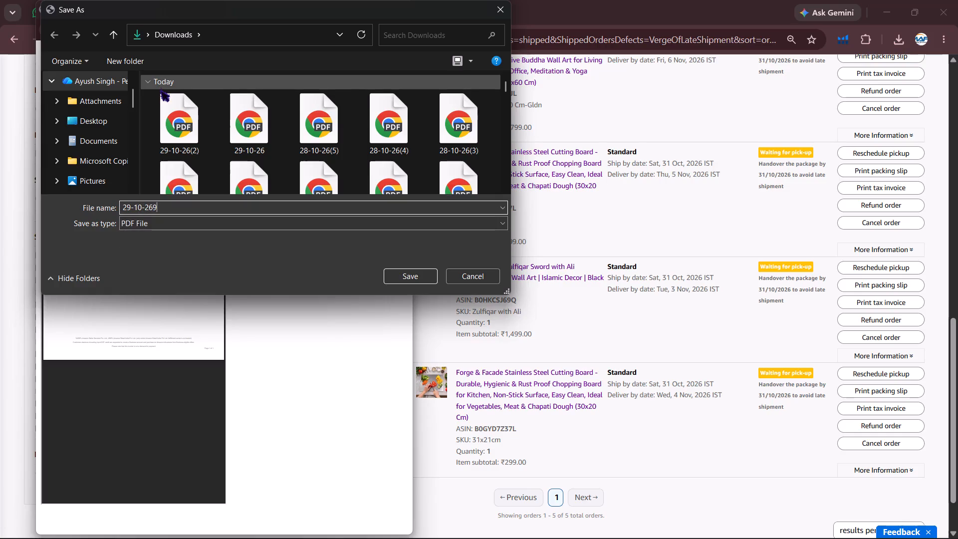
{"action": "key", "text": "BackSpace"}
{"action": "type", "text": "(3)"}
{"action": "key", "text": "Return"}
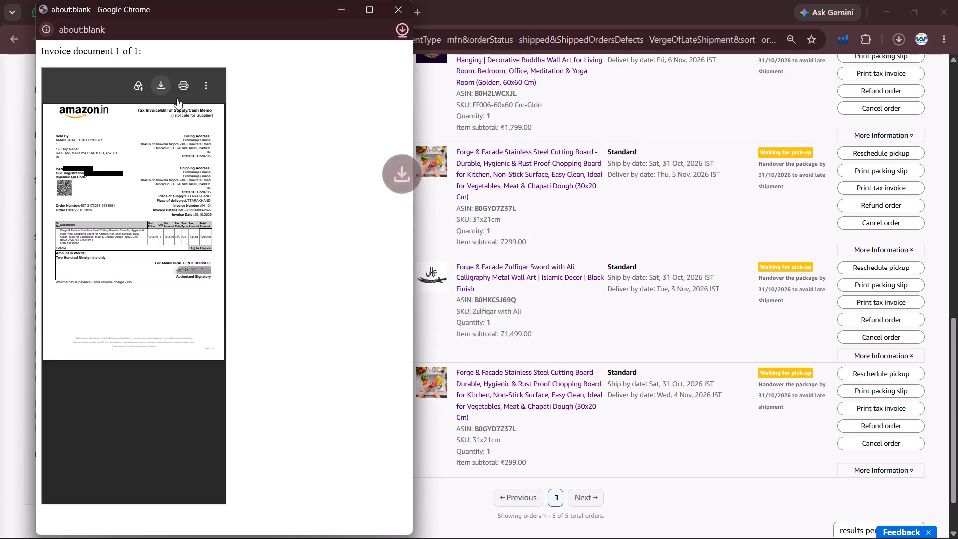
{"action": "left_click", "coordinate": [346, 16]}
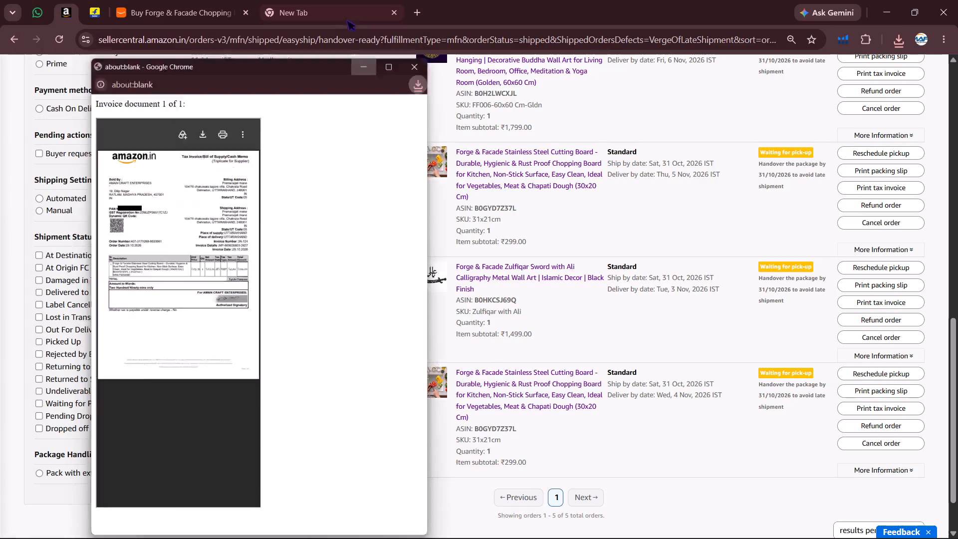
Download the tax invoice of the 29/10/2026 10:37 pm Zulfiqar sword wall art order as 29-10-26(4) and close the invoice.
{"action": "scroll", "coordinate": [533, 433], "scroll_direction": "up", "scroll_amount": 1}
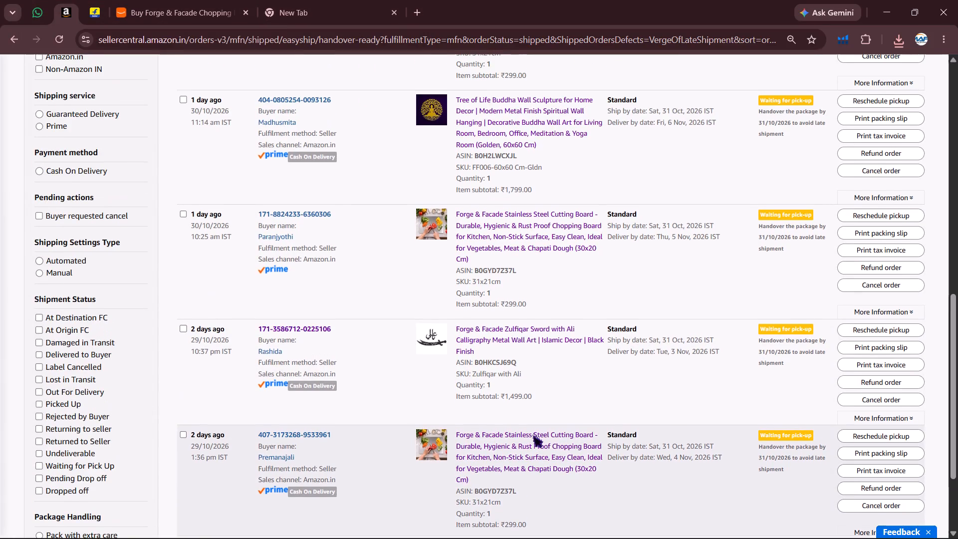
{"action": "left_click", "coordinate": [879, 366]}
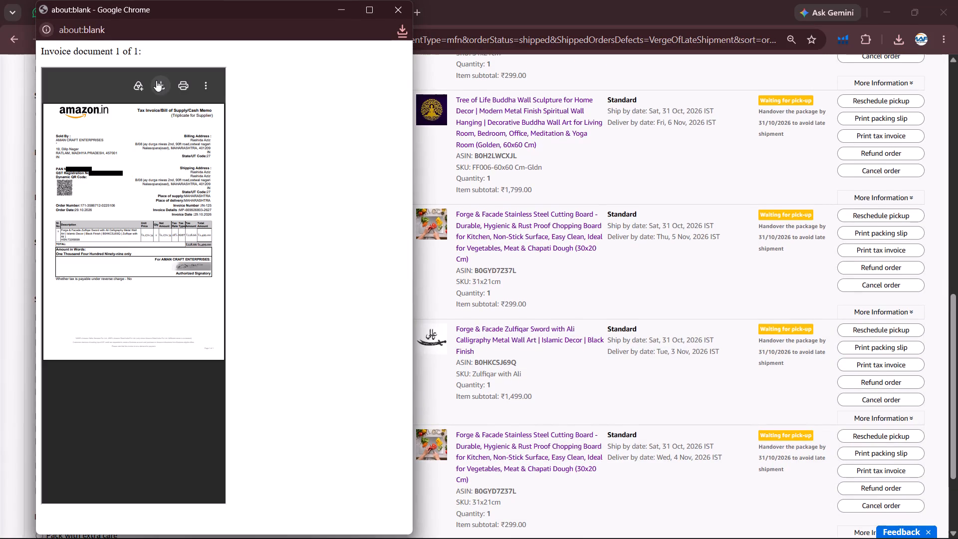
{"action": "left_click", "coordinate": [155, 82]}
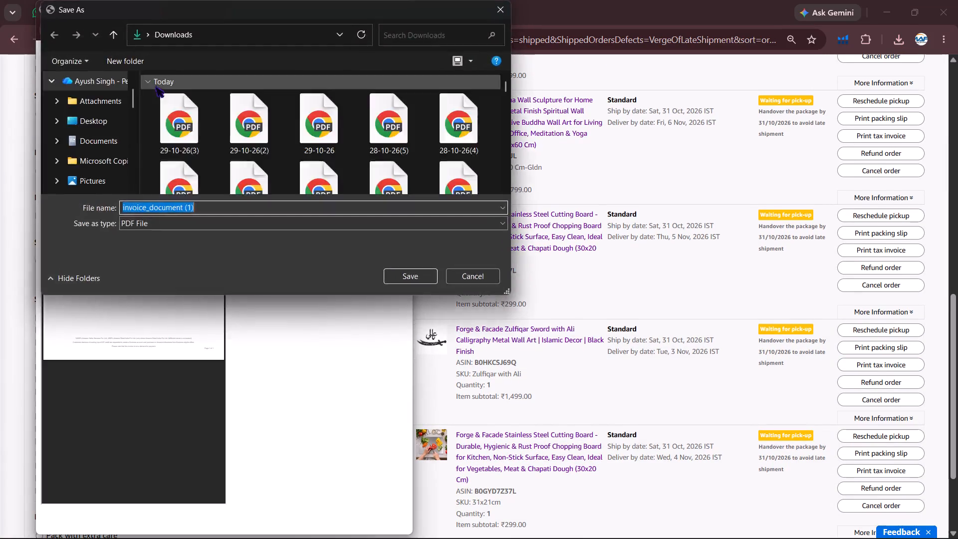
{"action": "type", "text": "29-10-26(4)"}
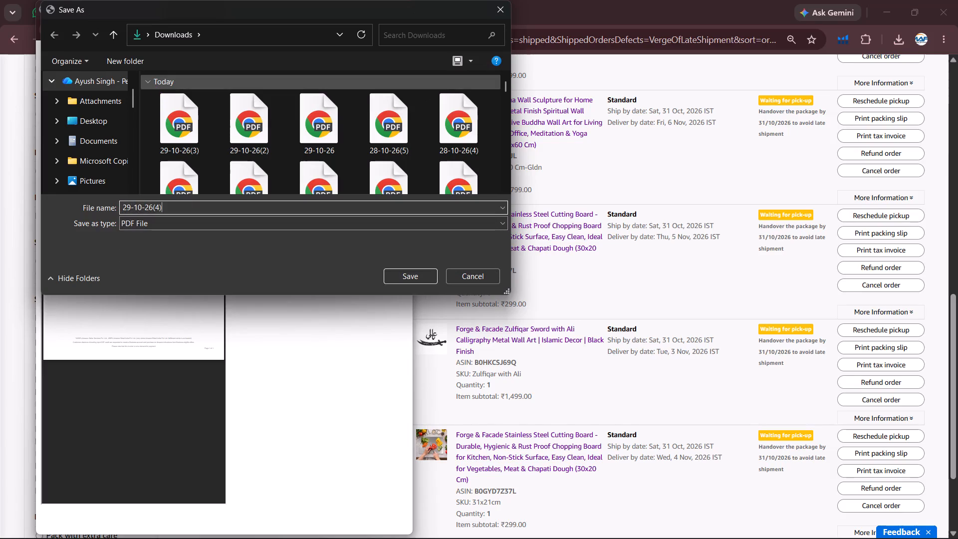
{"action": "key", "text": "Return"}
{"action": "left_click", "coordinate": [397, 8]}
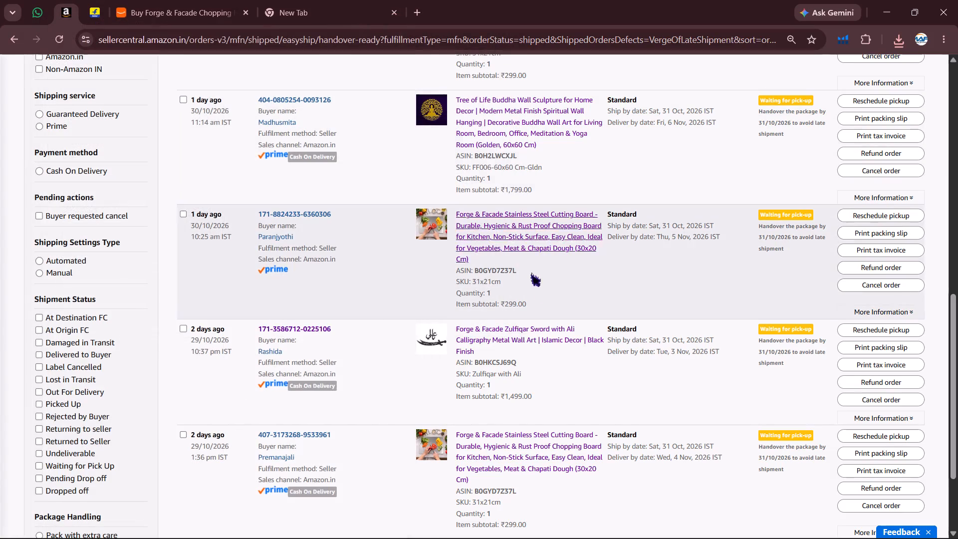
Download the tax invoice of the 30/10/2026 10:25 am cutting board order as 30-10-26 and minimize the invoice window.
{"action": "scroll", "coordinate": [424, 373], "scroll_direction": "down", "scroll_amount": 2}
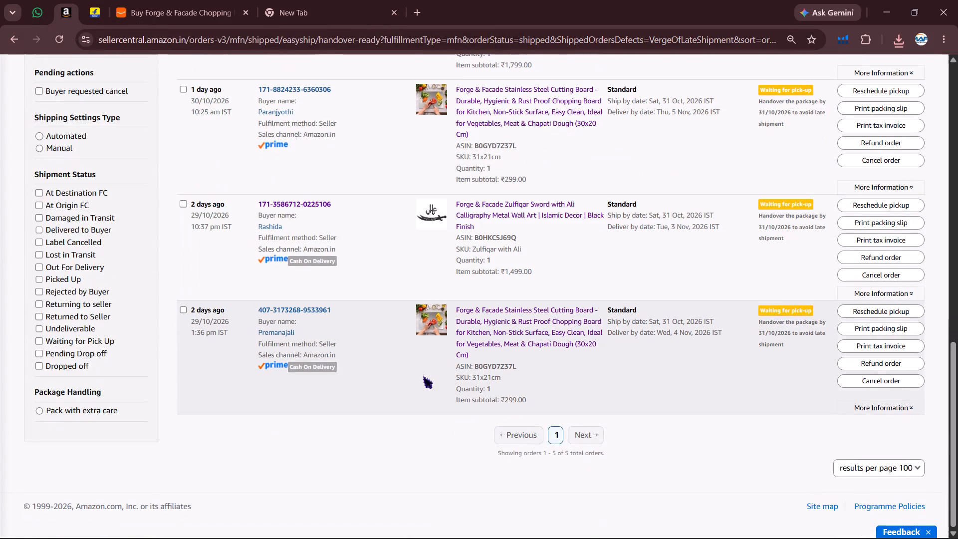
{"action": "scroll", "coordinate": [391, 388], "scroll_direction": "up", "scroll_amount": 1}
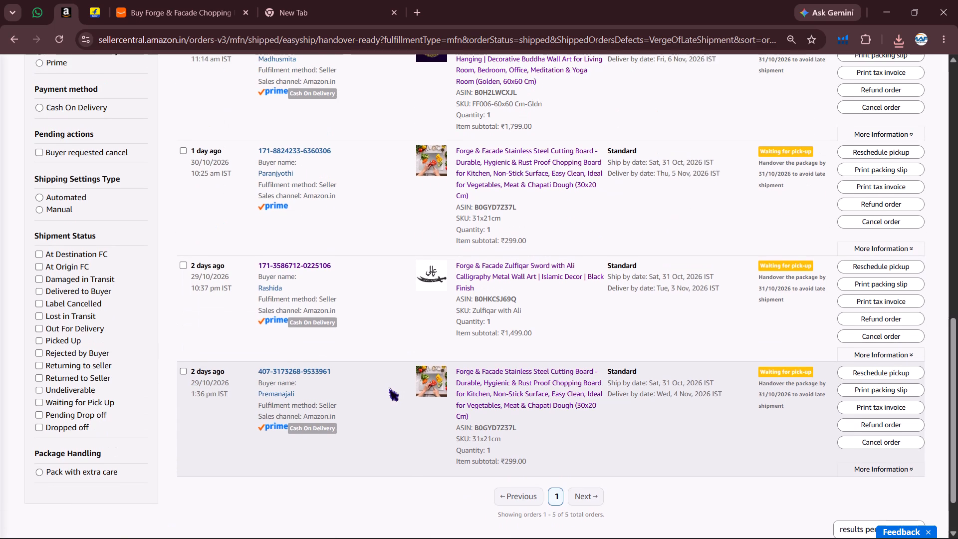
{"action": "scroll", "coordinate": [402, 377], "scroll_direction": "up", "scroll_amount": 1}
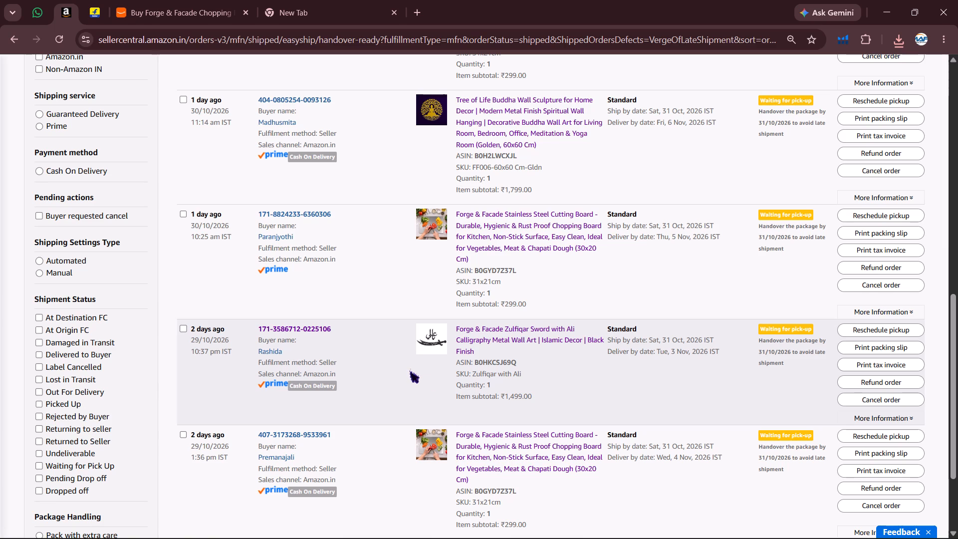
{"action": "scroll", "coordinate": [432, 419], "scroll_direction": "up", "scroll_amount": 3}
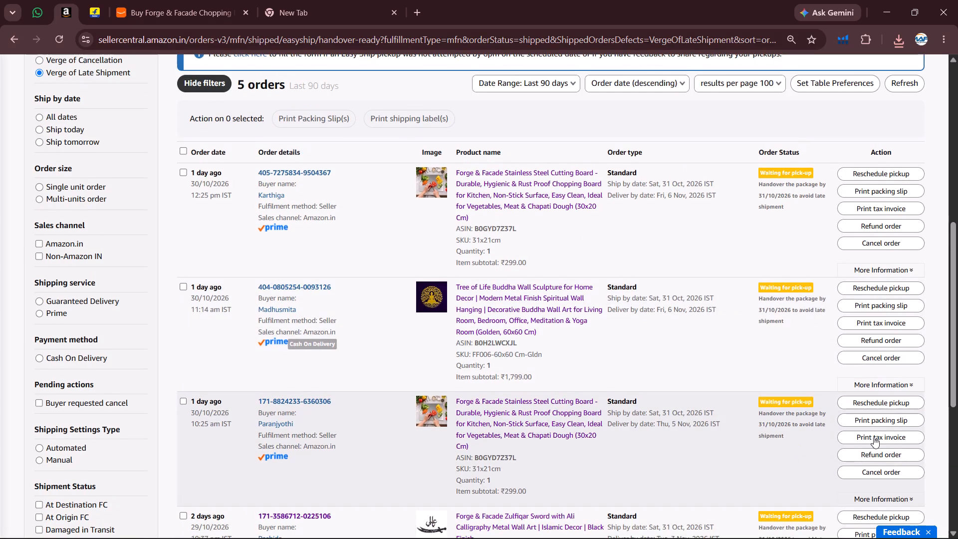
{"action": "left_click", "coordinate": [874, 437]}
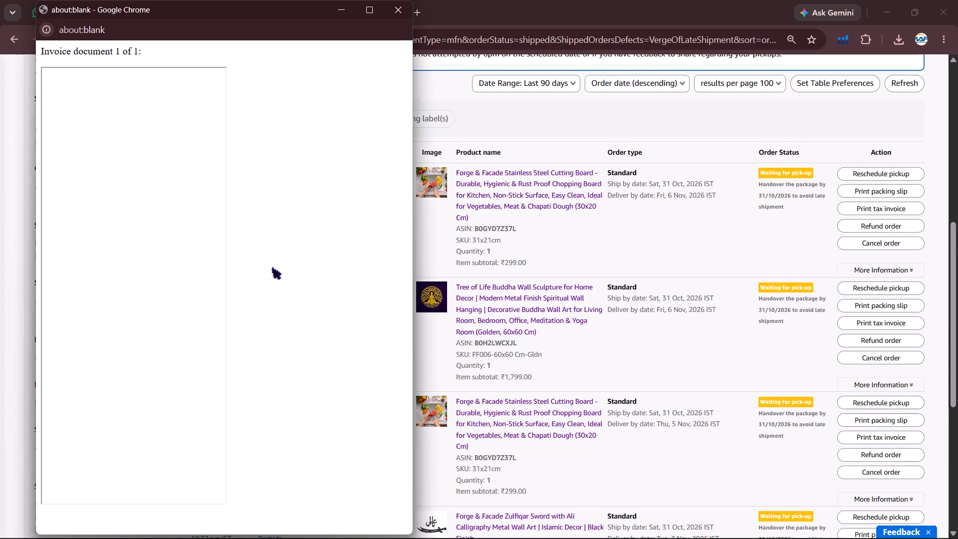
{"action": "left_click", "coordinate": [161, 83]}
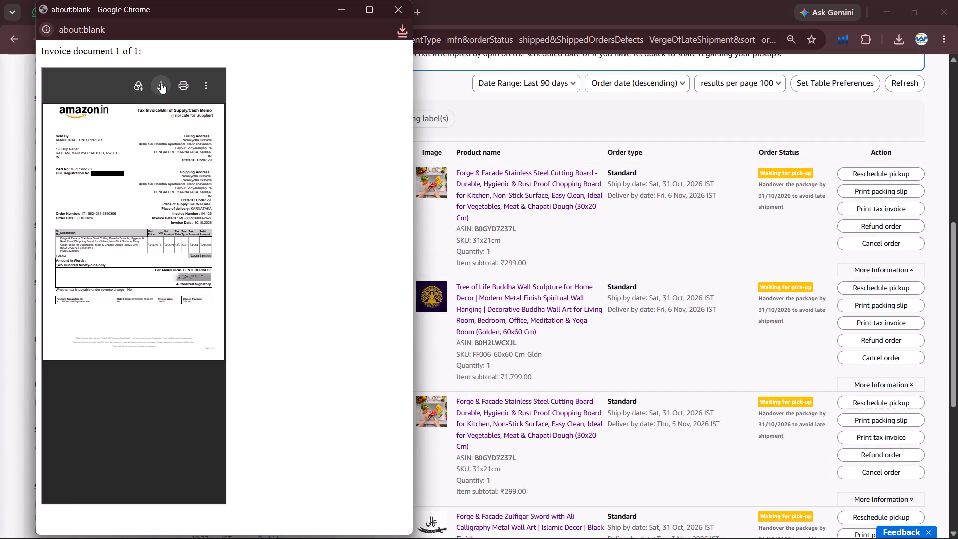
{"action": "key", "text": "3"}
{"action": "key", "text": "0"}
{"action": "type", "text": "-10-26"}
{"action": "key", "text": "Return"}
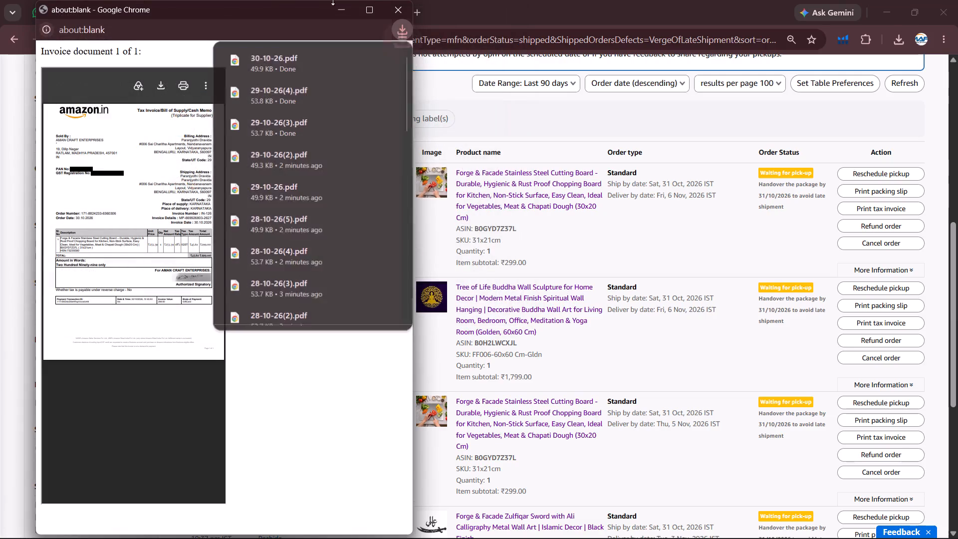
{"action": "left_click", "coordinate": [331, 9]}
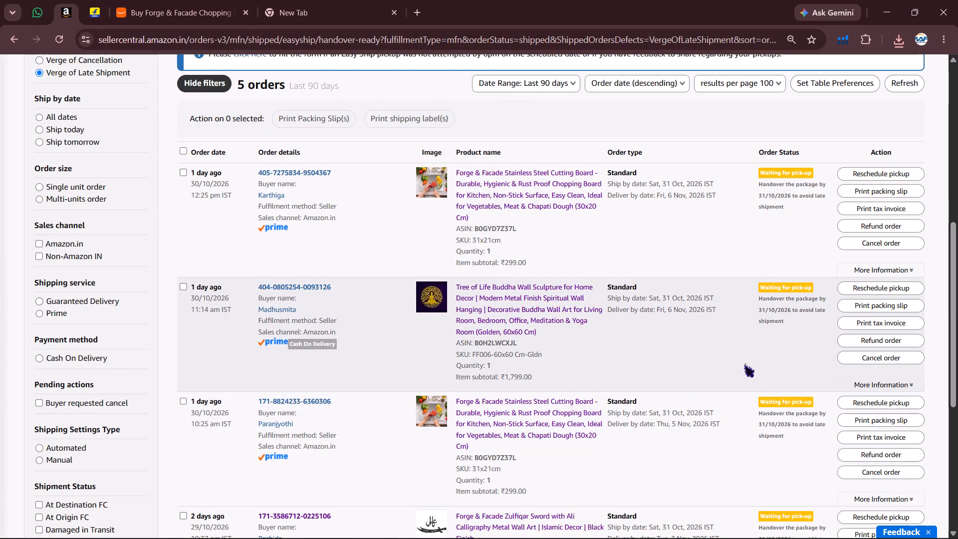
Download the tax invoice of the 30/10/2026 11:14 am Tree of Life Buddha order as 30-10-26(2) and minimize the invoice window.
{"action": "left_click", "coordinate": [885, 324]}
{"action": "left_click", "coordinate": [154, 84]}
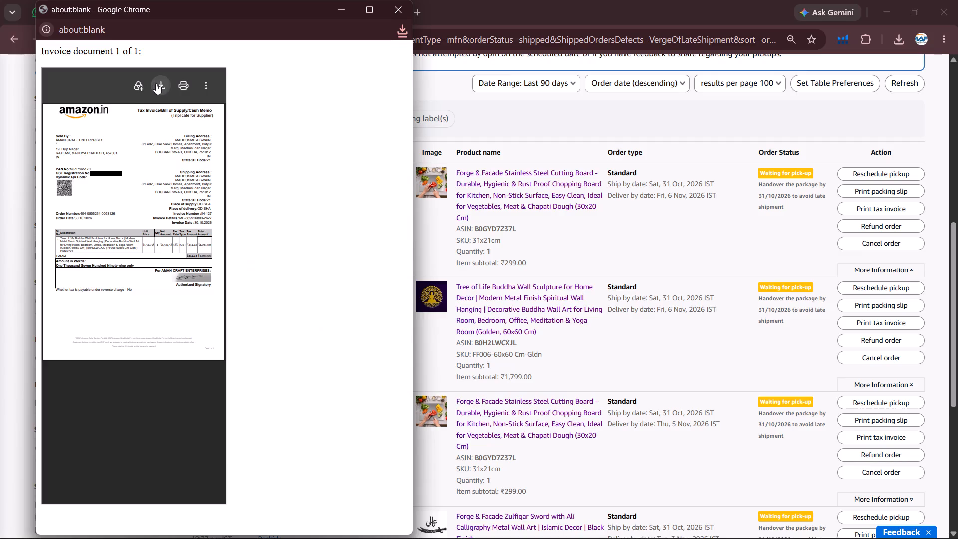
{"action": "type", "text": "30"}
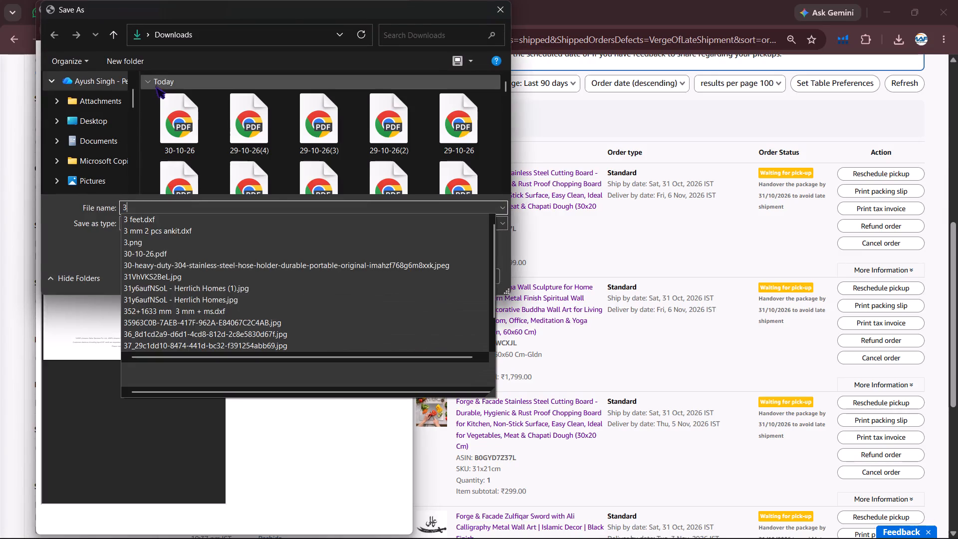
{"action": "type", "text": "-10-26"}
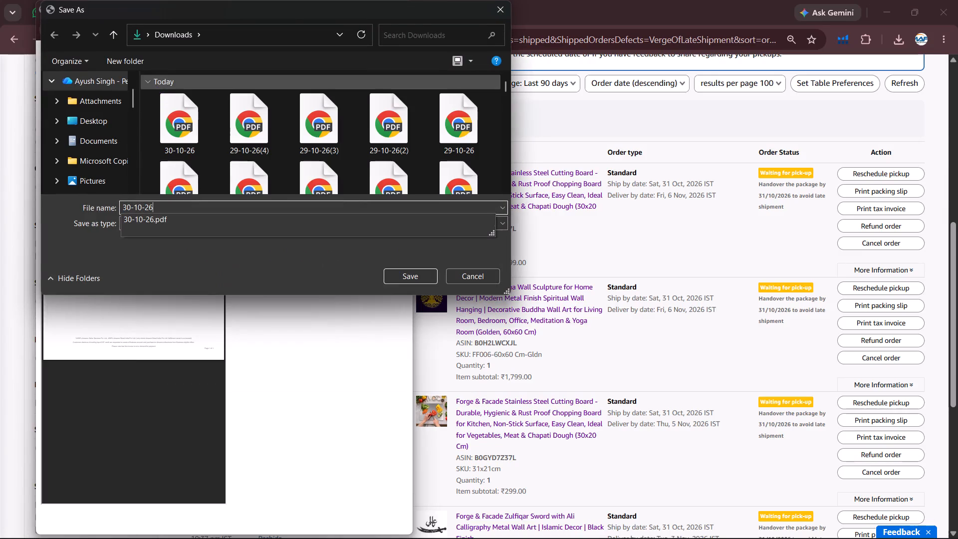
{"action": "type", "text": "(2)"}
{"action": "key", "text": "Return"}
{"action": "left_click", "coordinate": [339, 6]}
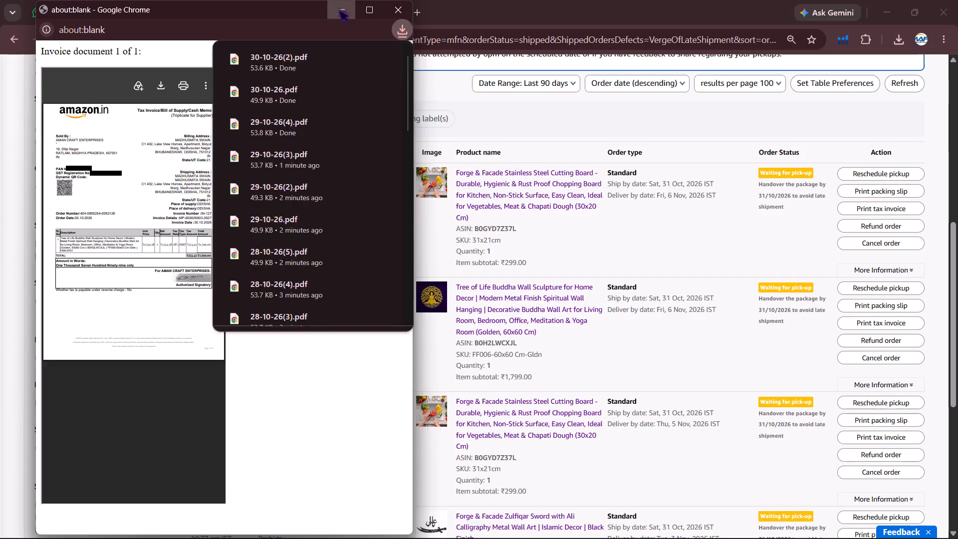
Download the tax invoice of the 30/10/2026 12:25 pm cutting board order as 30-10-26(3) and minimize the invoice window.
{"action": "scroll", "coordinate": [629, 361], "scroll_direction": "up", "scroll_amount": 1}
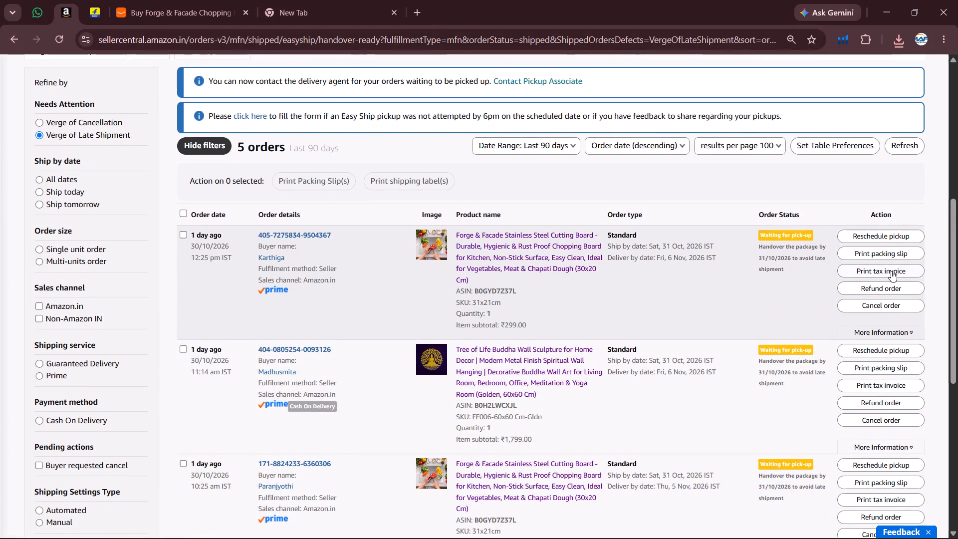
{"action": "left_click", "coordinate": [891, 271]}
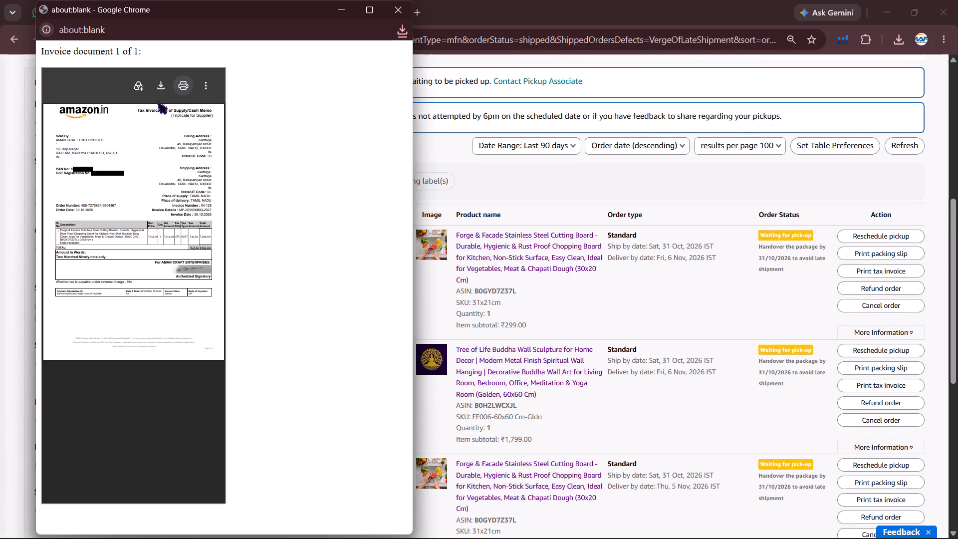
{"action": "left_click", "coordinate": [158, 92]}
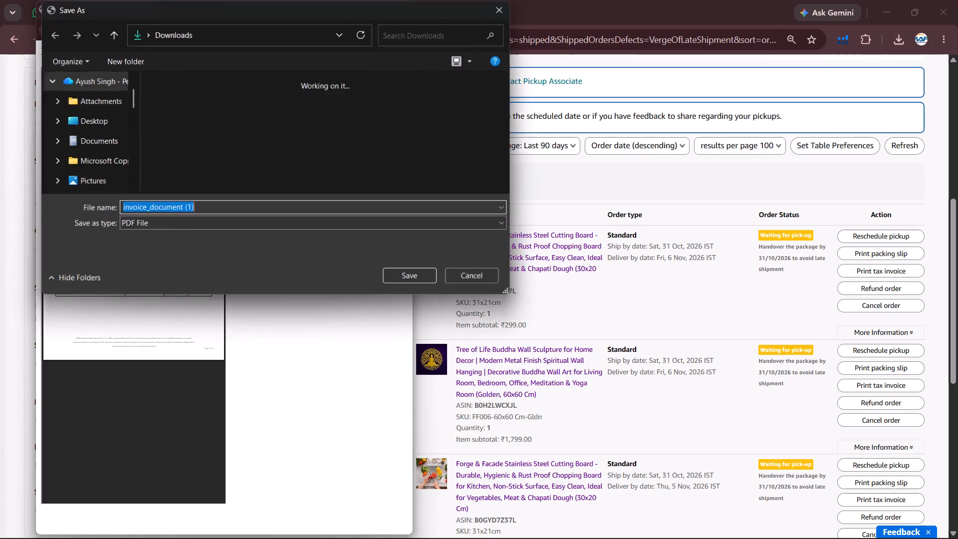
{"action": "type", "text": "30-10-"}
{"action": "type", "text": "26"}
{"action": "type", "text": "(3)"}
{"action": "key", "text": "Return"}
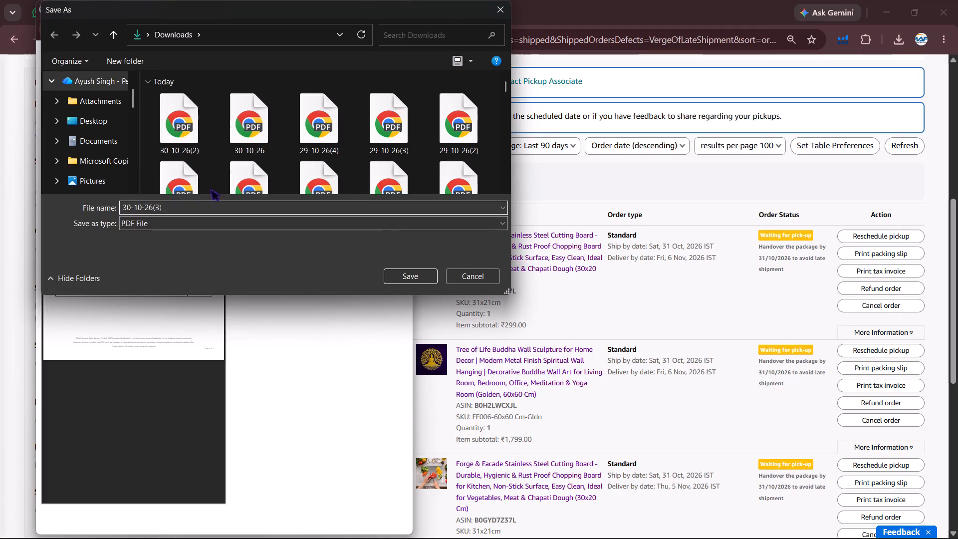
{"action": "left_click", "coordinate": [335, 15]}
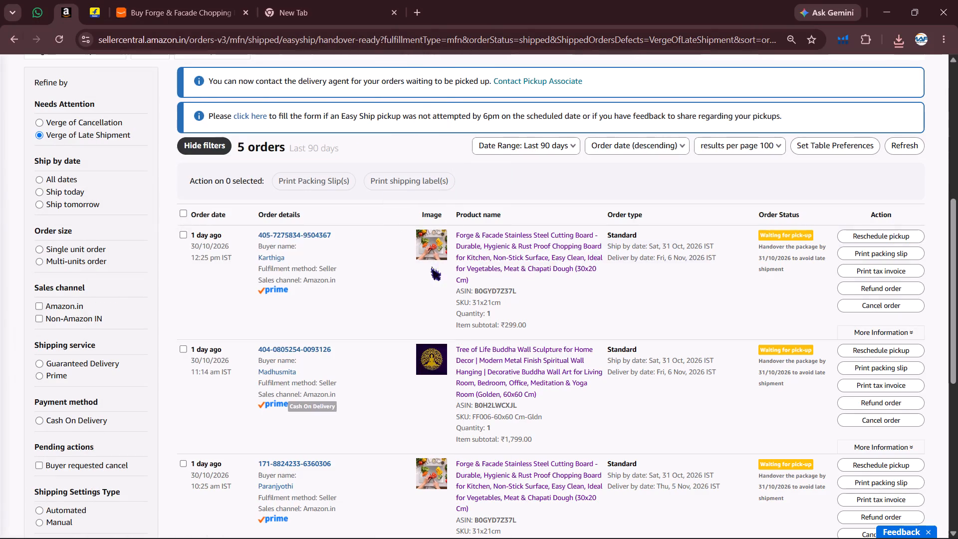
Remove the Verge of Late Shipment filter from the waiting-for-pickup orders list.
{"action": "scroll", "coordinate": [456, 298], "scroll_direction": "up", "scroll_amount": 1}
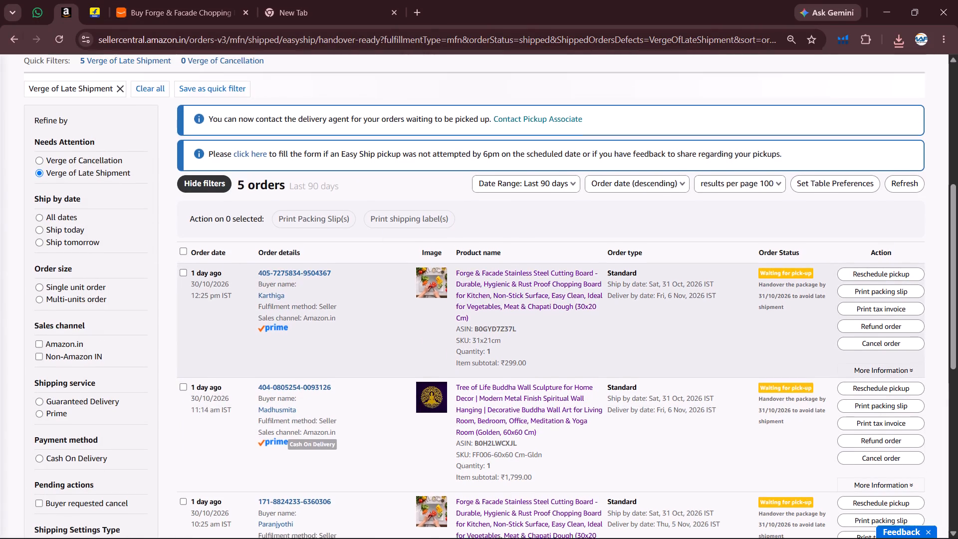
{"action": "scroll", "coordinate": [473, 298], "scroll_direction": "down", "scroll_amount": 6}
{"action": "scroll", "coordinate": [433, 336], "scroll_direction": "down", "scroll_amount": 1}
{"action": "scroll", "coordinate": [432, 337], "scroll_direction": "up", "scroll_amount": 7}
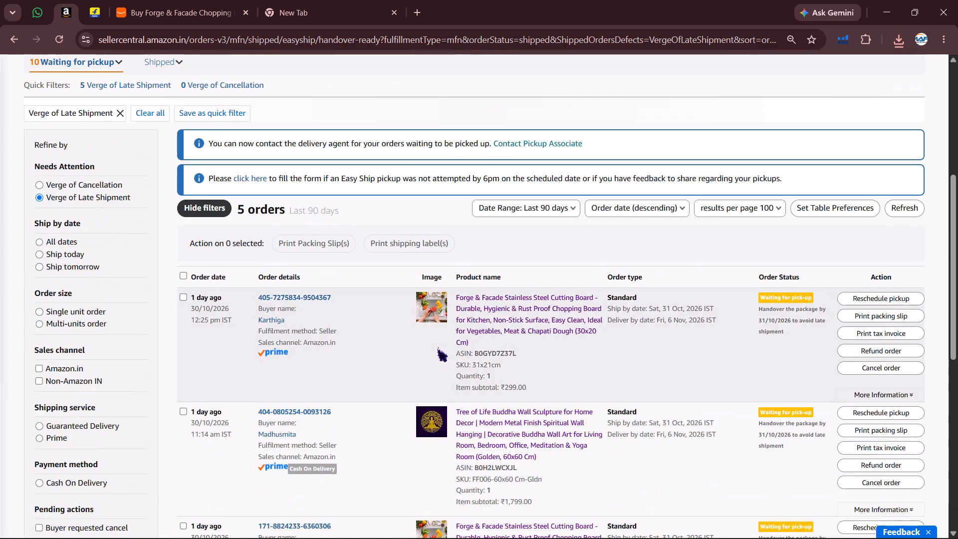
{"action": "scroll", "coordinate": [450, 370], "scroll_direction": "up", "scroll_amount": 1}
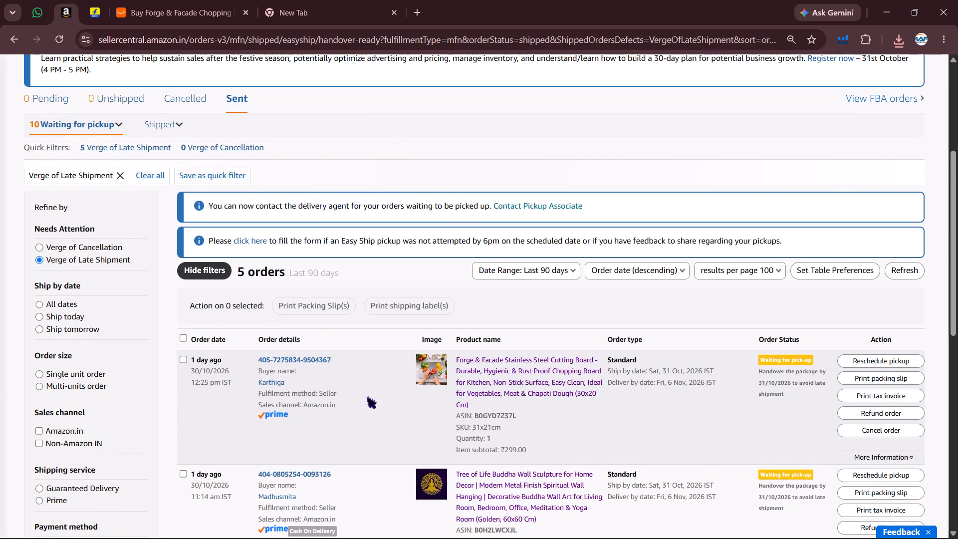
{"action": "left_click", "coordinate": [118, 174]}
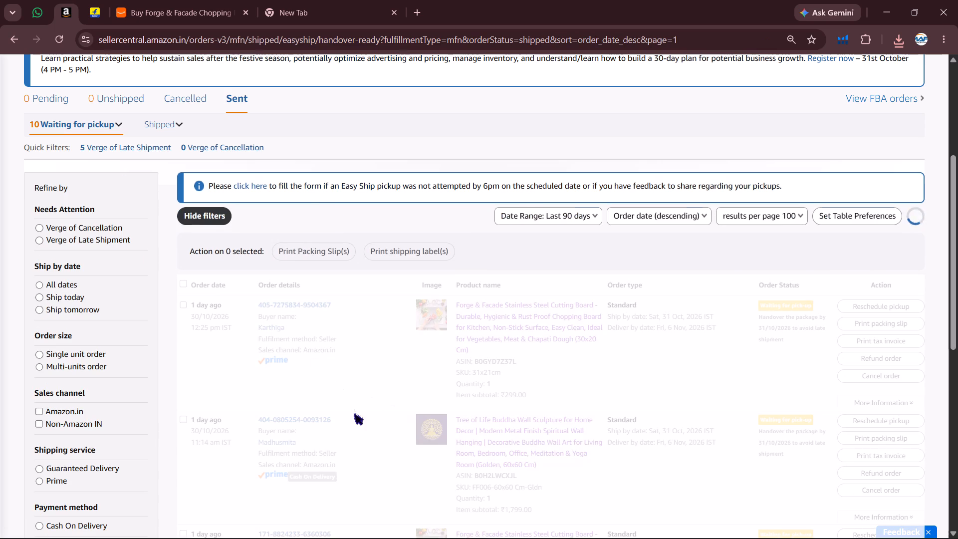
Refresh the Downloads folder in File Explorer and open 30-10-26(2) to check its invoice against the waiting-for-pickup orders, closing it when done.
{"action": "scroll", "coordinate": [360, 396], "scroll_direction": "down", "scroll_amount": 5}
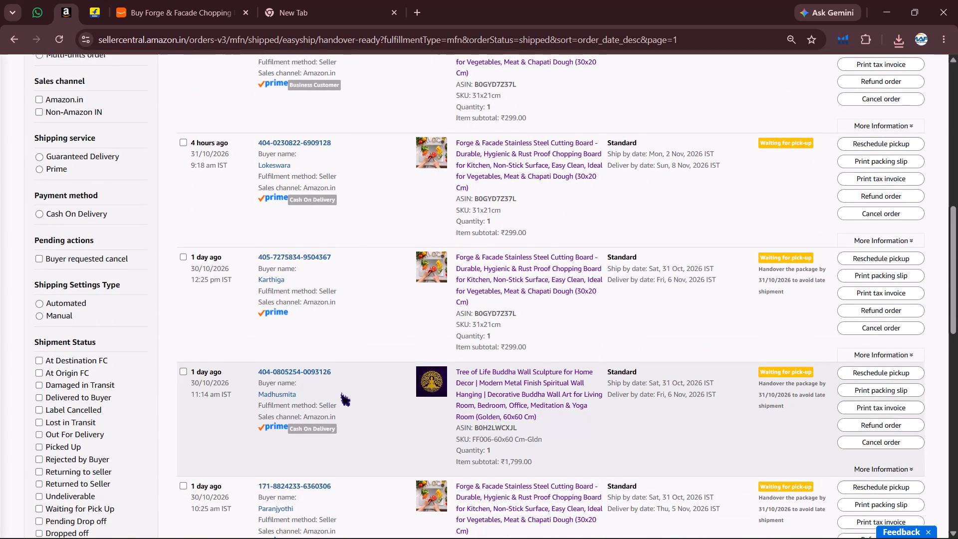
{"action": "scroll", "coordinate": [341, 391], "scroll_direction": "down", "scroll_amount": 3}
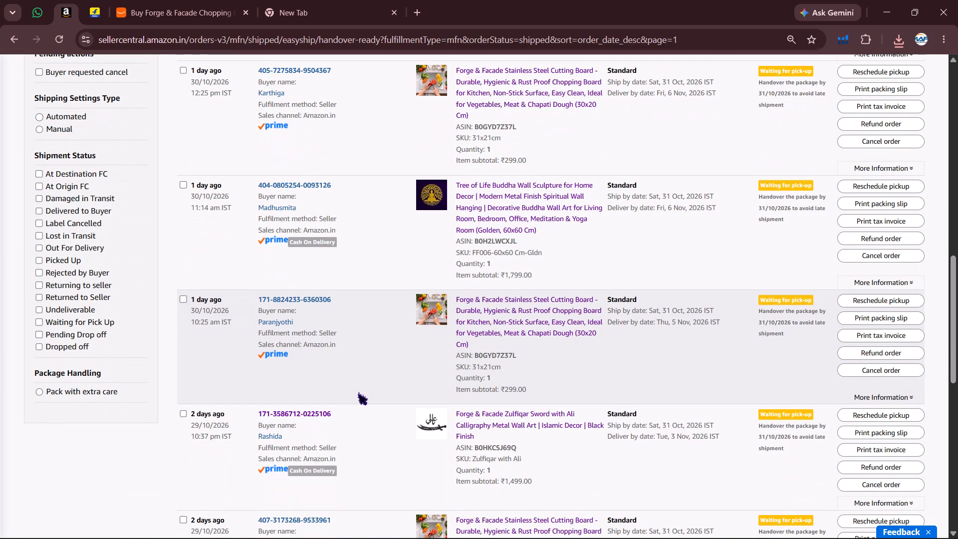
{"action": "scroll", "coordinate": [324, 432], "scroll_direction": "up", "scroll_amount": 1}
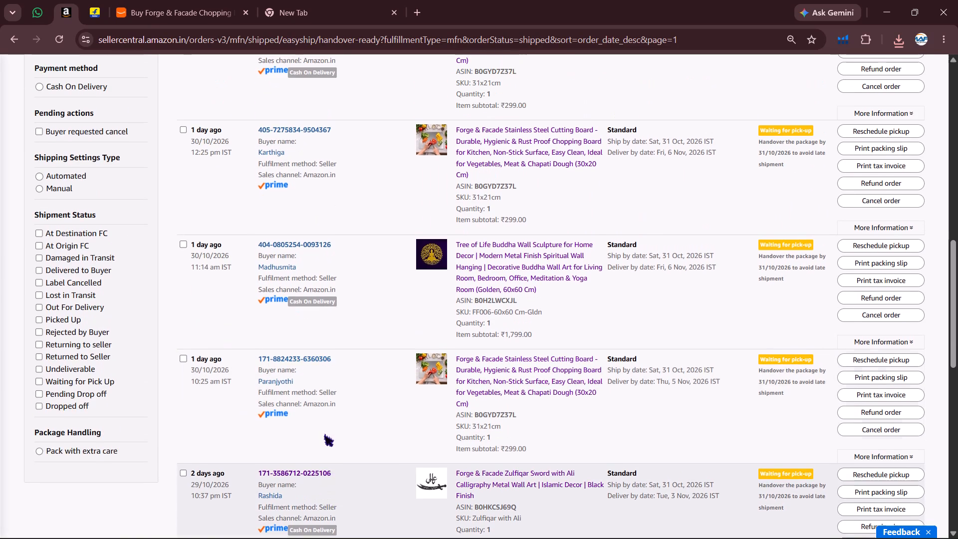
{"action": "scroll", "coordinate": [324, 432], "scroll_direction": "up", "scroll_amount": 3}
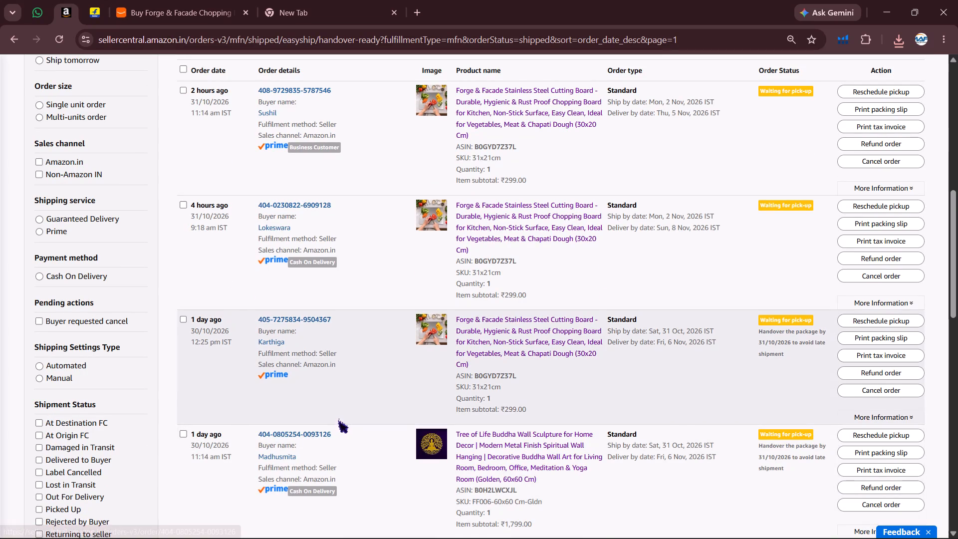
{"action": "left_click", "coordinate": [424, 521]}
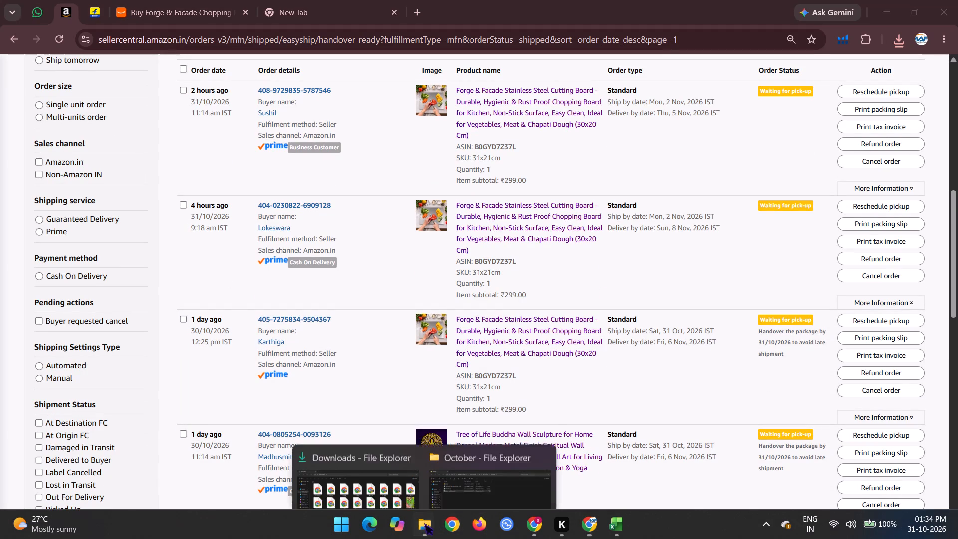
{"action": "left_click", "coordinate": [379, 459]}
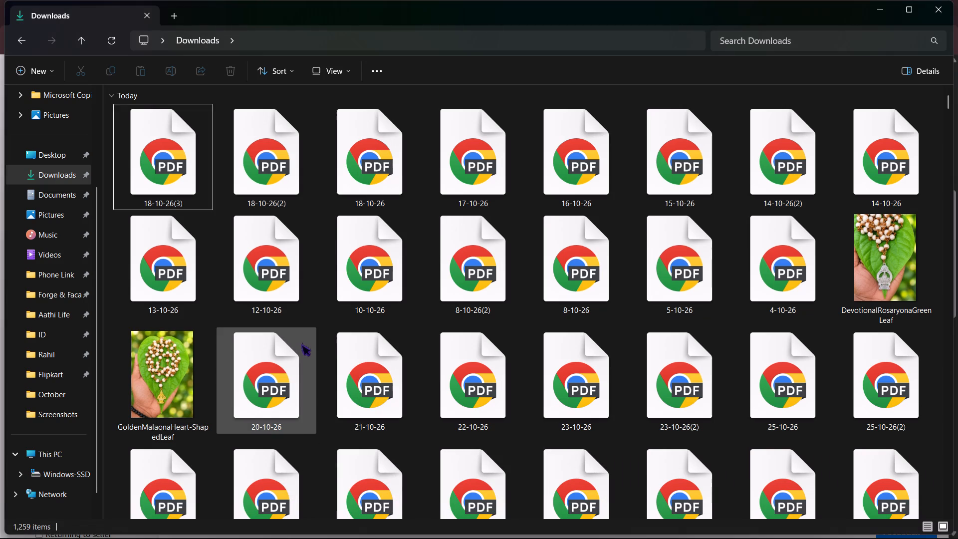
{"action": "key", "text": "F5"}
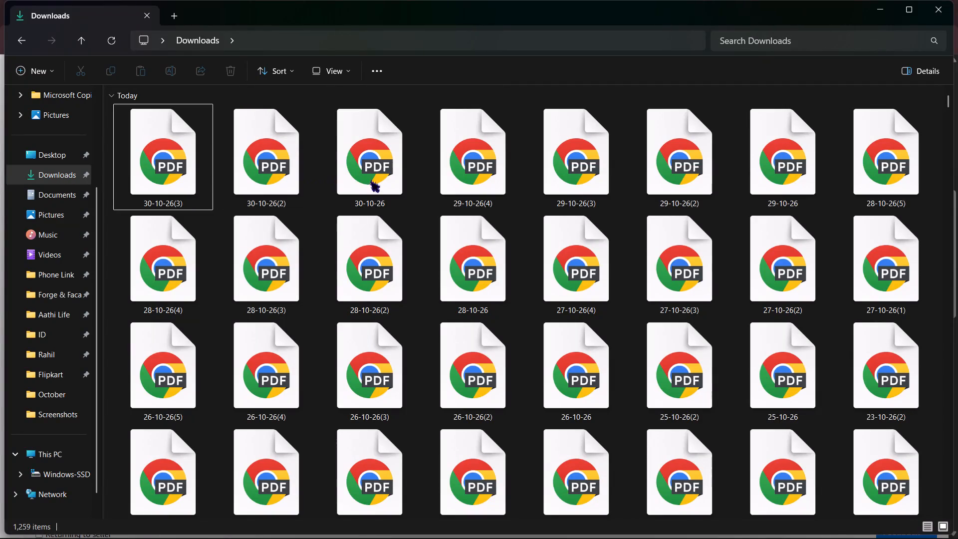
{"action": "double_click", "coordinate": [266, 171]}
{"action": "scroll", "coordinate": [557, 323], "scroll_direction": "down", "scroll_amount": 7}
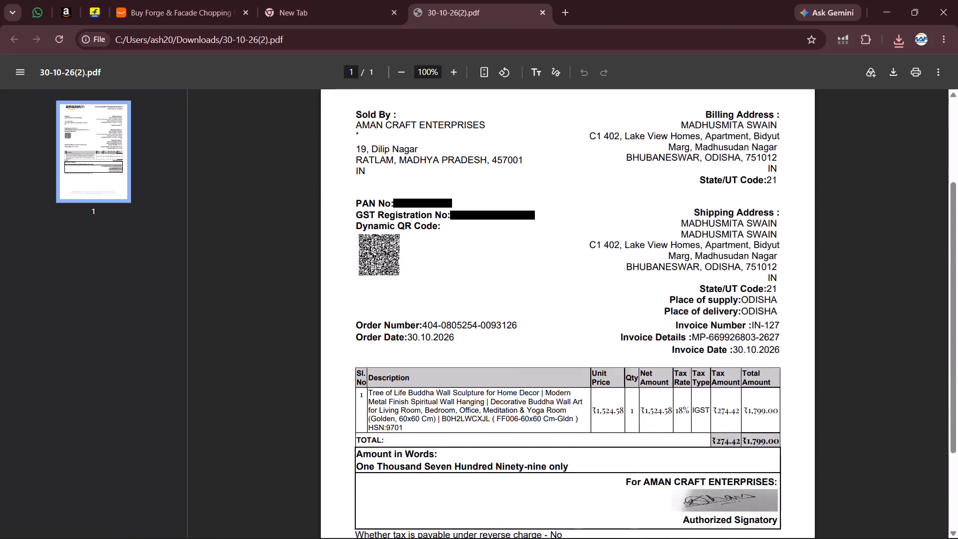
{"action": "left_click", "coordinate": [541, 9]}
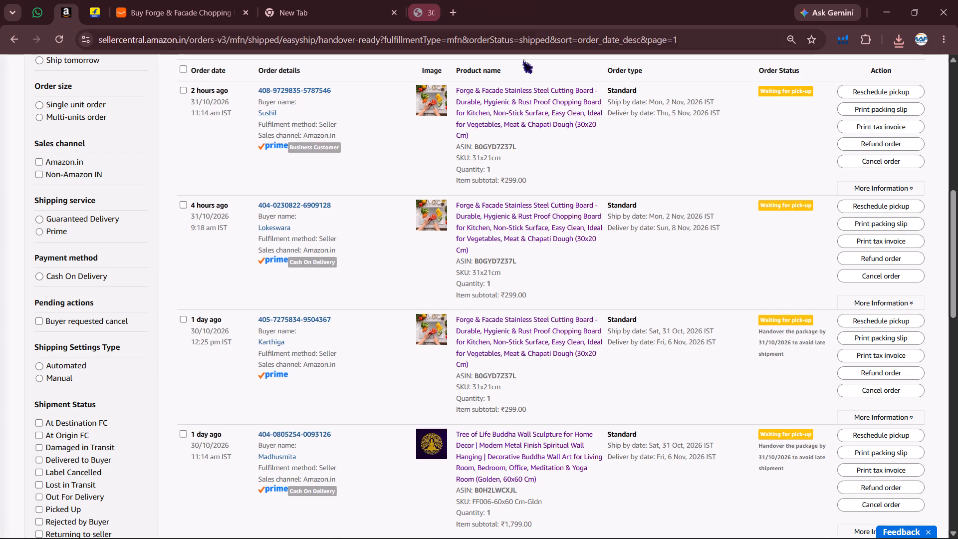
Open 30-10-26(3) from the Downloads folder in File Explorer, check its order number and date, and close it.
{"action": "left_click", "coordinate": [426, 511]}
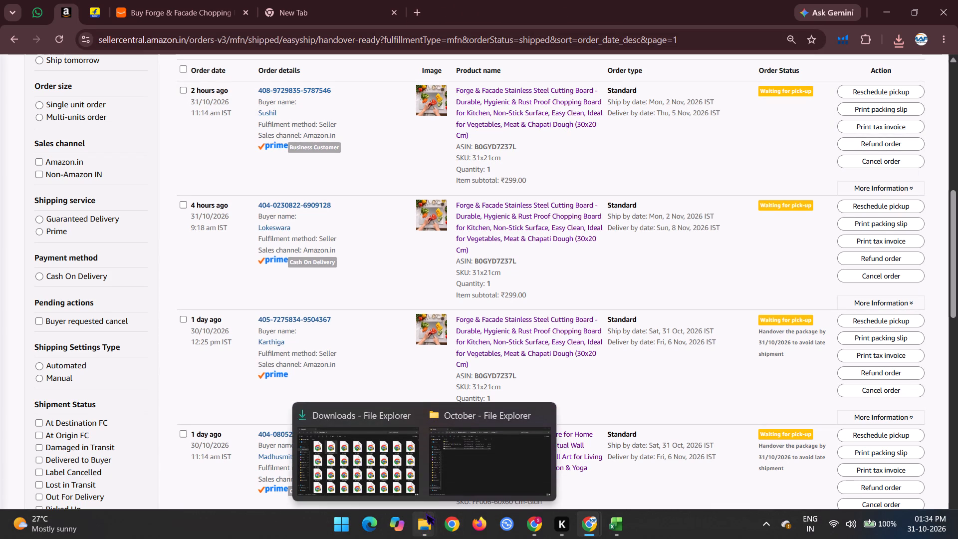
{"action": "left_click", "coordinate": [366, 456]}
{"action": "double_click", "coordinate": [170, 168]}
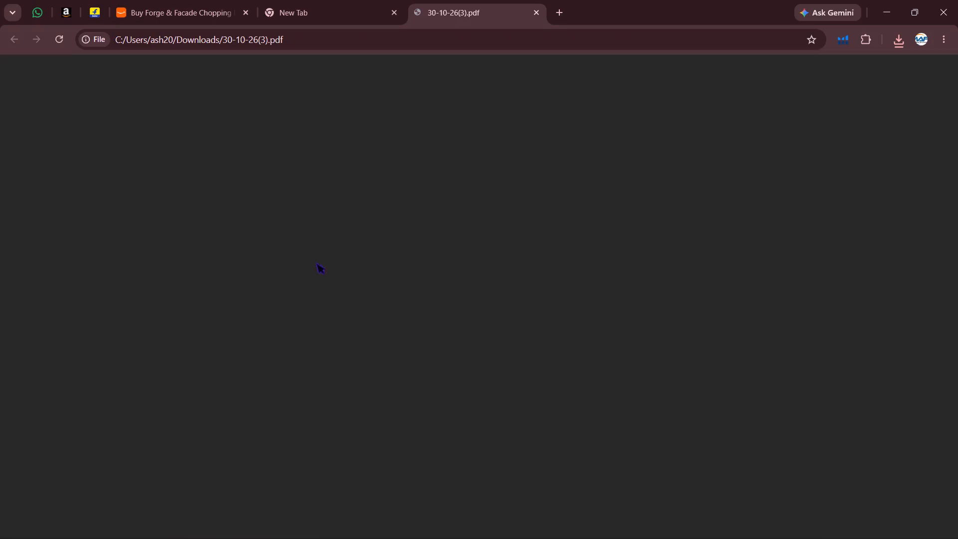
{"action": "scroll", "coordinate": [459, 356], "scroll_direction": "down", "scroll_amount": 5}
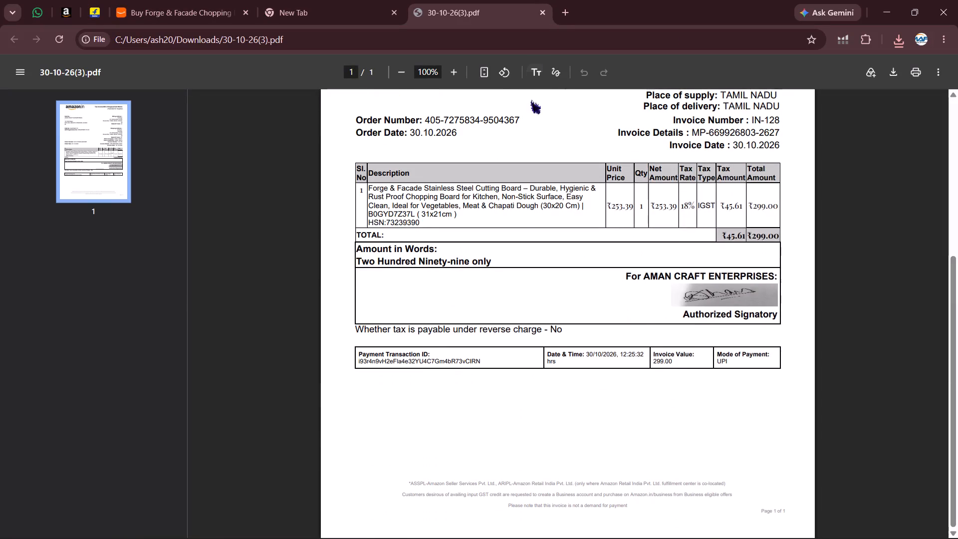
{"action": "left_click", "coordinate": [535, 13]}
{"action": "left_click", "coordinate": [542, 17]}
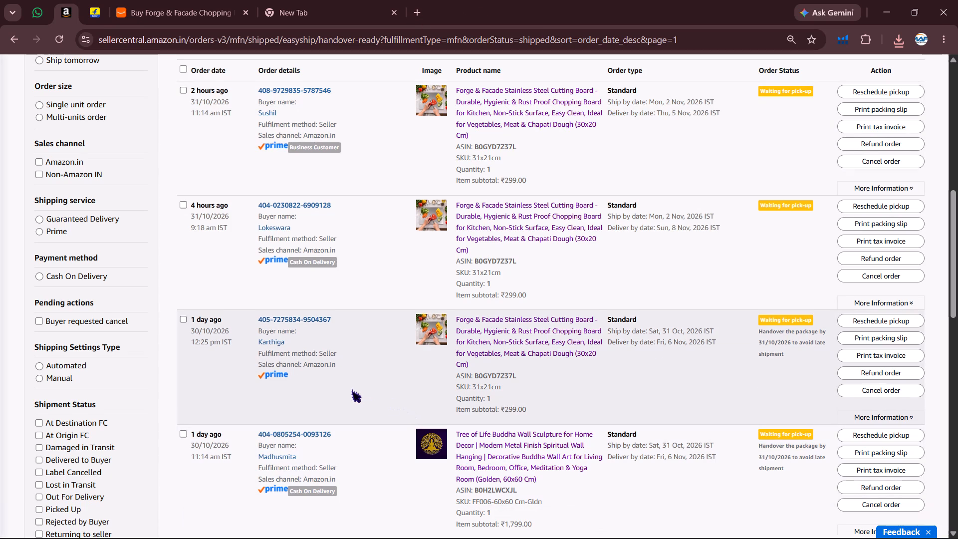
Download the tax invoice of the 31/10/2026 9:18 am cutting board order as 31-10-26 and minimize the invoice window.
{"action": "scroll", "coordinate": [351, 389], "scroll_direction": "down", "scroll_amount": 2}
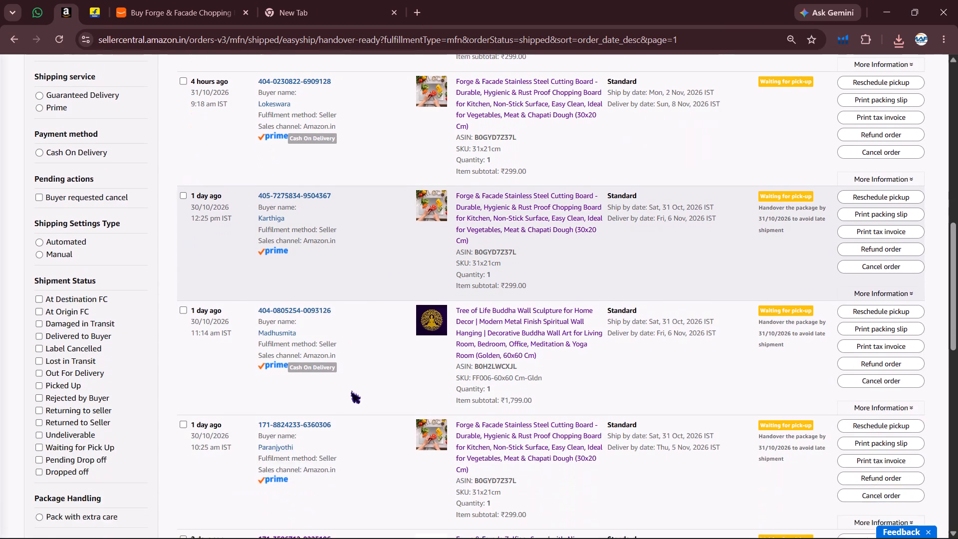
{"action": "scroll", "coordinate": [351, 389], "scroll_direction": "up", "scroll_amount": 5}
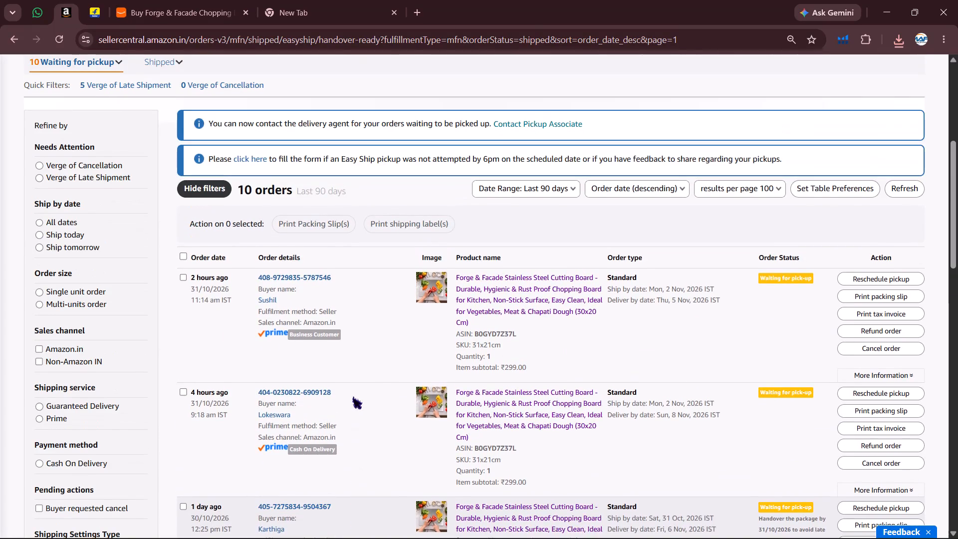
{"action": "scroll", "coordinate": [352, 394], "scroll_direction": "down", "scroll_amount": 1}
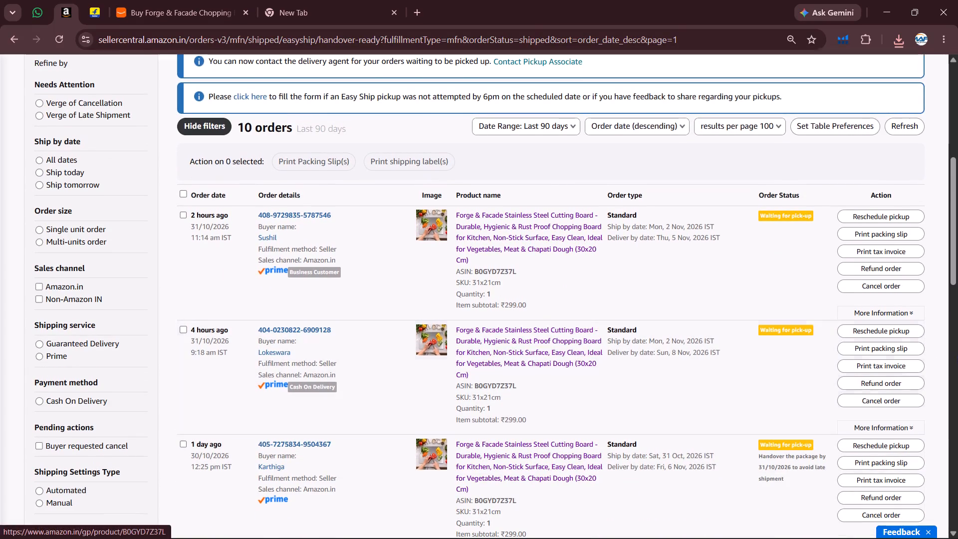
{"action": "left_click", "coordinate": [872, 364]}
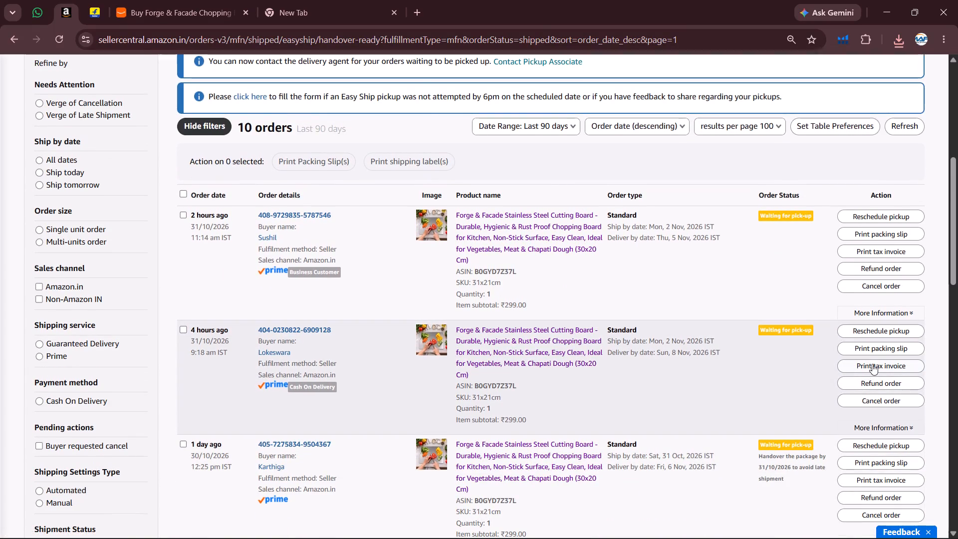
{"action": "left_click", "coordinate": [160, 82]}
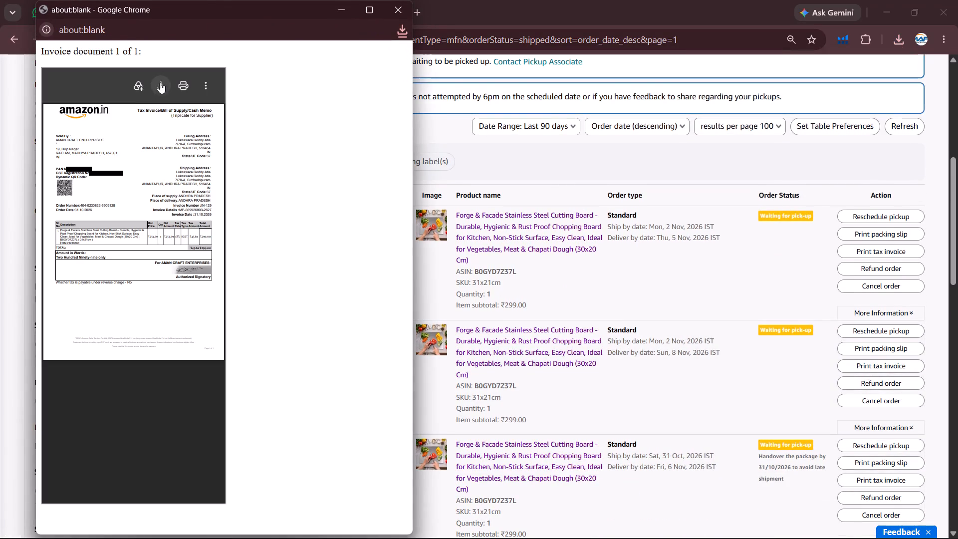
{"action": "type", "text": "31-"}
{"action": "type", "text": "10-"}
{"action": "type", "text": "26"}
{"action": "key", "text": "Return"}
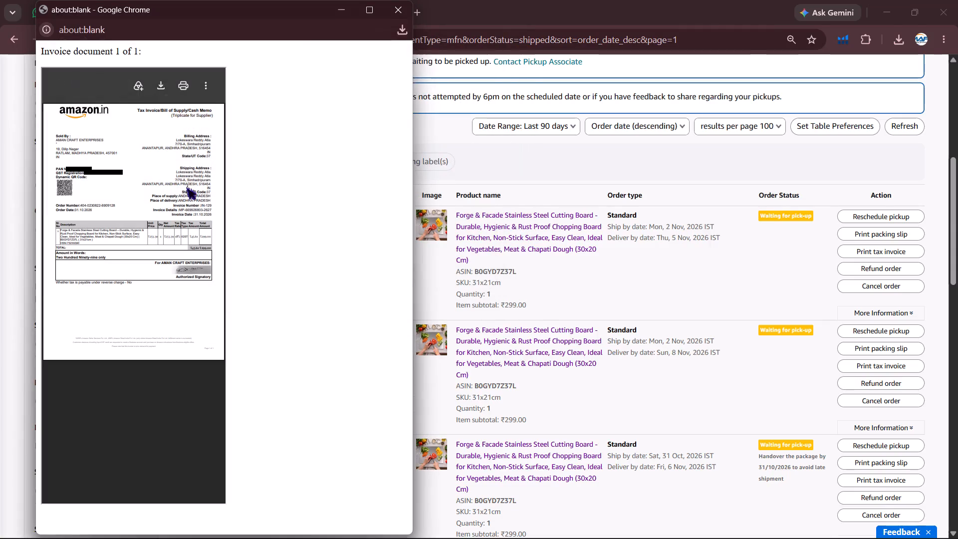
{"action": "left_click", "coordinate": [343, 4]}
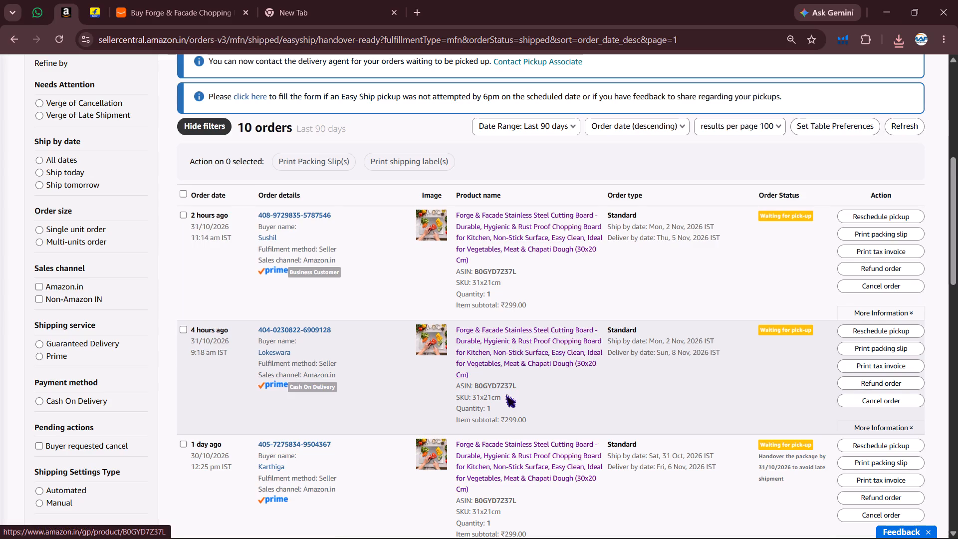
Download the tax invoice of the 31/10/2026 11:14 am cutting board order as 31-10-26(2) and minimize the invoice window.
{"action": "scroll", "coordinate": [525, 384], "scroll_direction": "up", "scroll_amount": 1}
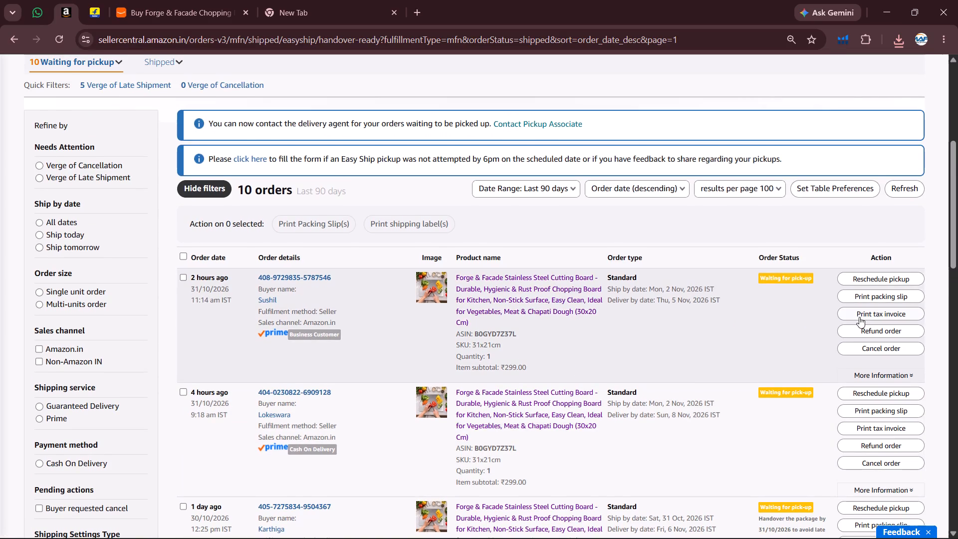
{"action": "left_click", "coordinate": [864, 313]}
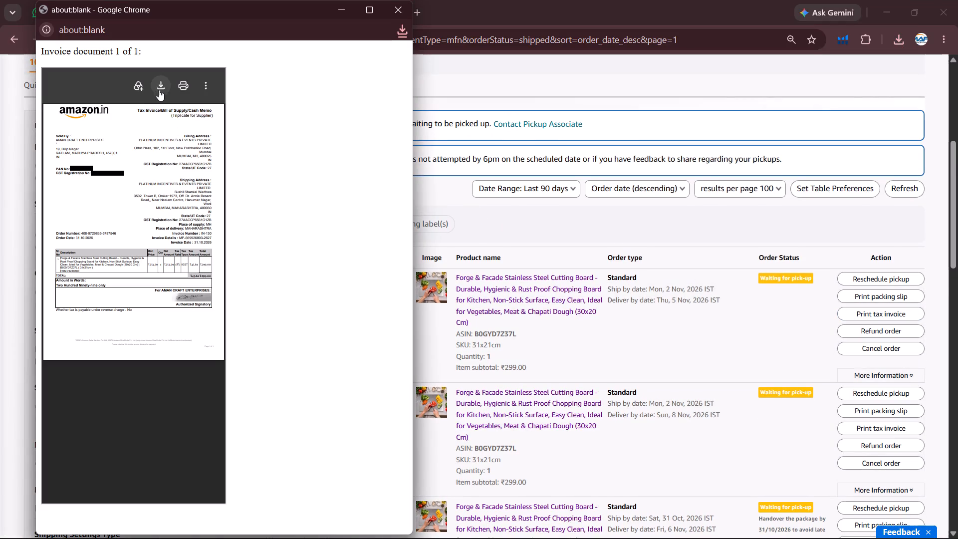
{"action": "left_click", "coordinate": [161, 84]}
{"action": "type", "text": "31"}
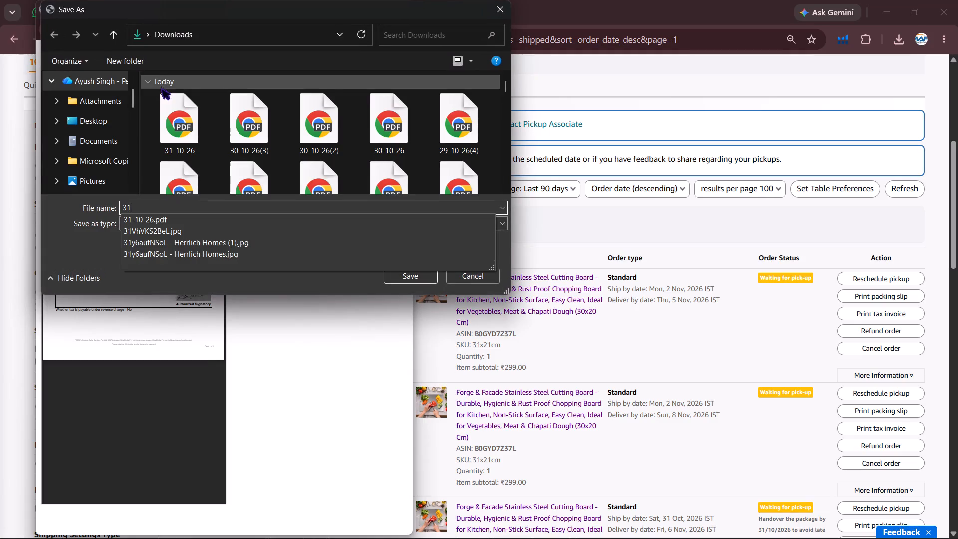
{"action": "key", "text": "minus"}
{"action": "type", "text": "10-26"}
{"action": "type", "text": "(2)"}
{"action": "key", "text": "Return"}
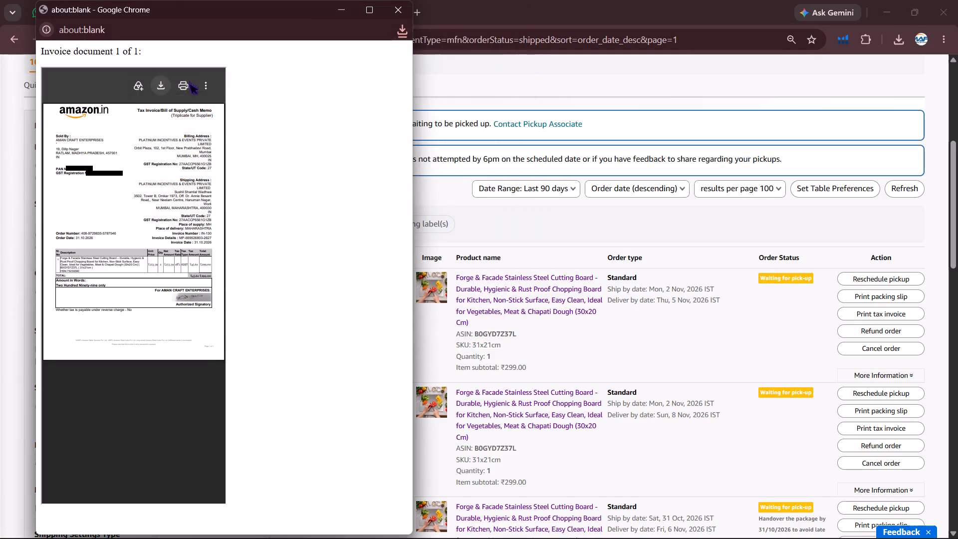
{"action": "left_click", "coordinate": [334, 6]}
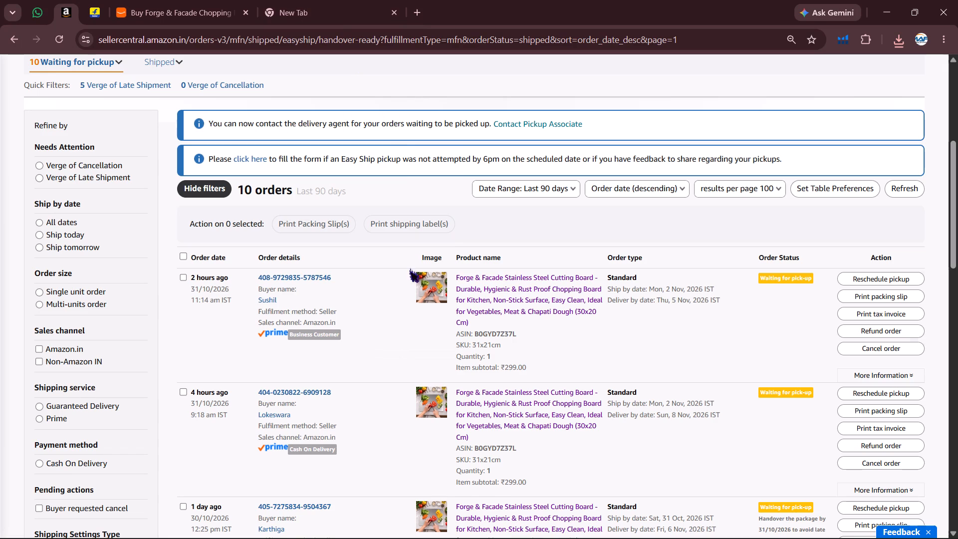
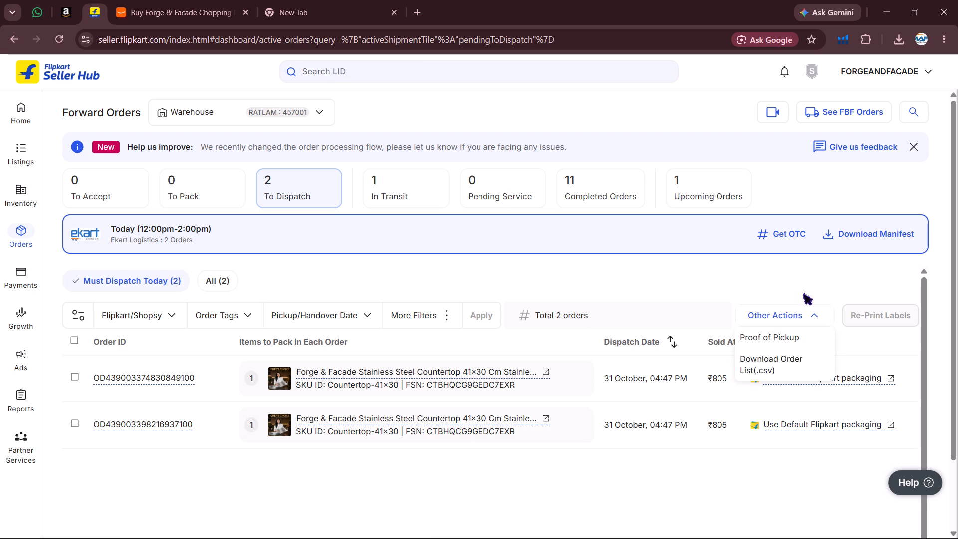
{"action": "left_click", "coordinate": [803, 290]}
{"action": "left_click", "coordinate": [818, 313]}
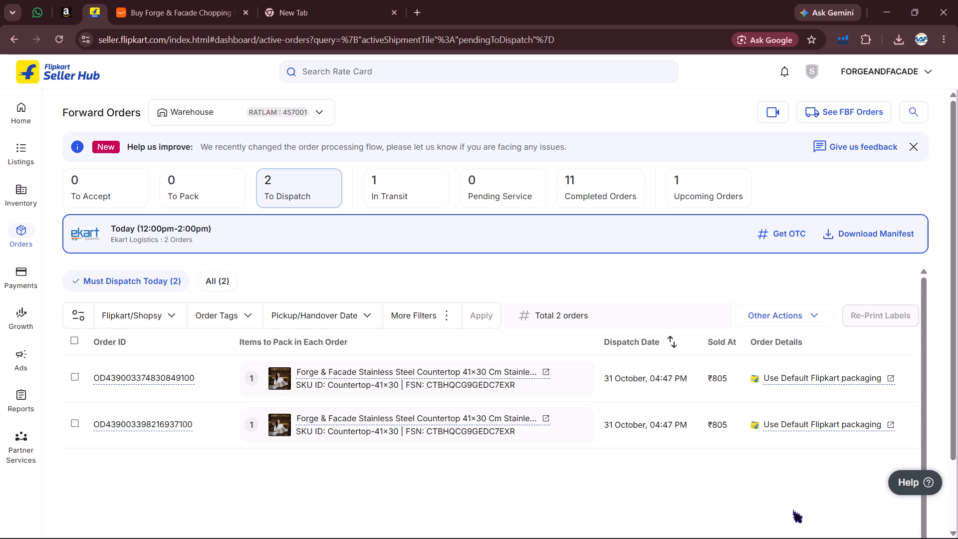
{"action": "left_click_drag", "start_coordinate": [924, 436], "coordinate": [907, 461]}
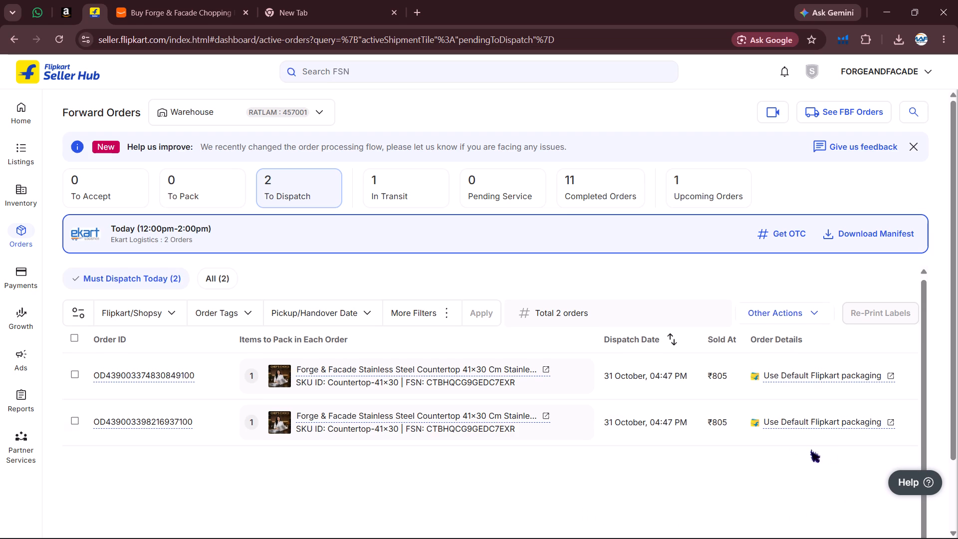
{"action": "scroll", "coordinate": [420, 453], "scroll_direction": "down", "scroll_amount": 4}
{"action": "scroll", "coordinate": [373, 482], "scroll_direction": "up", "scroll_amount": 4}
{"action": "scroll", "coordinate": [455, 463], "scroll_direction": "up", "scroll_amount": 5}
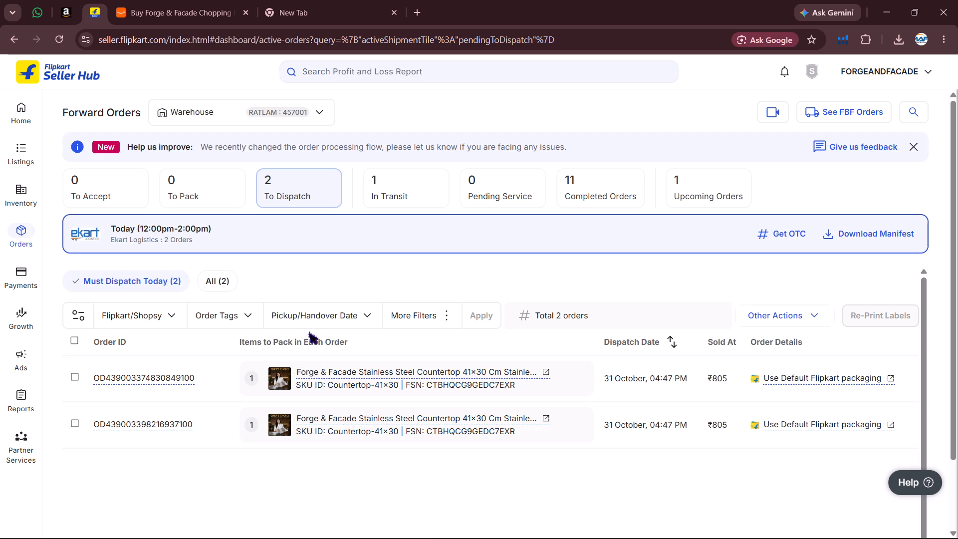
Close the Forge & Facade chopping board product page and return to the waiting-for-pickup orders in Amazon Seller Central.
{"action": "left_click", "coordinate": [167, 0]}
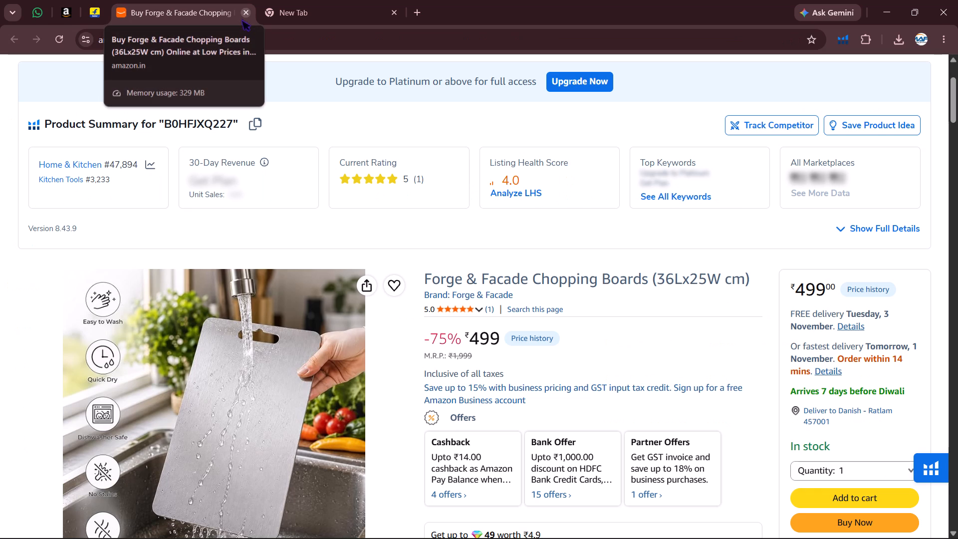
{"action": "left_click", "coordinate": [241, 16]}
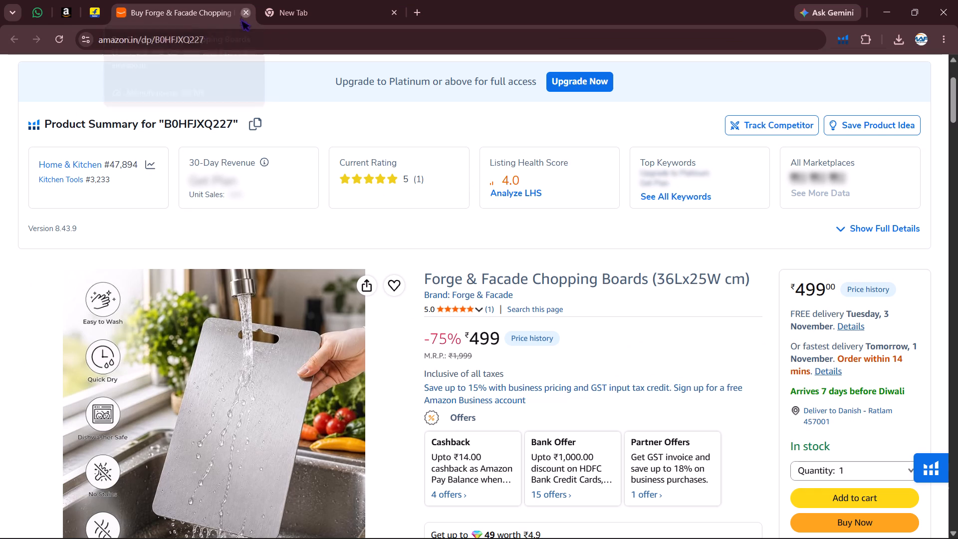
{"action": "left_click", "coordinate": [77, 9]}
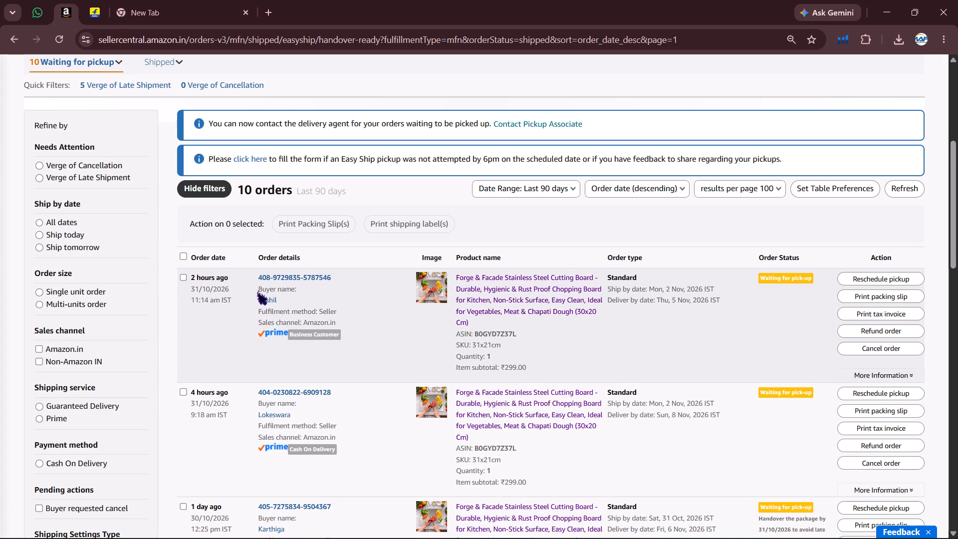
{"action": "scroll", "coordinate": [154, 293], "scroll_direction": "up", "scroll_amount": 8}
Open Amazon.in from the Herrlich Homes shortcut and search the store for forge and facade.
{"action": "left_click", "coordinate": [177, 0]}
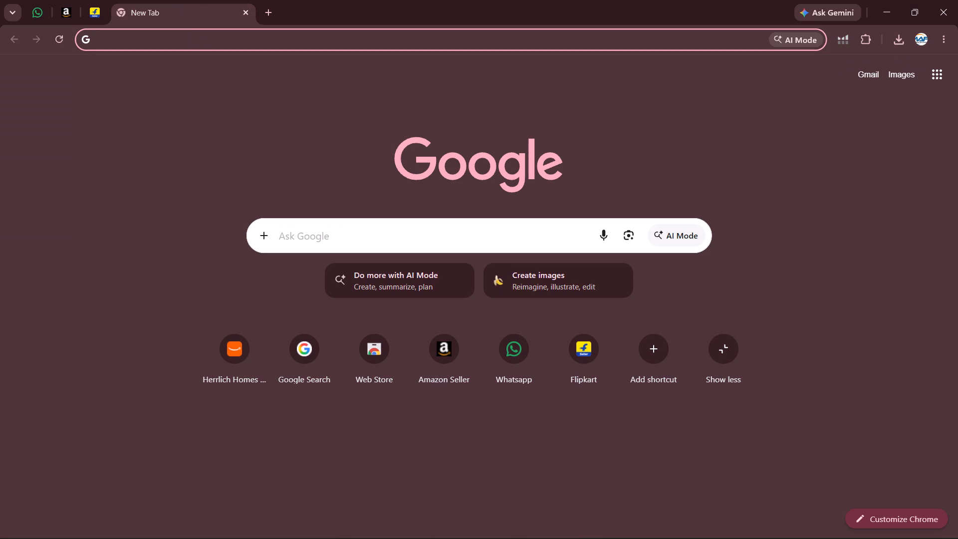
{"action": "left_click", "coordinate": [193, 34]}
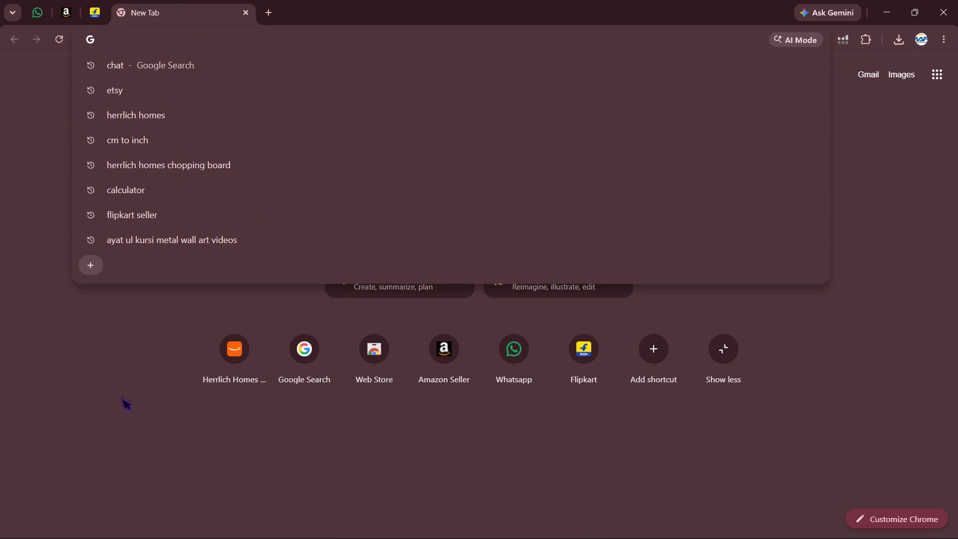
{"action": "left_click", "coordinate": [122, 395]}
{"action": "left_click", "coordinate": [222, 340]}
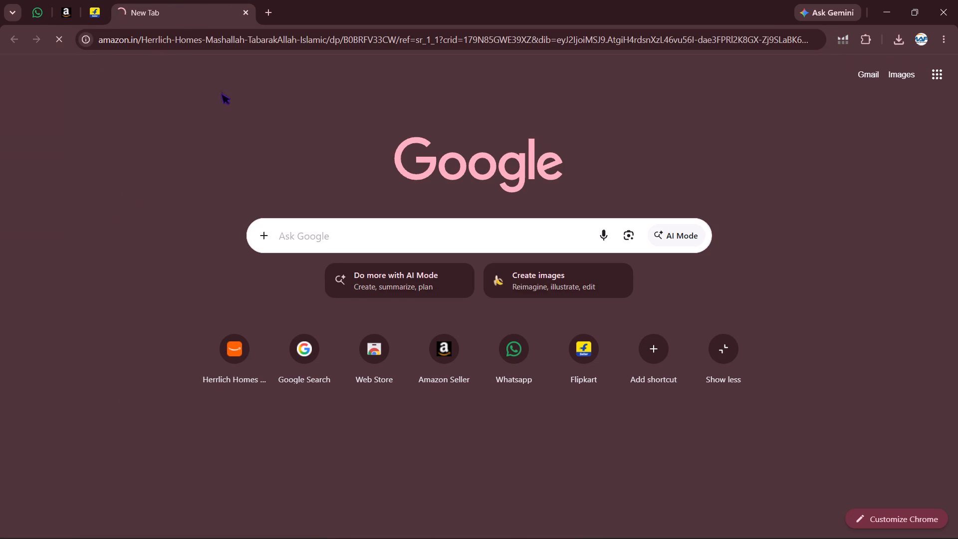
{"action": "left_click_drag", "start_coordinate": [347, 68], "coordinate": [223, 68]}
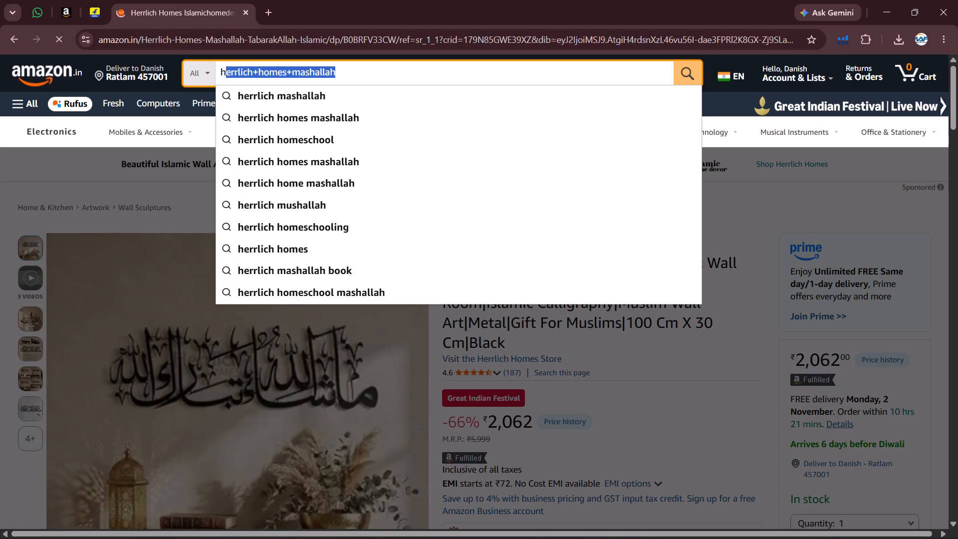
{"action": "left_click_drag", "start_coordinate": [223, 68], "coordinate": [221, 68]}
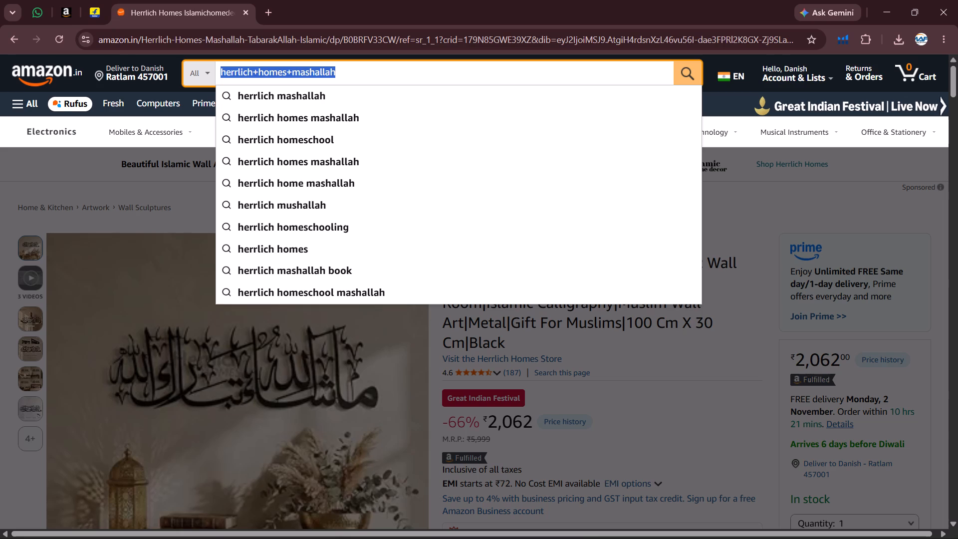
{"action": "type", "text": "for"}
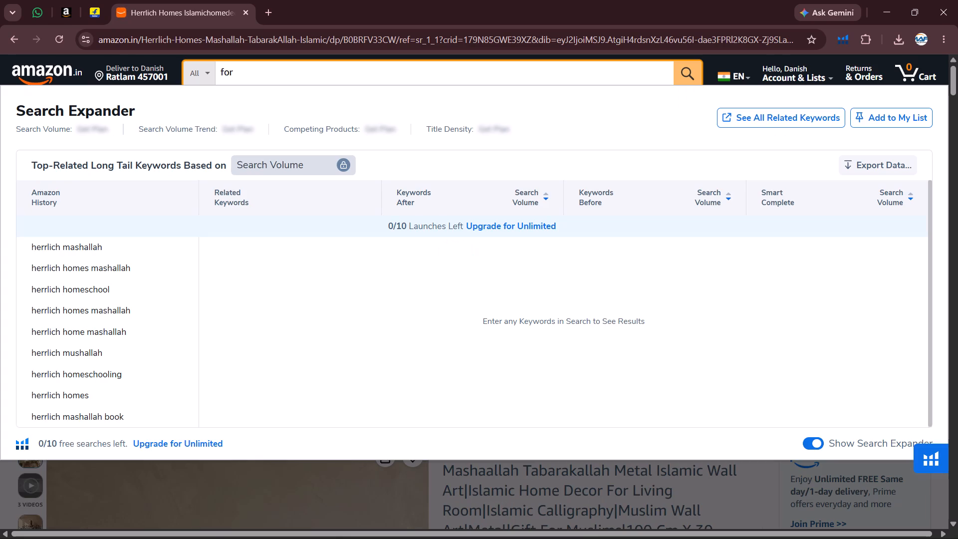
{"action": "type", "text": "ge"}
{"action": "key", "text": "v"}
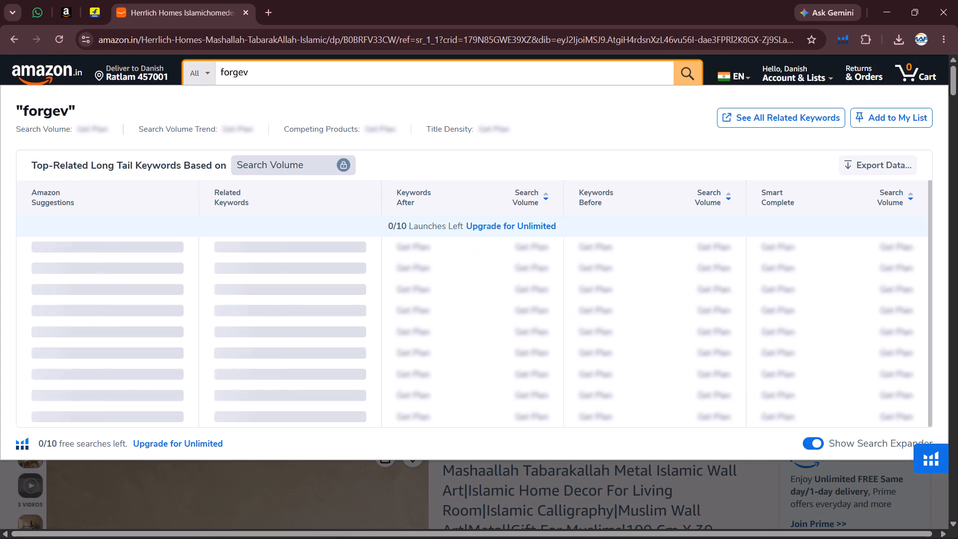
{"action": "key", "text": "BackSpace"}
{"action": "key", "text": "space"}
{"action": "type", "text": "and facade"}
{"action": "key", "text": "Return"}
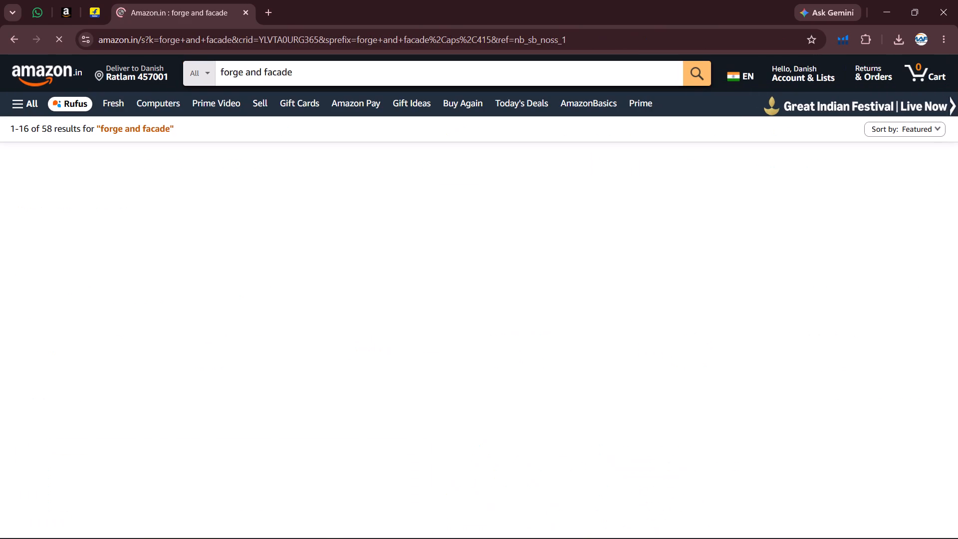
Open the 30x20 cm Forge & Facade cutting board listing and examine its 80L x 50W cm size variant.
{"action": "left_click", "coordinate": [474, 210]}
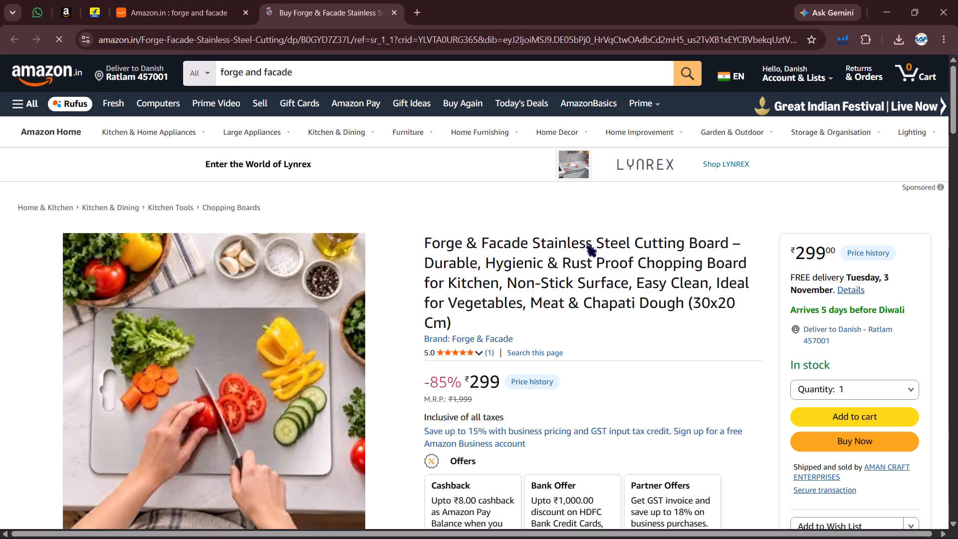
{"action": "scroll", "coordinate": [616, 284], "scroll_direction": "down", "scroll_amount": 6}
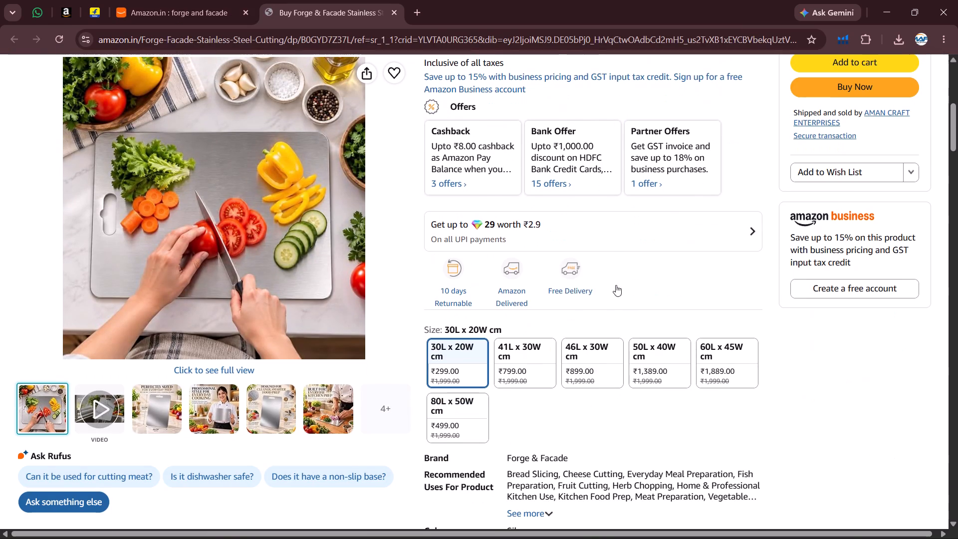
{"action": "scroll", "coordinate": [616, 285], "scroll_direction": "down", "scroll_amount": 4}
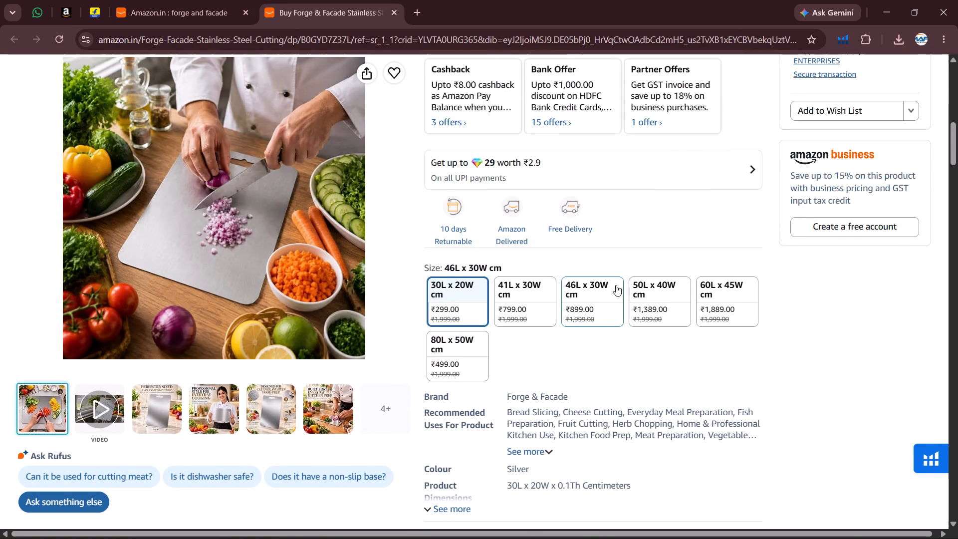
{"action": "left_click", "coordinate": [448, 352]}
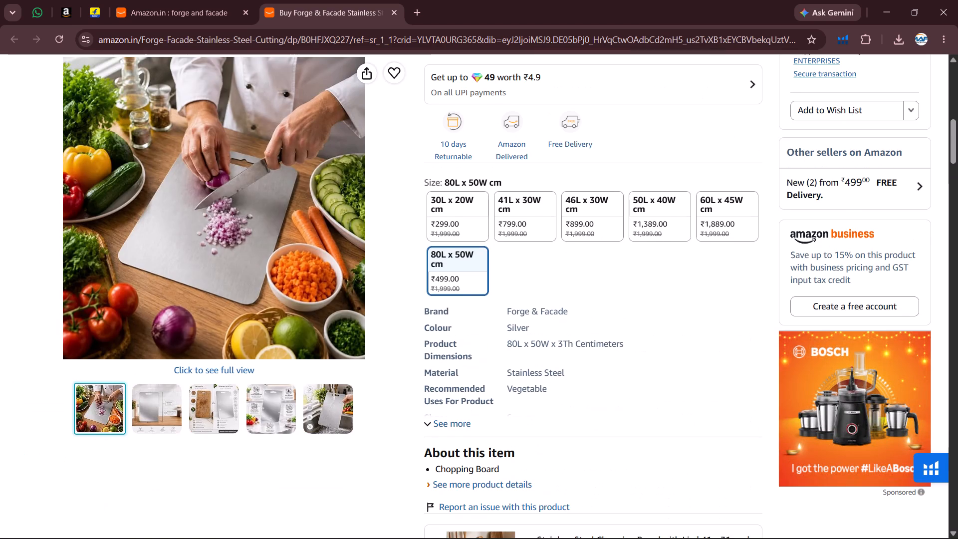
{"action": "scroll", "coordinate": [645, 325], "scroll_direction": "up", "scroll_amount": 6}
{"action": "scroll", "coordinate": [877, 144], "scroll_direction": "up", "scroll_amount": 6}
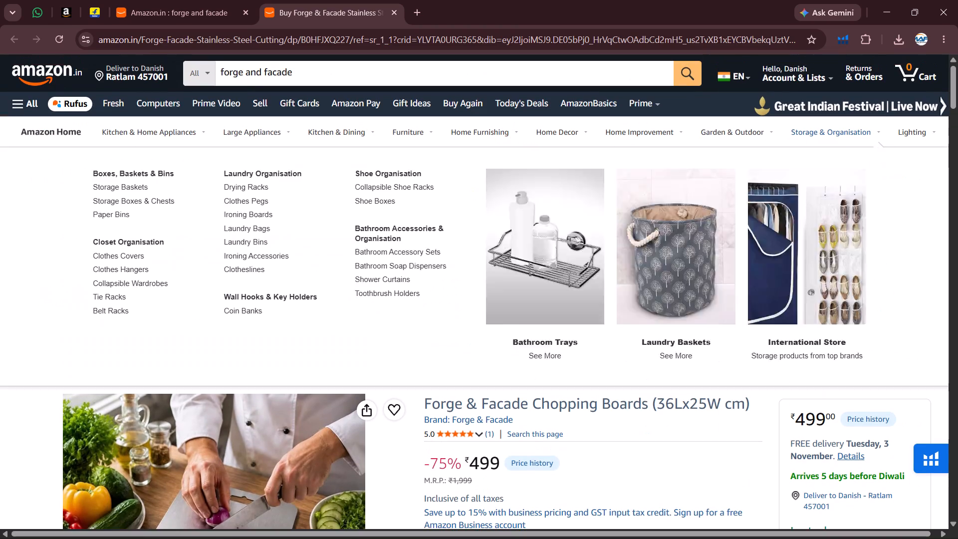
Open the Get help and resources page in Amazon Seller Central.
{"action": "left_click", "coordinate": [78, 0]}
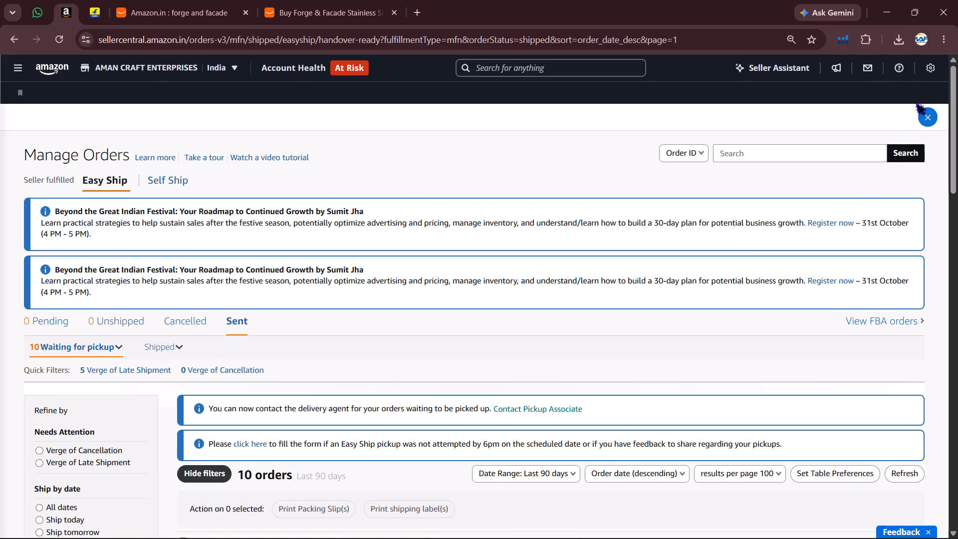
{"action": "left_click", "coordinate": [931, 69]}
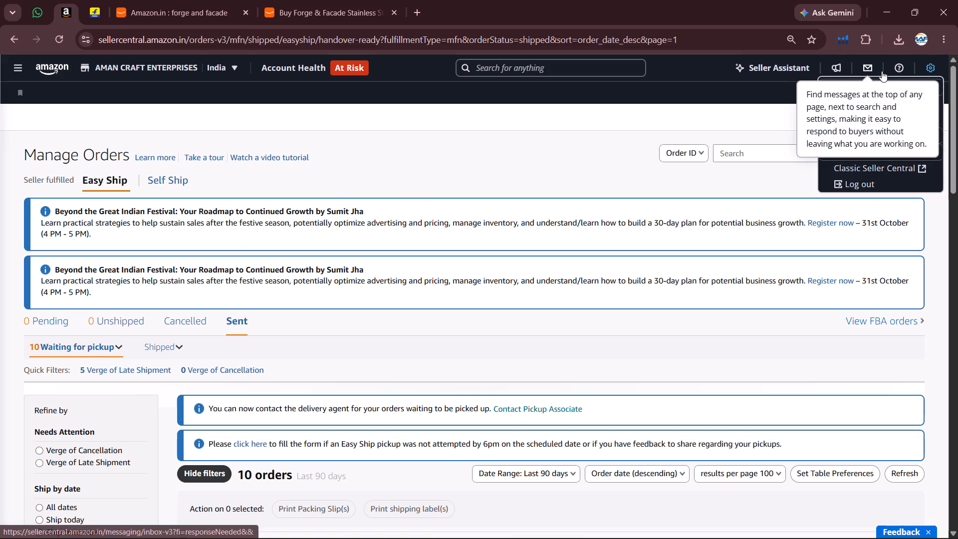
{"action": "left_click", "coordinate": [896, 68]}
{"action": "left_click", "coordinate": [890, 84]}
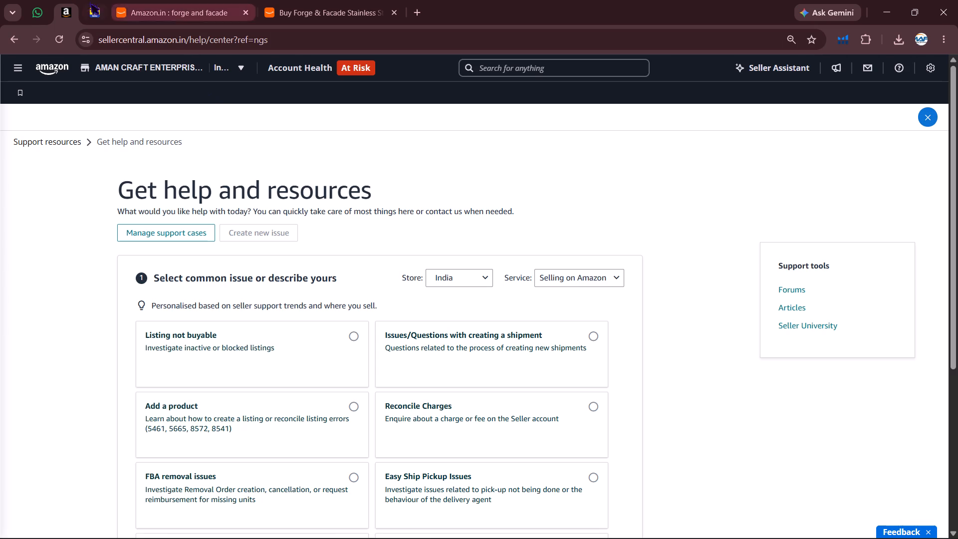
{"action": "left_click", "coordinate": [35, 319]}
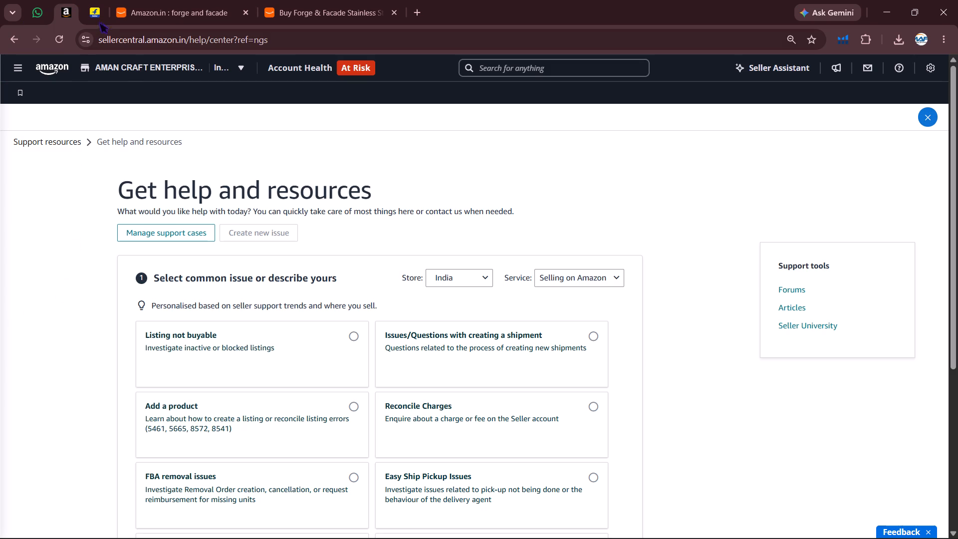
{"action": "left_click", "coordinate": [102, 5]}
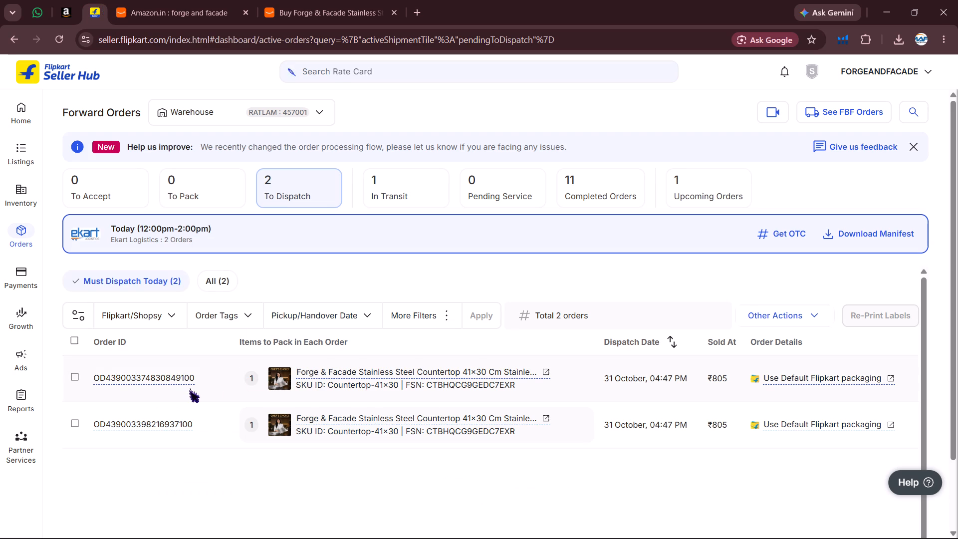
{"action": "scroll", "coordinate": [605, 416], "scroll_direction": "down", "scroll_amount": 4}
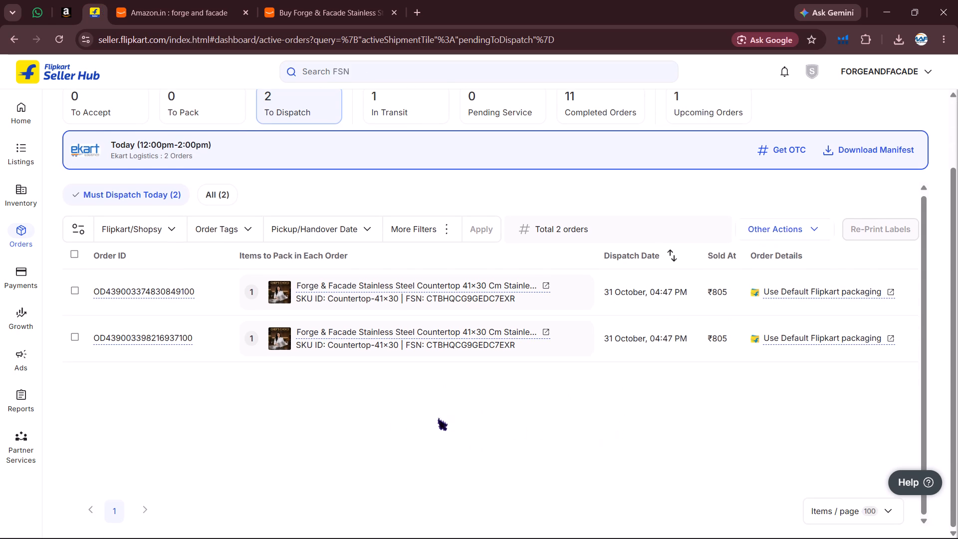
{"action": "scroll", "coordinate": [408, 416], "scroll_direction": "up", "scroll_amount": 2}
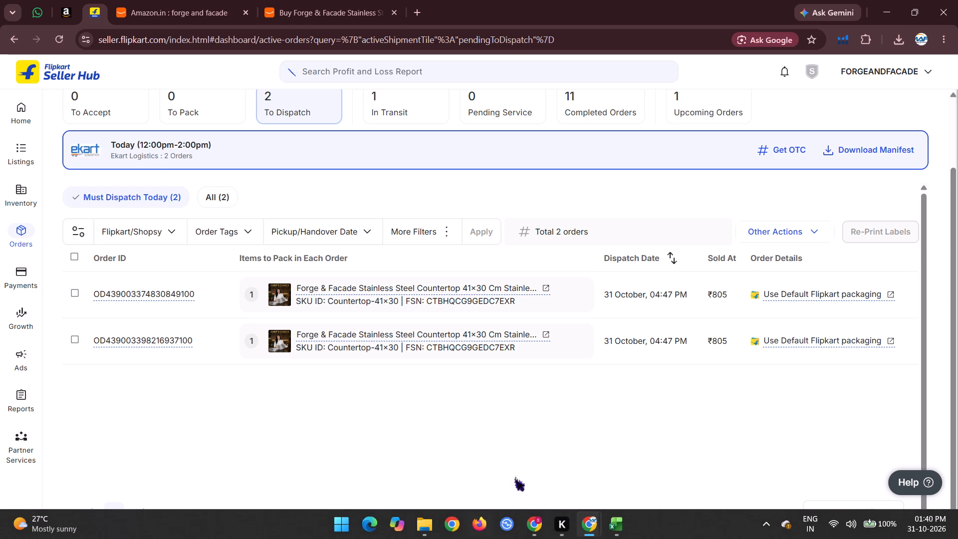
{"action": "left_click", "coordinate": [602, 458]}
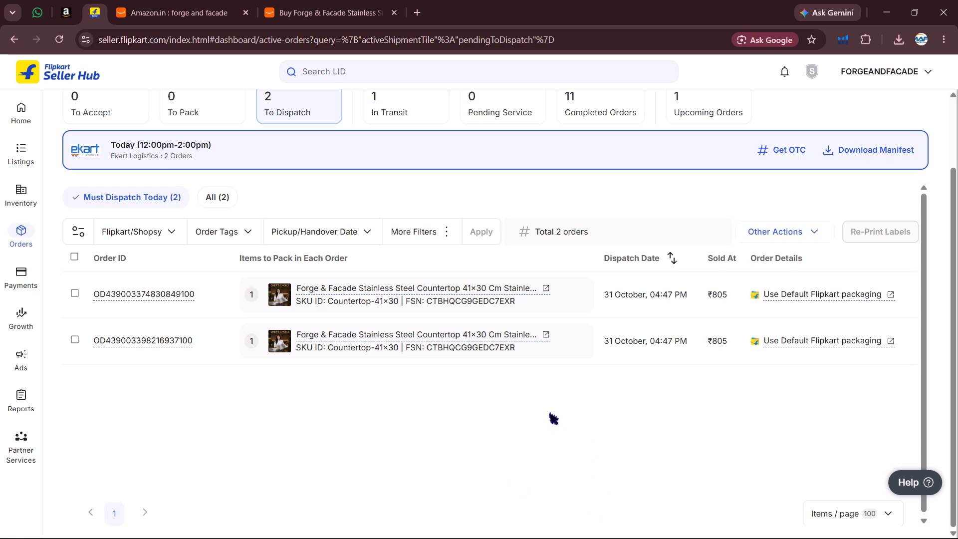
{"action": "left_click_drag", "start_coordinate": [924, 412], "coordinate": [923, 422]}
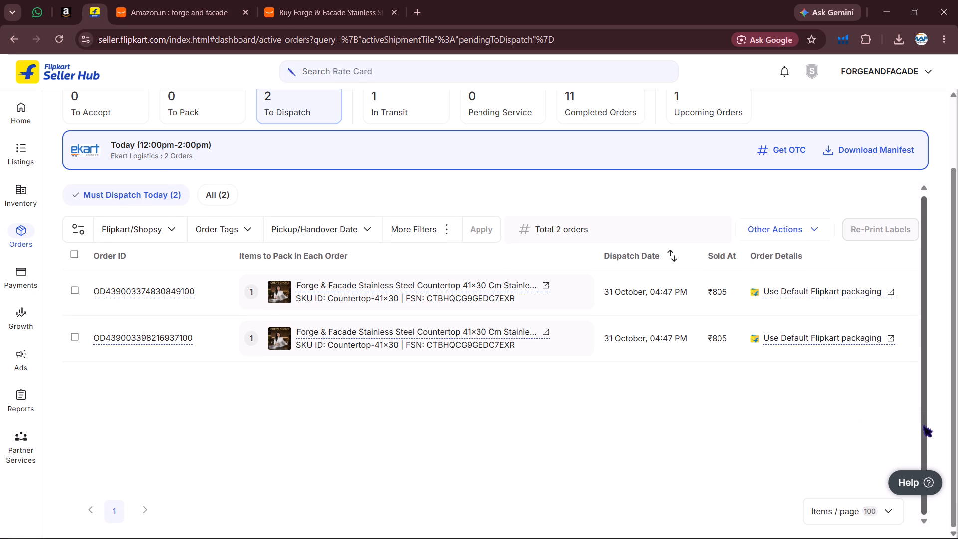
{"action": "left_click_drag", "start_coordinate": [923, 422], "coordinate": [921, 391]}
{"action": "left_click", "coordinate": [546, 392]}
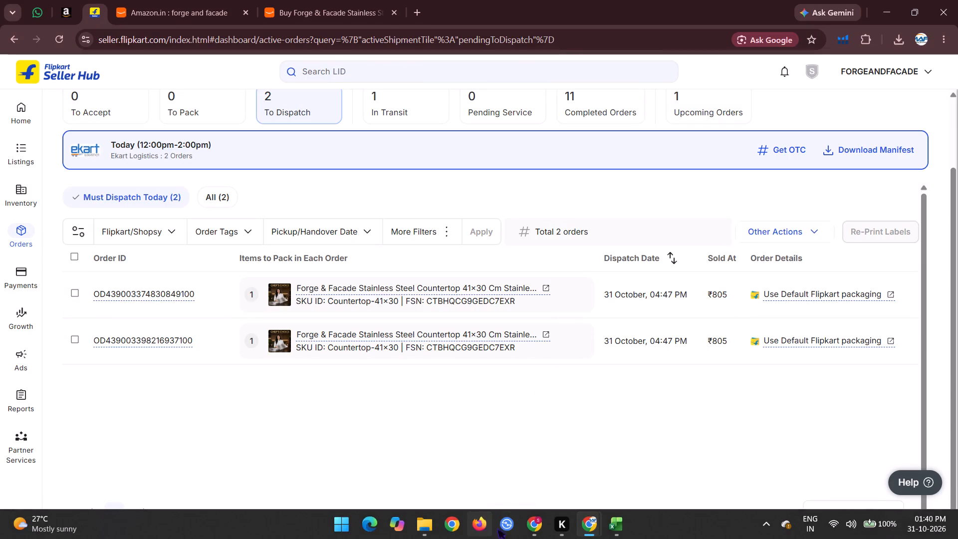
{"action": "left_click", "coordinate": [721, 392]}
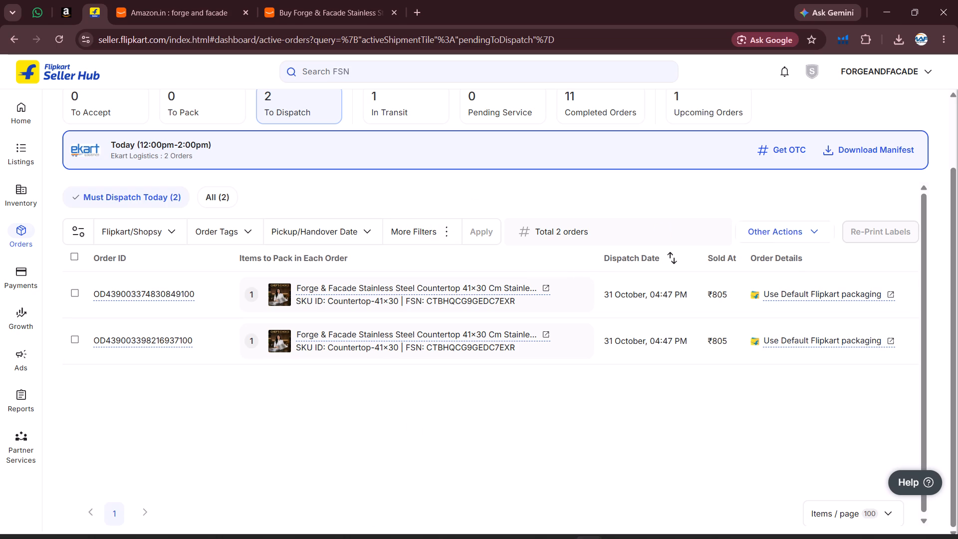
Shrink the file icons in File Explorer's Downloads folder, refresh it, and look through the October invoice PDFs.
{"action": "left_click", "coordinate": [426, 522]}
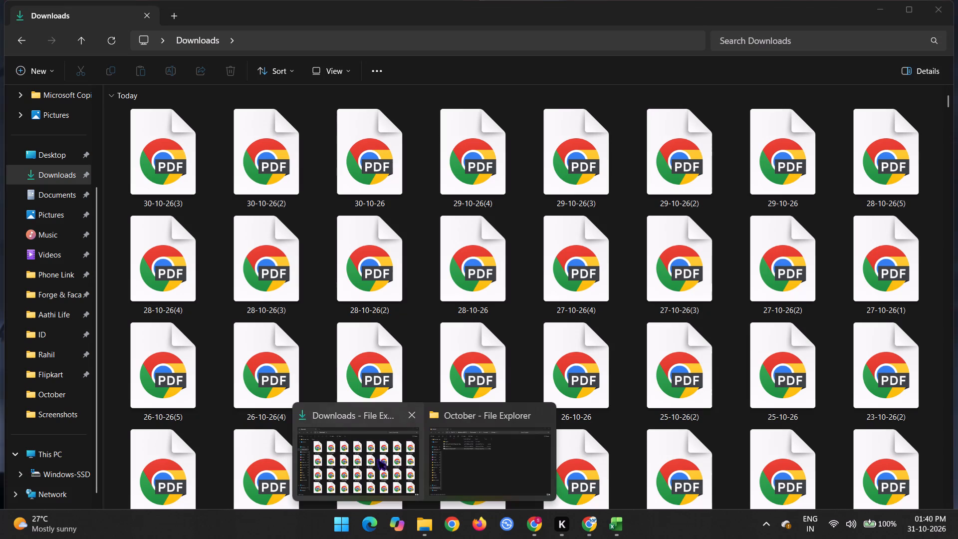
{"action": "left_click", "coordinate": [377, 456]}
{"action": "scroll", "coordinate": [384, 223], "scroll_direction": "down", "scroll_amount": 2, "text": "ctrl"}
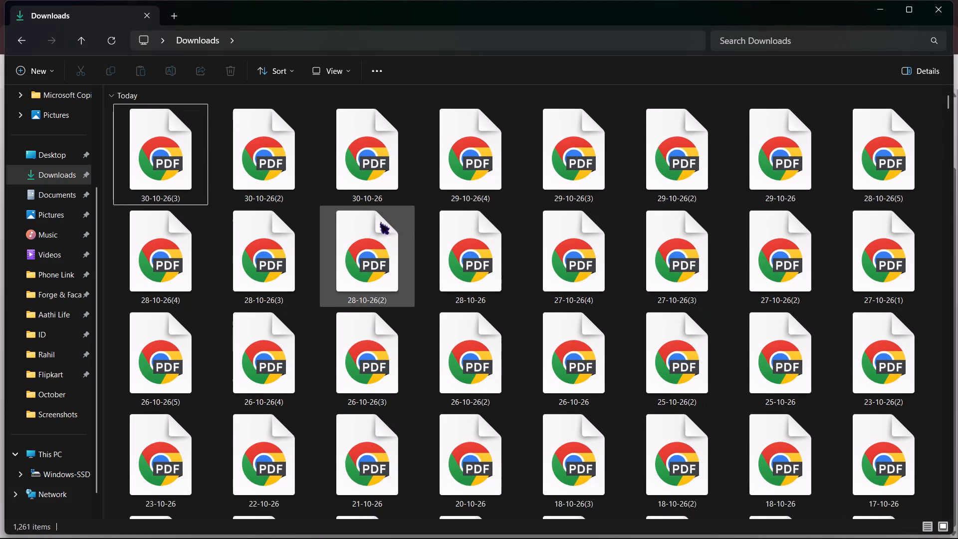
{"action": "scroll", "coordinate": [380, 220], "scroll_direction": "down", "scroll_amount": 5, "text": "ctrl"}
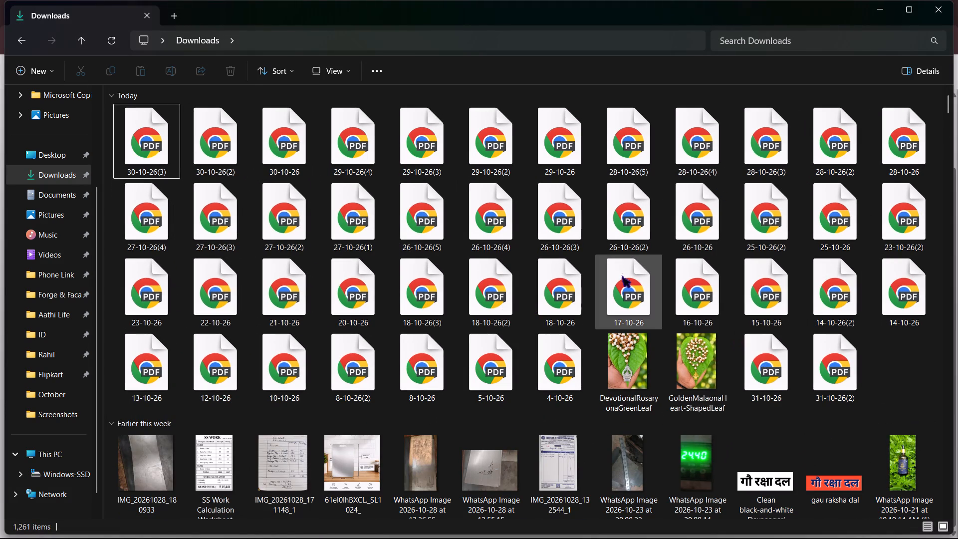
{"action": "key", "text": "F5"}
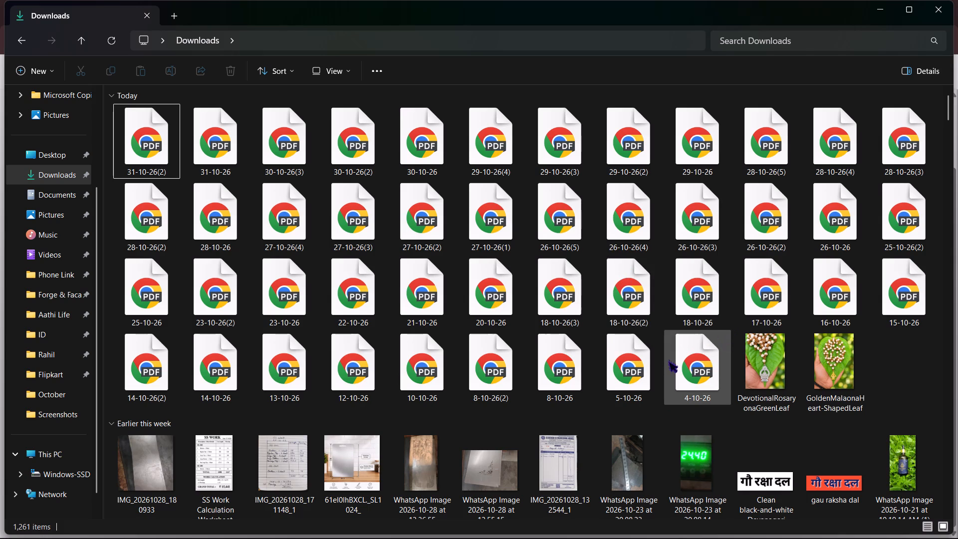
{"action": "scroll", "coordinate": [437, 287], "scroll_direction": "down", "scroll_amount": 1}
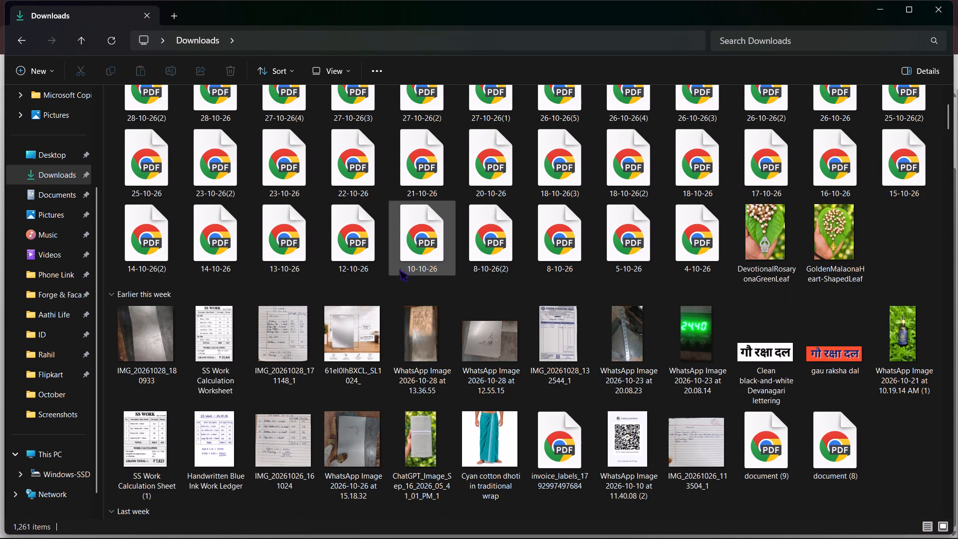
Open the document (9) PDF from Downloads to check its shipping label, close it, and return to the folder.
{"action": "scroll", "coordinate": [372, 274], "scroll_direction": "down", "scroll_amount": 1}
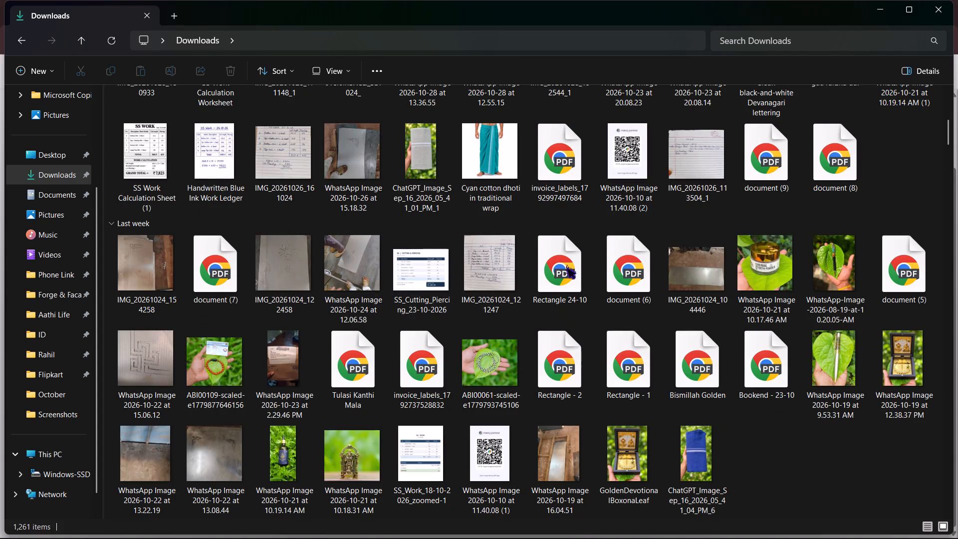
{"action": "scroll", "coordinate": [568, 297], "scroll_direction": "up", "scroll_amount": 1}
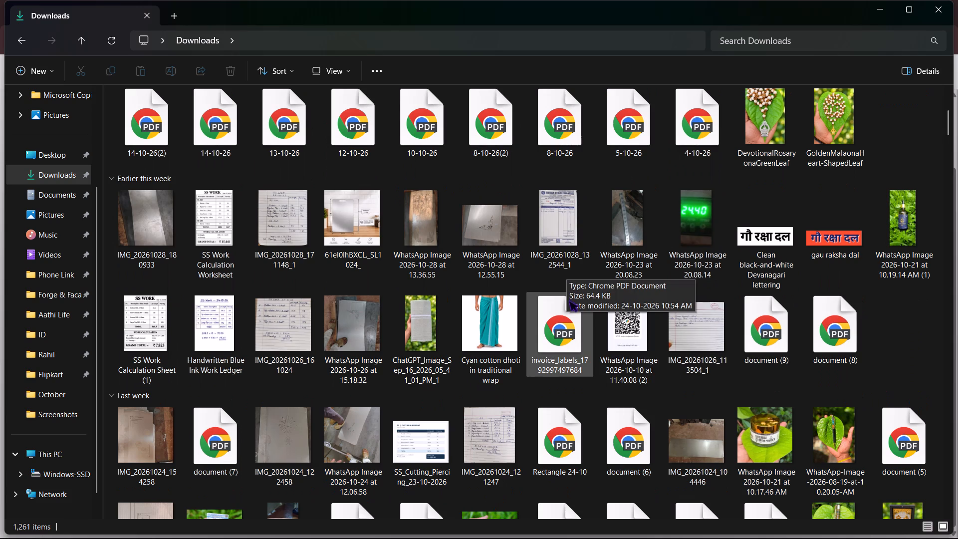
{"action": "left_click", "coordinate": [764, 326]}
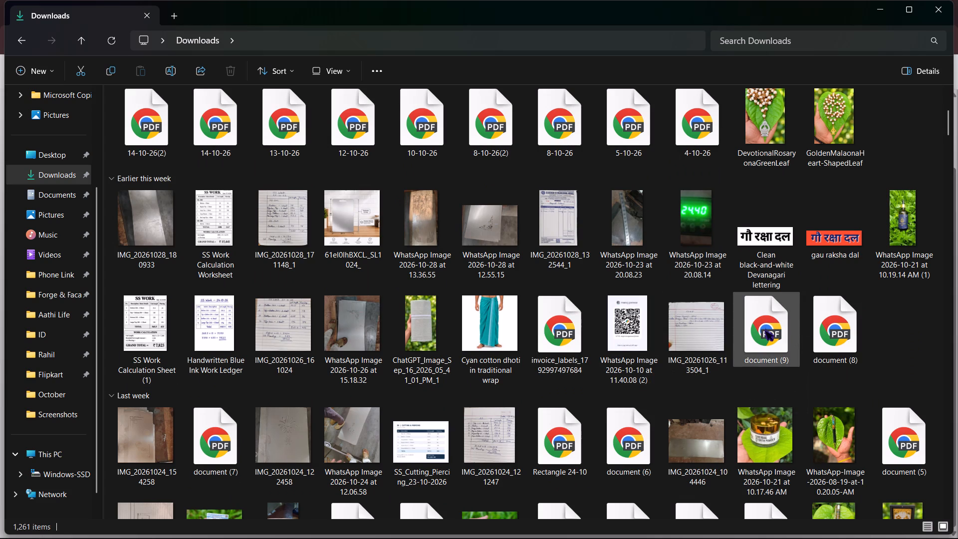
{"action": "double_click", "coordinate": [764, 326]}
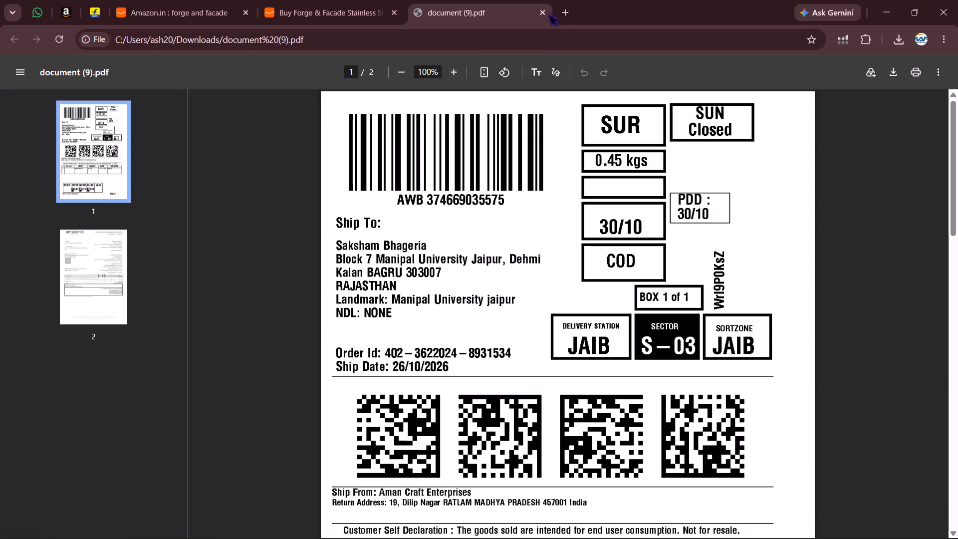
{"action": "left_click", "coordinate": [539, 9]}
{"action": "key", "text": "alt+Tab"}
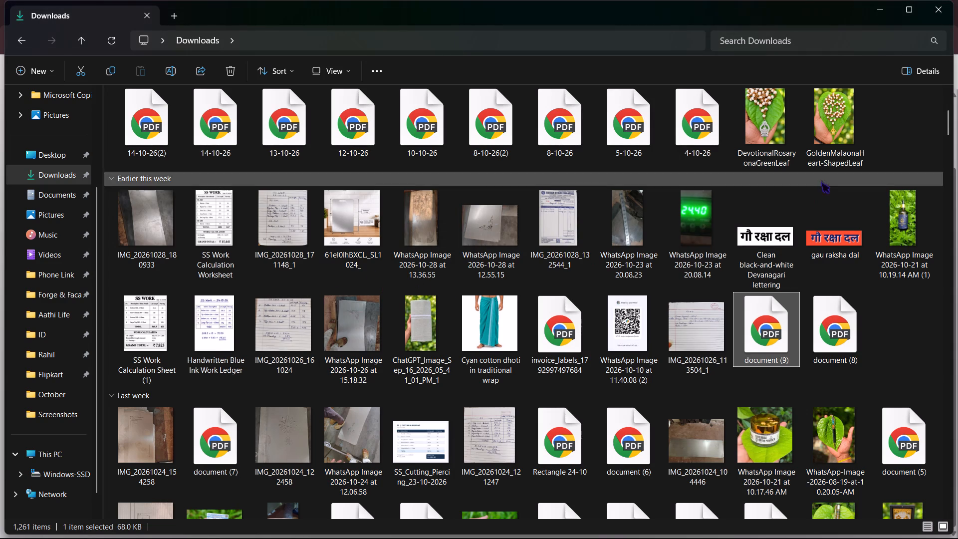
Find the Inv-1 PDF among the files from earlier this month, check its contents, close it, and return to Downloads.
{"action": "left_click", "coordinate": [875, 337]}
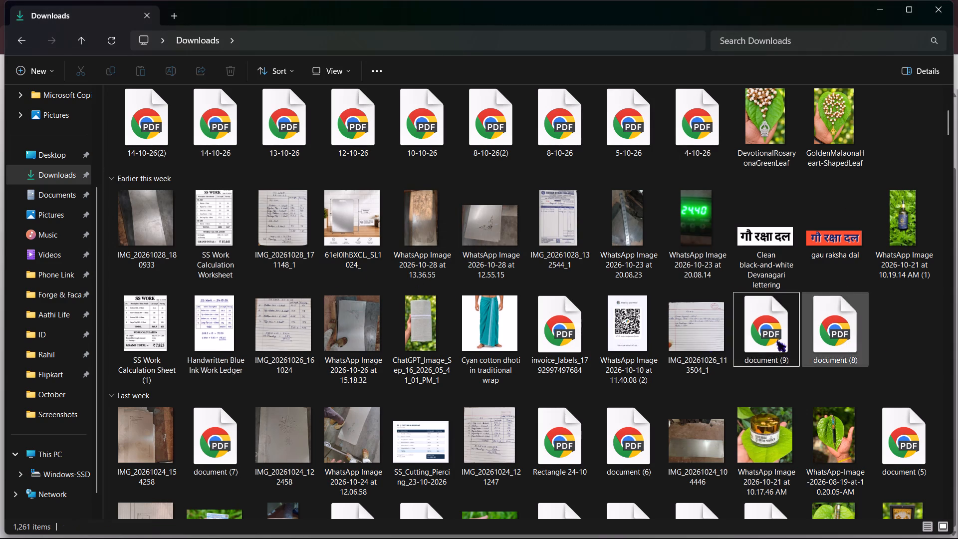
{"action": "scroll", "coordinate": [582, 337], "scroll_direction": "down", "scroll_amount": 1}
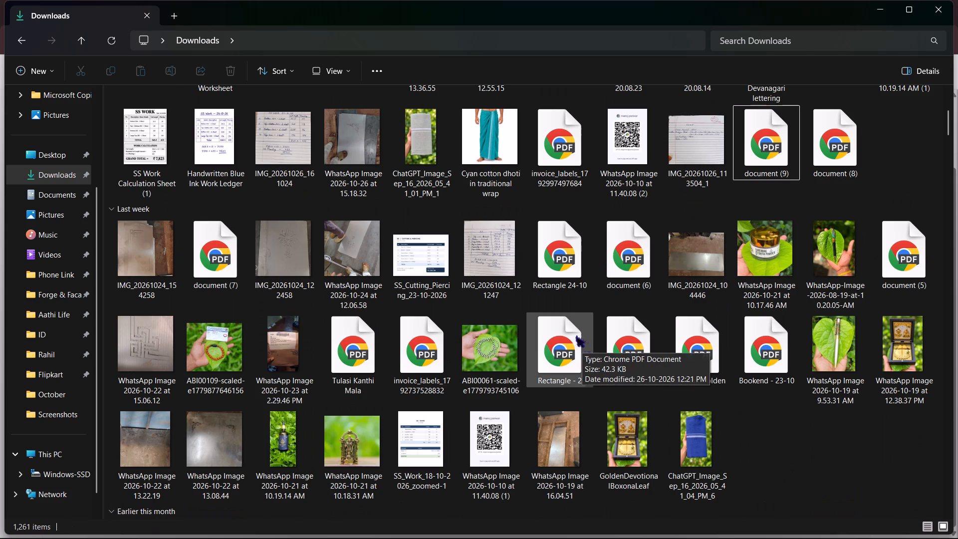
{"action": "scroll", "coordinate": [285, 325], "scroll_direction": "down", "scroll_amount": 1}
{"action": "scroll", "coordinate": [42, 339], "scroll_direction": "down", "scroll_amount": 2}
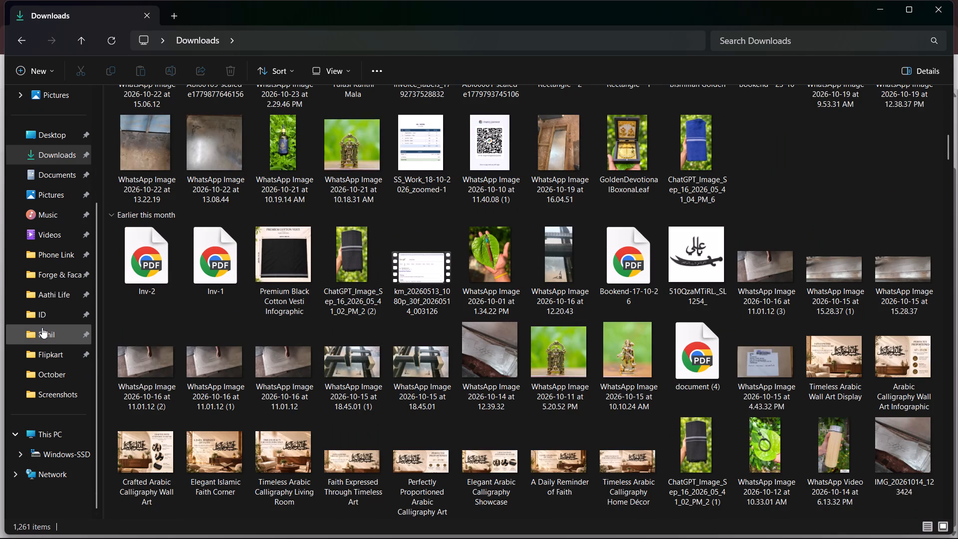
{"action": "double_click", "coordinate": [213, 273]}
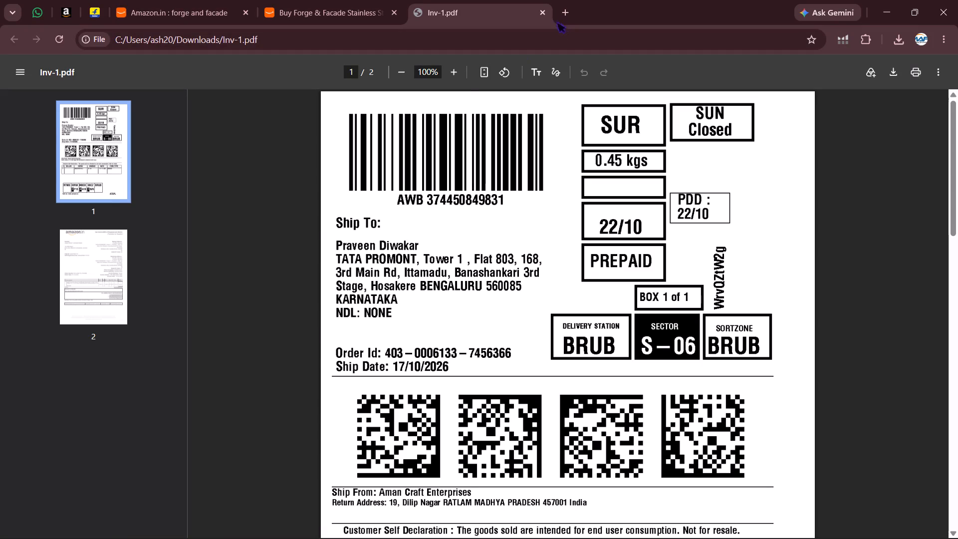
{"action": "left_click", "coordinate": [542, 9]}
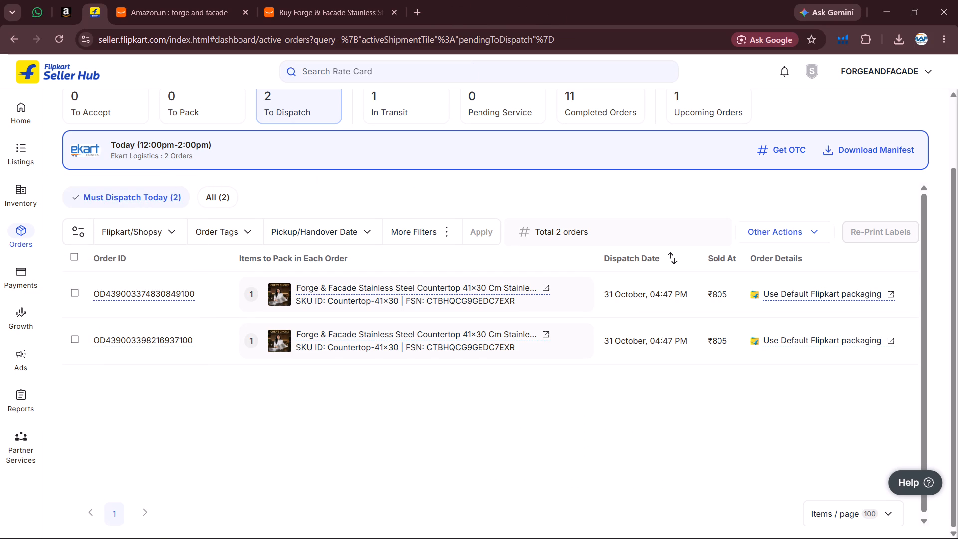
{"action": "left_click", "coordinate": [419, 518]}
{"action": "left_click", "coordinate": [394, 453]}
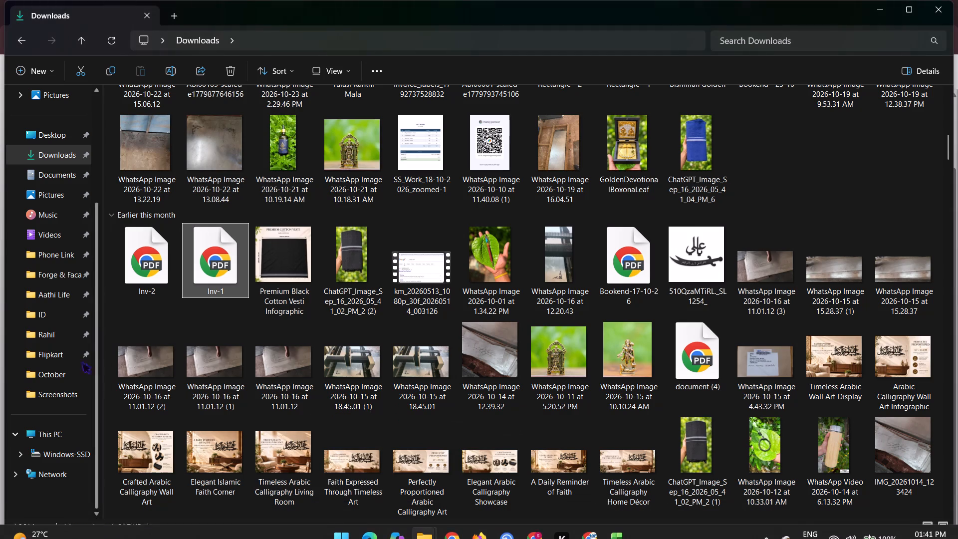
Look through the ID, Forge & Facade and Aathi Life folders, and go back to the ID folder.
{"action": "left_click", "coordinate": [59, 292]}
{"action": "left_click", "coordinate": [62, 315]}
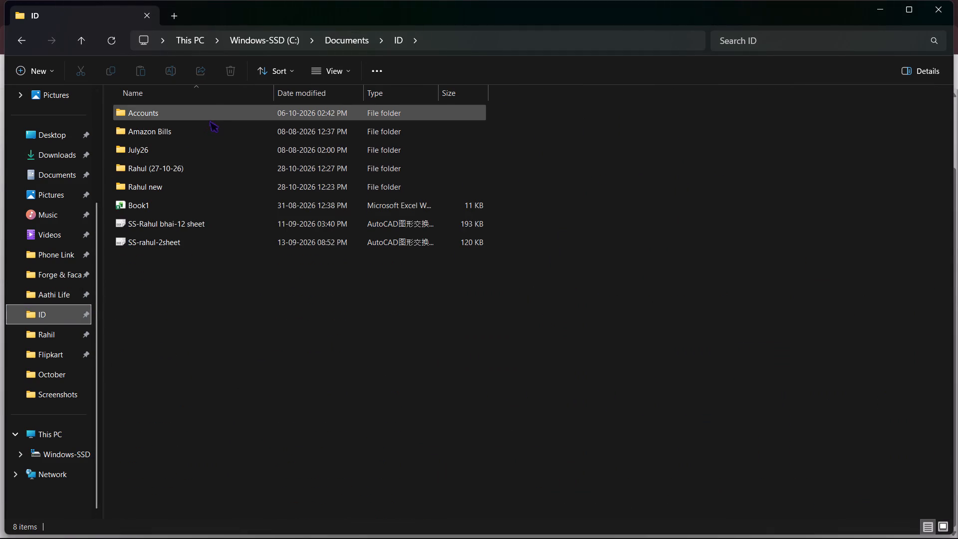
{"action": "left_click", "coordinate": [168, 389]}
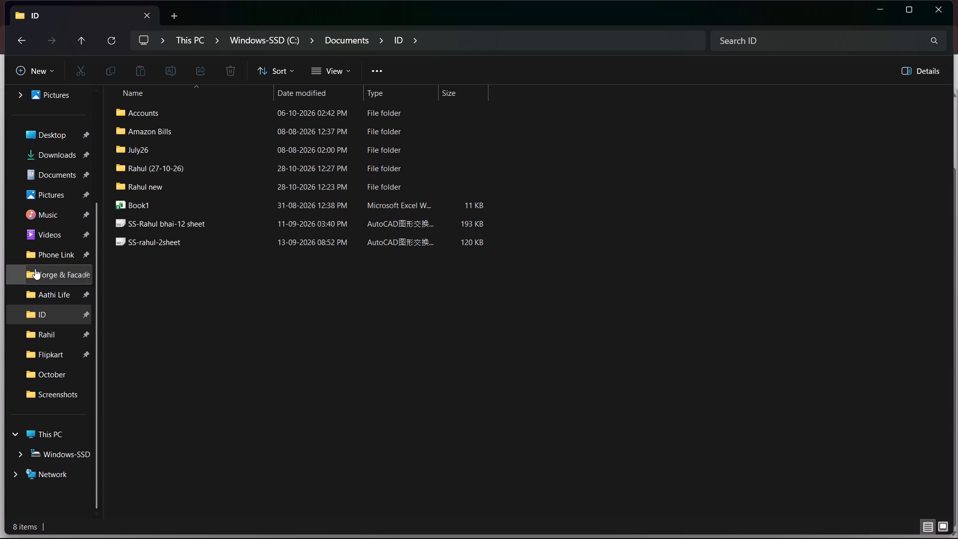
{"action": "left_click", "coordinate": [35, 269]}
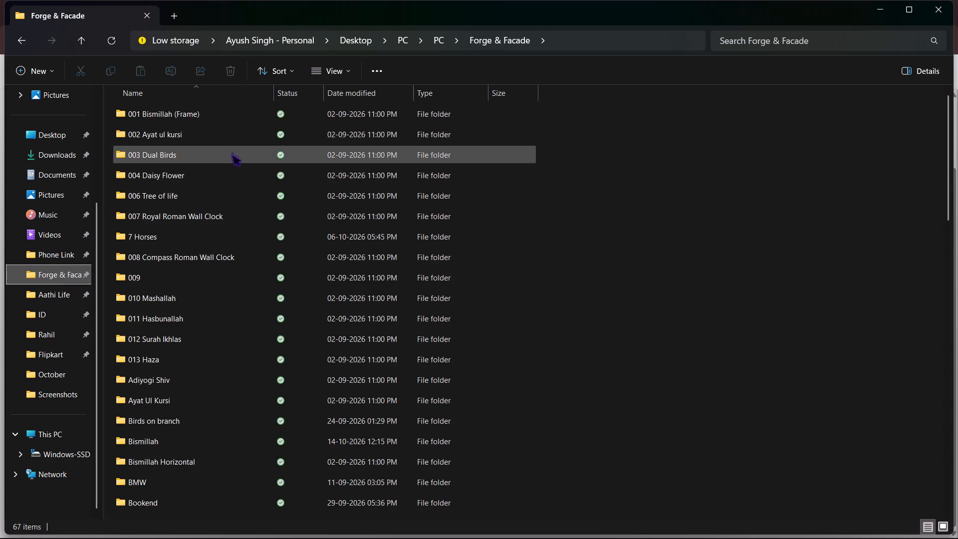
{"action": "left_click", "coordinate": [38, 294]}
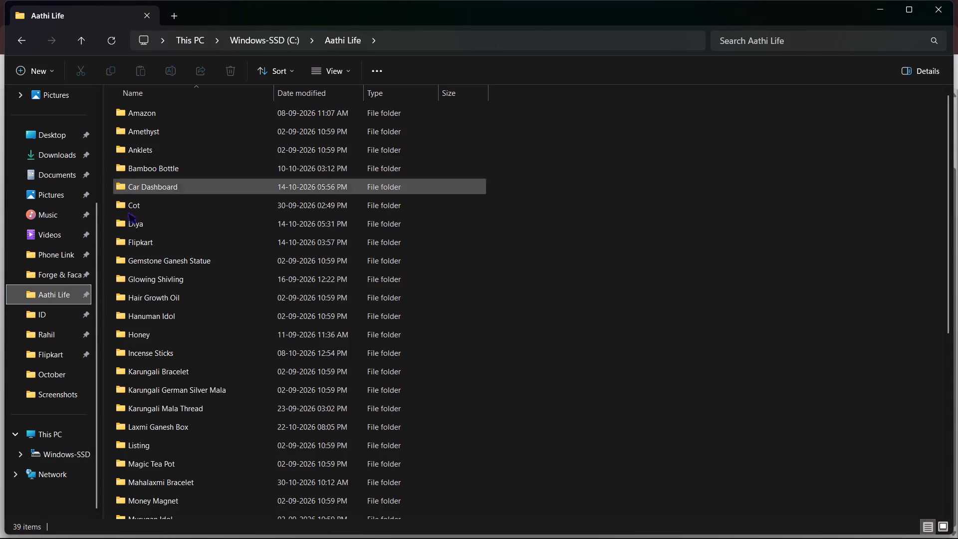
{"action": "left_click", "coordinate": [47, 305]}
{"action": "left_click", "coordinate": [224, 287]}
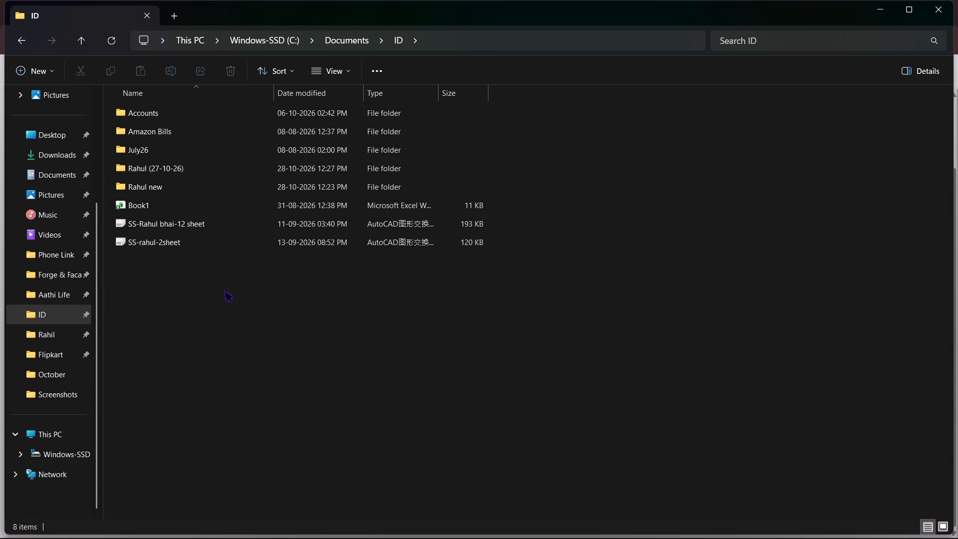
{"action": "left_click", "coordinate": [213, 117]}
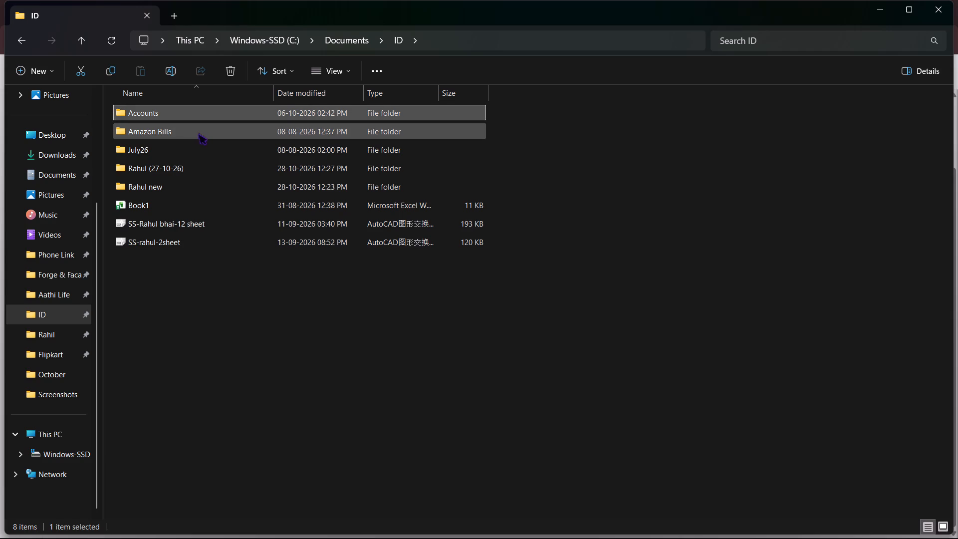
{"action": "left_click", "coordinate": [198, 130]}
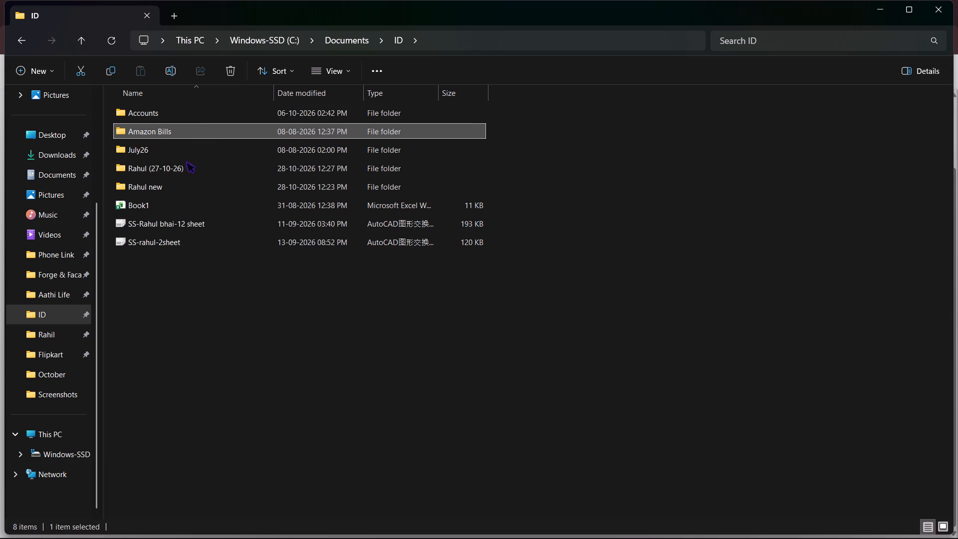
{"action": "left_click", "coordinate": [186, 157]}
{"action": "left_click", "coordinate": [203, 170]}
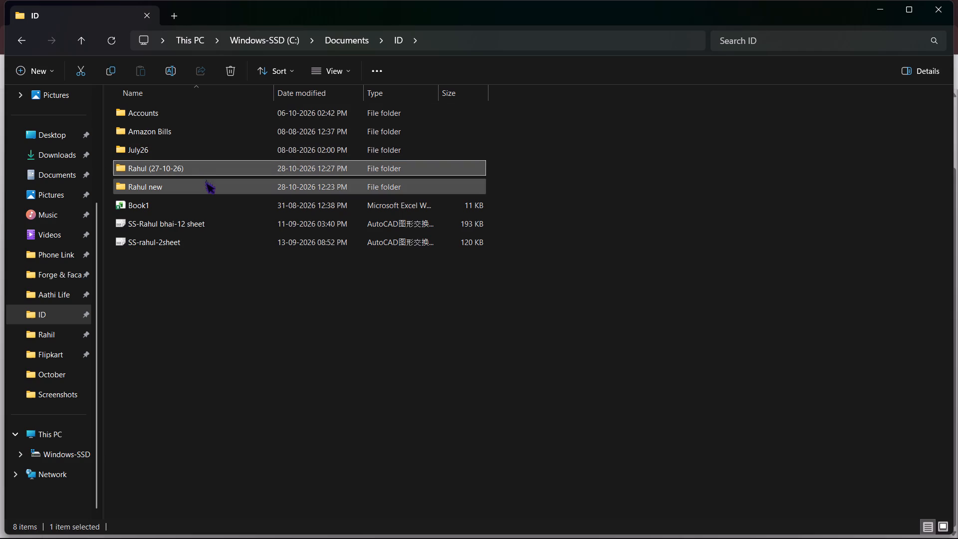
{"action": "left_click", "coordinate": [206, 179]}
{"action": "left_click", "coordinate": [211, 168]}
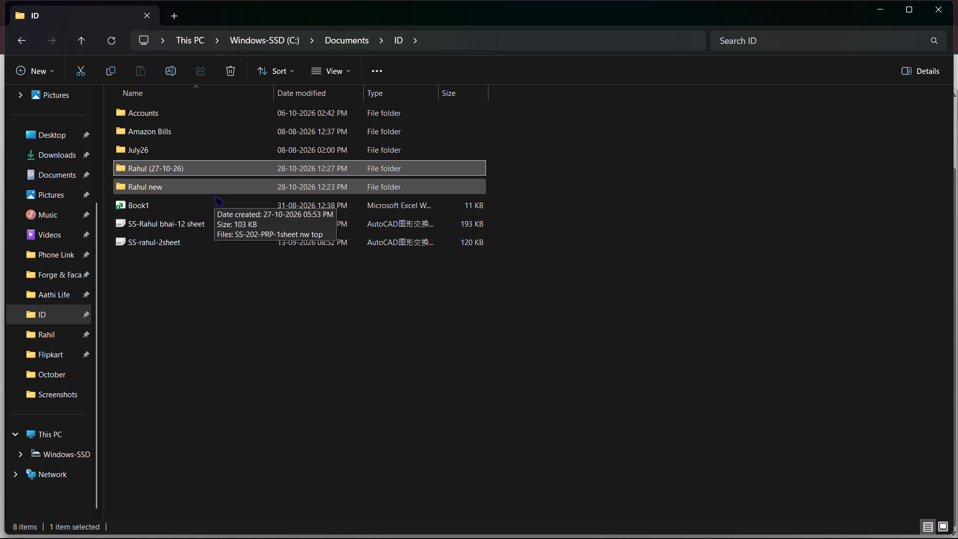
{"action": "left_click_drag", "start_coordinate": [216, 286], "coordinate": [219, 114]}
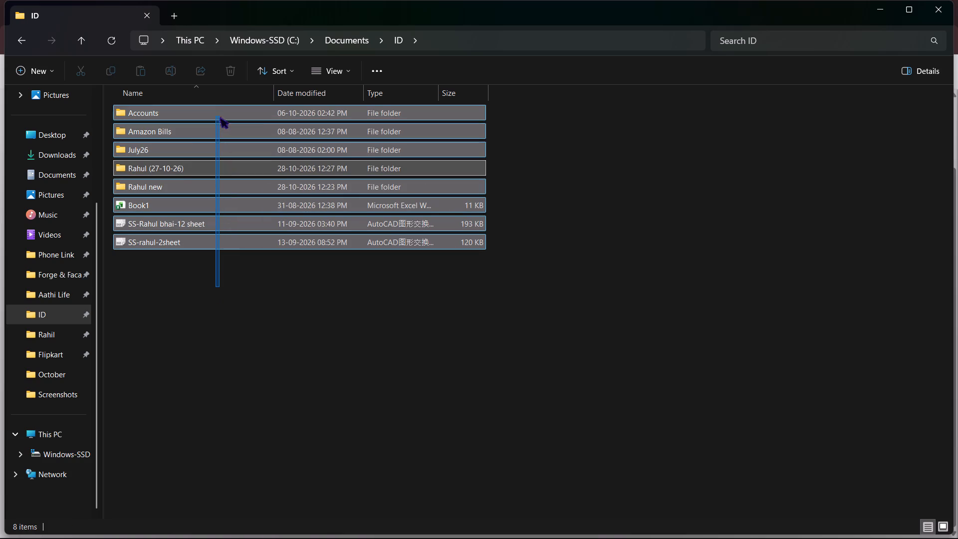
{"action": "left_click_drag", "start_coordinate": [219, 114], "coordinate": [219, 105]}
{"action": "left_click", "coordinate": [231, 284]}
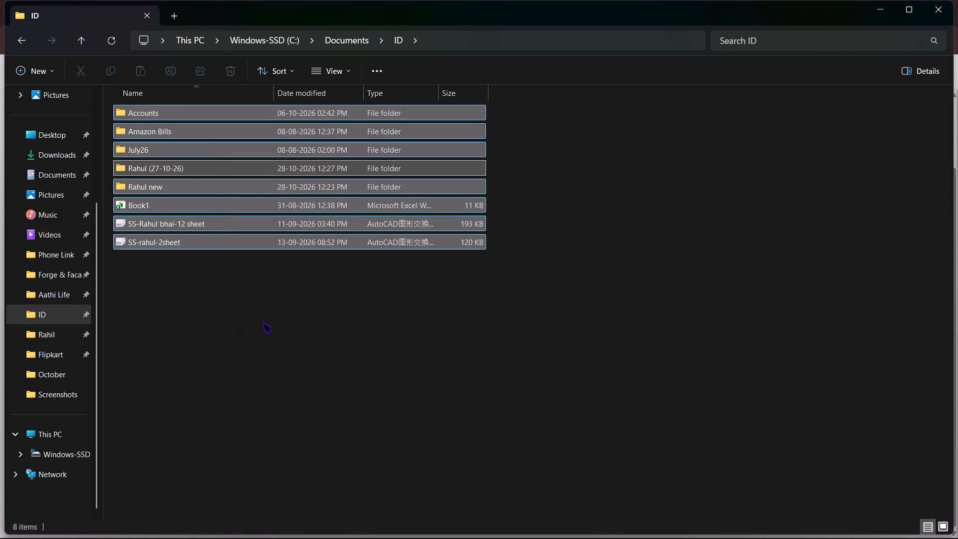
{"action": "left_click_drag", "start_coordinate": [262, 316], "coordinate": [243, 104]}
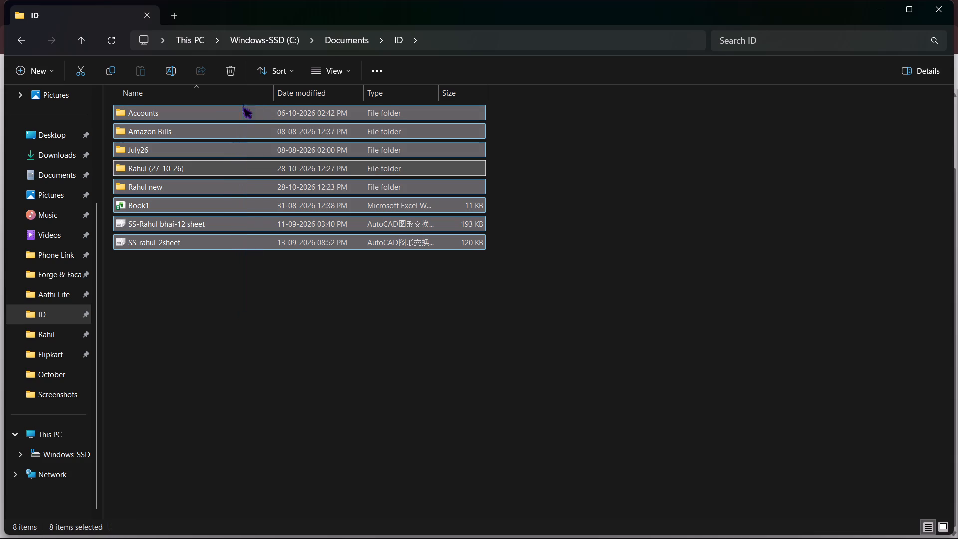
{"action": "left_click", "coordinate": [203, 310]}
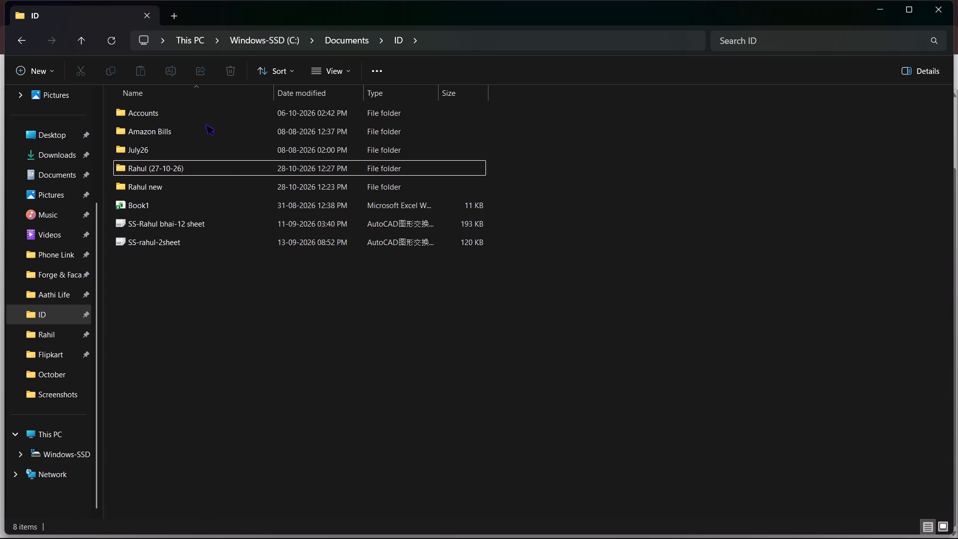
Open the Flipkart folder inside the October folder of Accounts.
{"action": "left_click", "coordinate": [208, 114]}
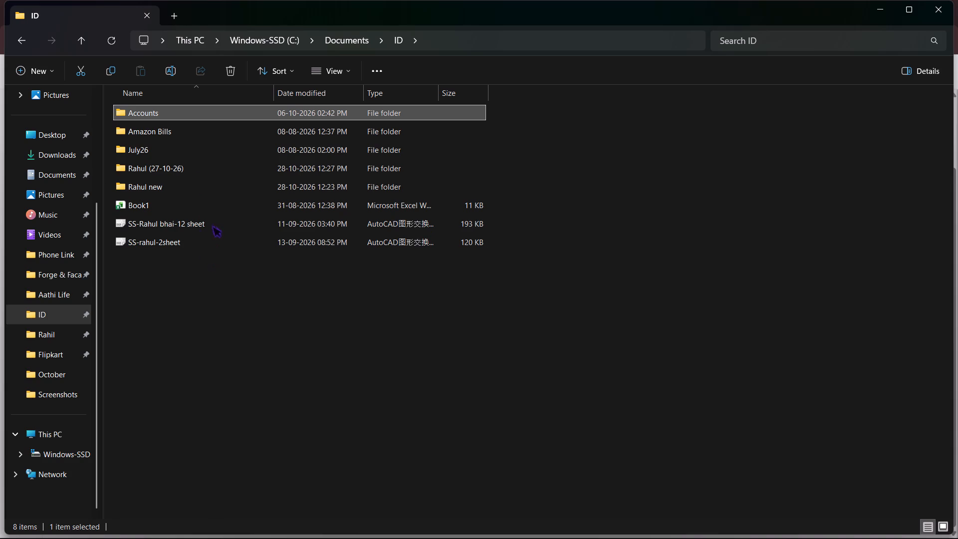
{"action": "left_click", "coordinate": [179, 114]}
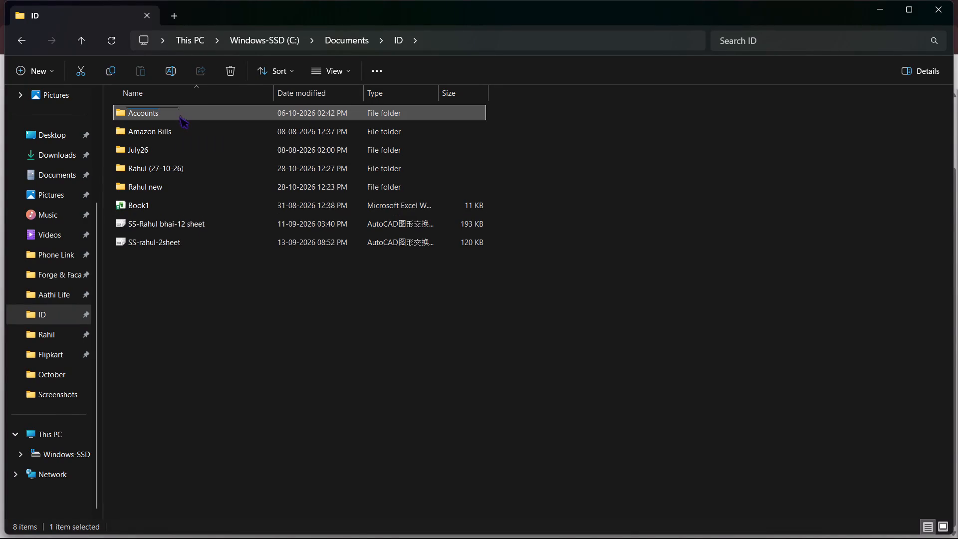
{"action": "double_click", "coordinate": [179, 114]}
{"action": "double_click", "coordinate": [167, 184]}
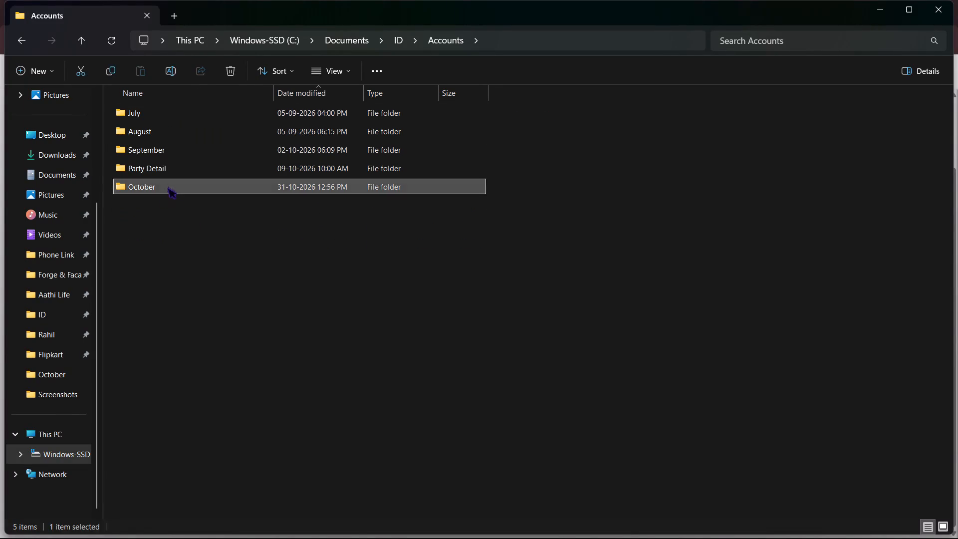
{"action": "double_click", "coordinate": [173, 116]}
{"action": "left_click", "coordinate": [186, 319]}
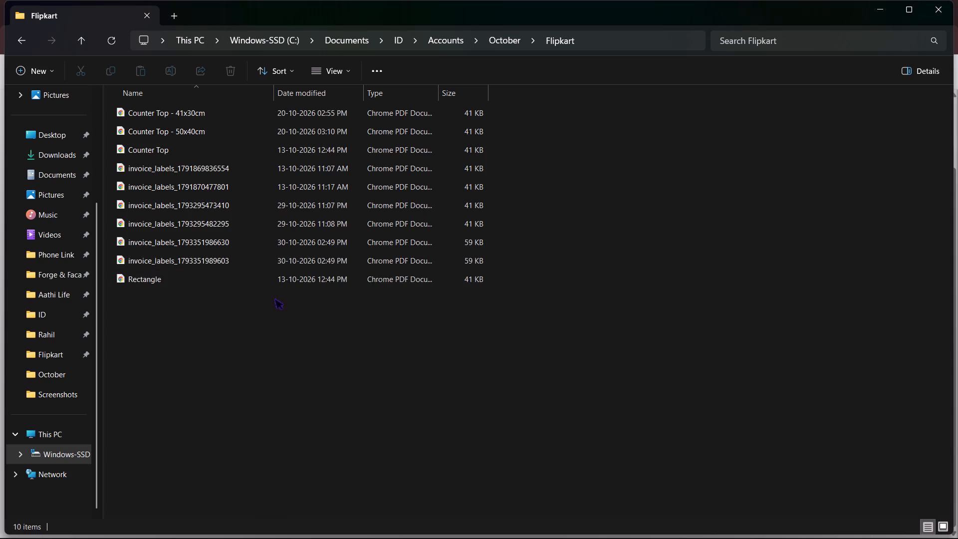
Examine the two invoice_labels PDFs dated 30-10-2026 in the October Flipkart folder.
{"action": "left_click", "coordinate": [297, 235]}
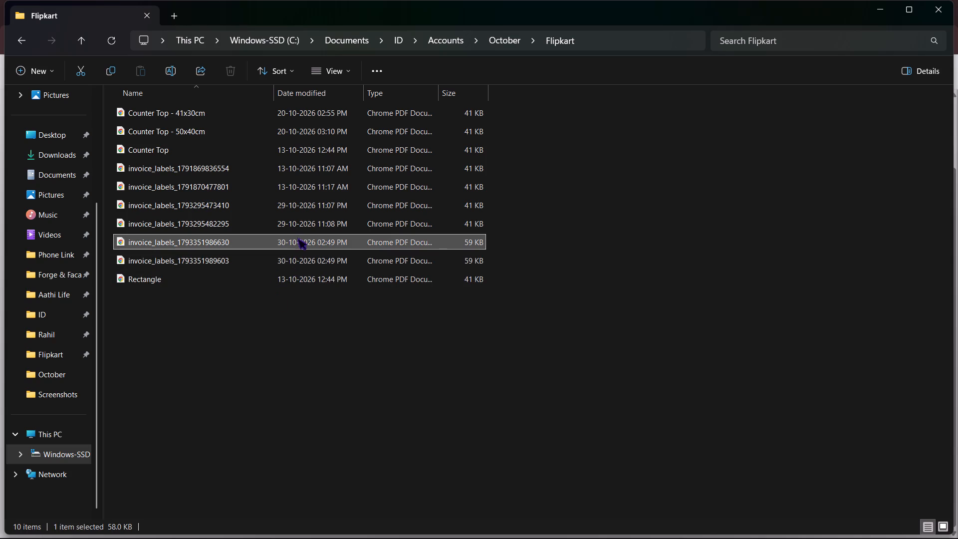
{"action": "key", "text": "shift+Down"}
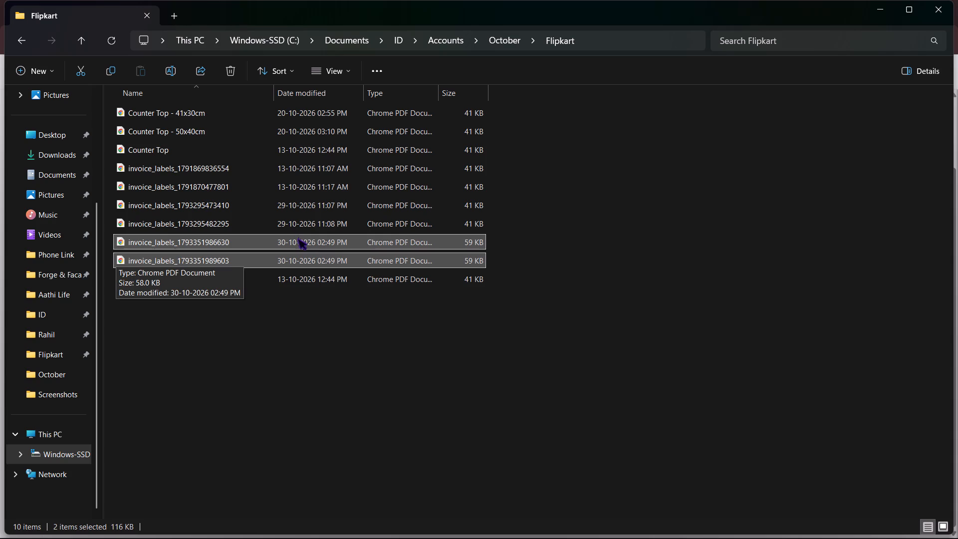
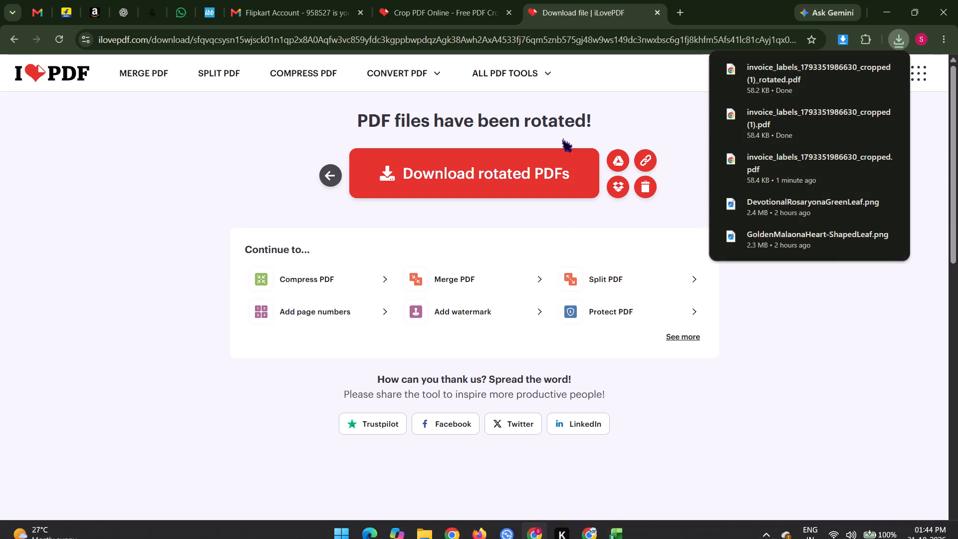
Open iLovePDF's Merge PDF tool in a new tab and load the cropped label PDF and the cropped (1)_rotated invoice PDF.
{"action": "left_click", "coordinate": [682, 14]}
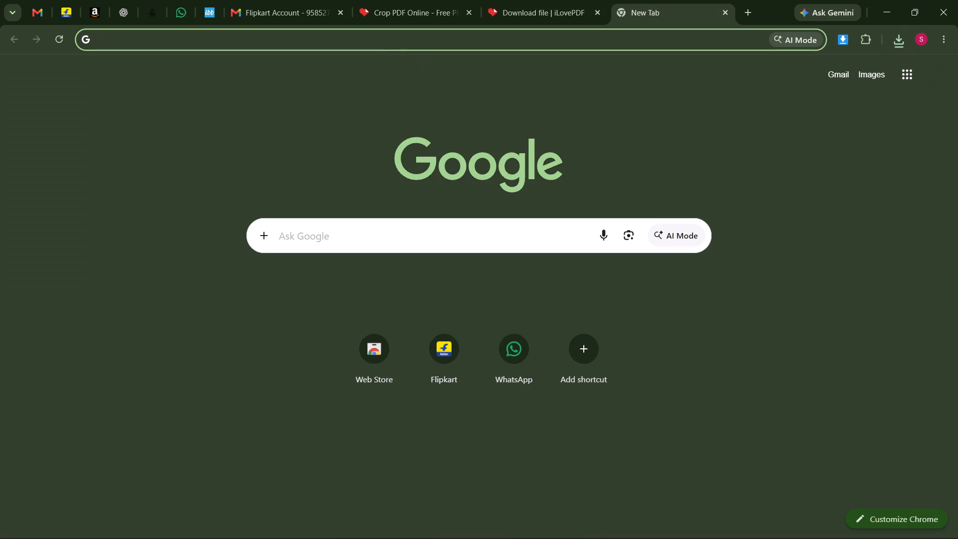
{"action": "left_click", "coordinate": [394, 46]}
{"action": "left_click", "coordinate": [169, 112]}
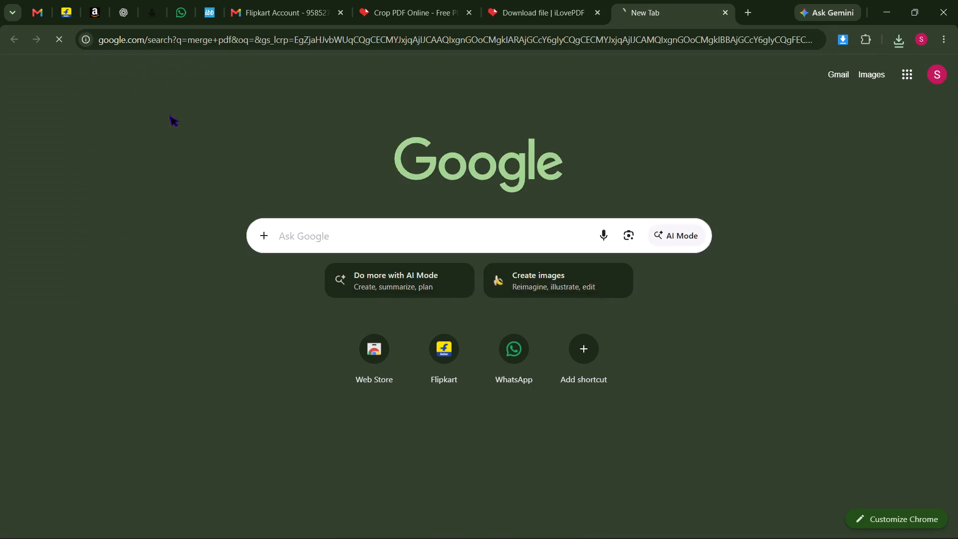
{"action": "left_click", "coordinate": [283, 193]}
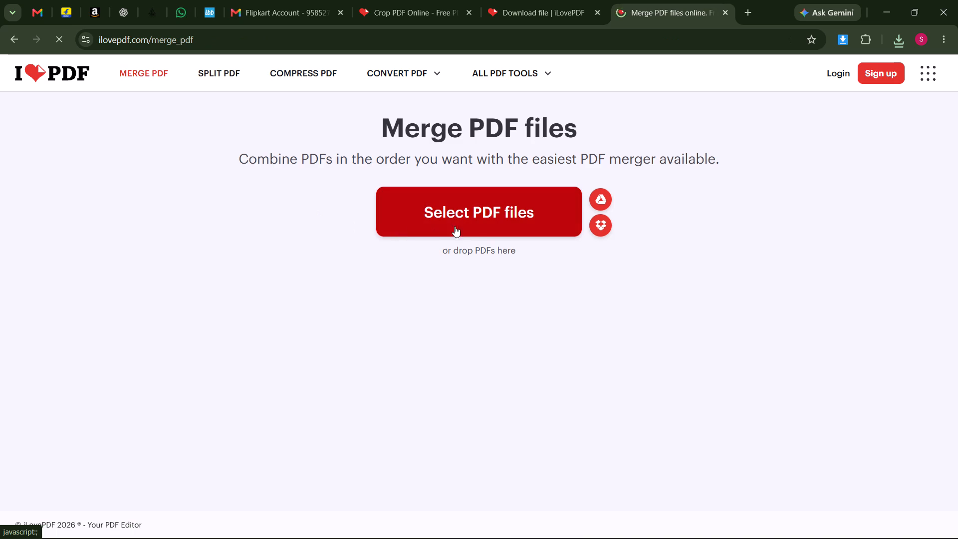
{"action": "left_click", "coordinate": [476, 225]}
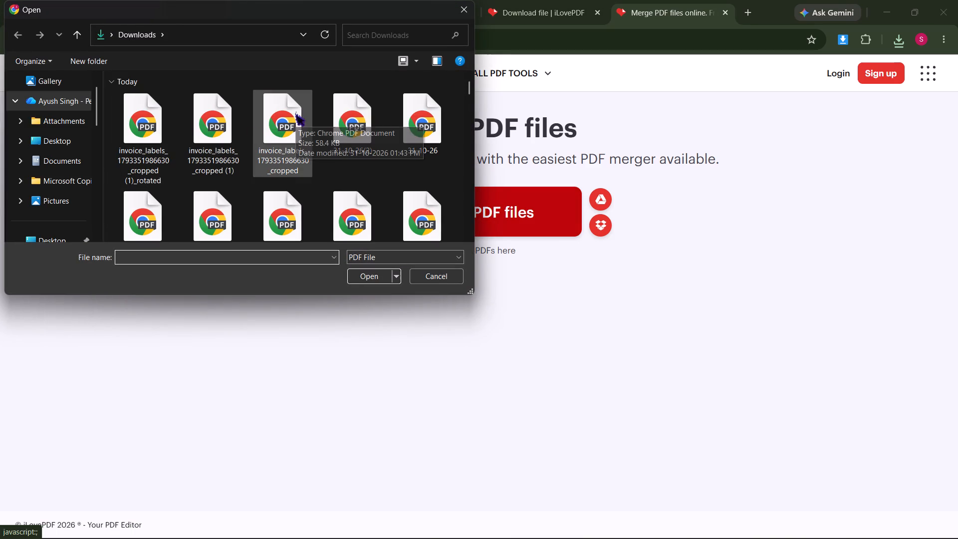
{"action": "left_click", "coordinate": [276, 131]}
{"action": "left_click", "coordinate": [154, 113], "text": "ctrl"}
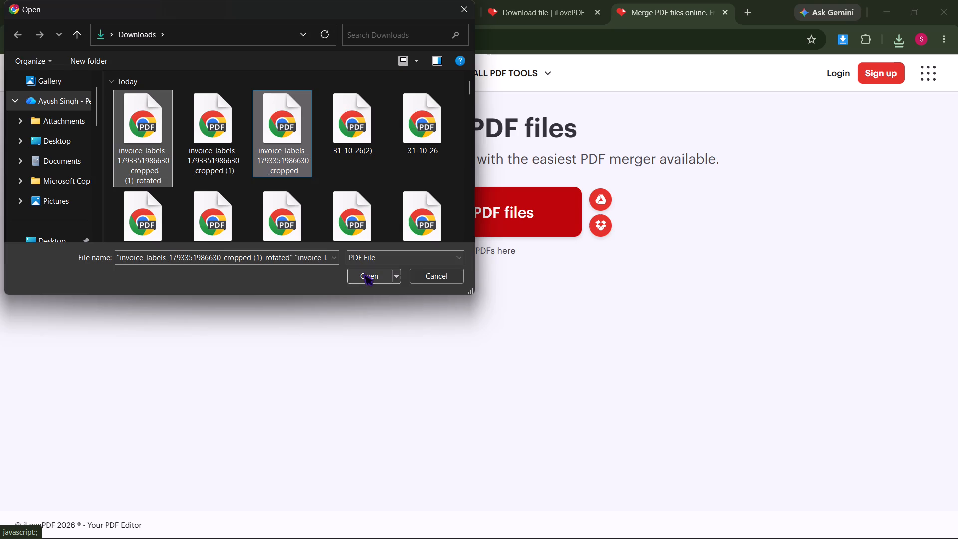
{"action": "left_click", "coordinate": [365, 274]}
Place the label PDF before the rotated tax invoice PDF and merge them into one downloaded file.
{"action": "left_click_drag", "start_coordinate": [412, 217], "coordinate": [280, 209]}
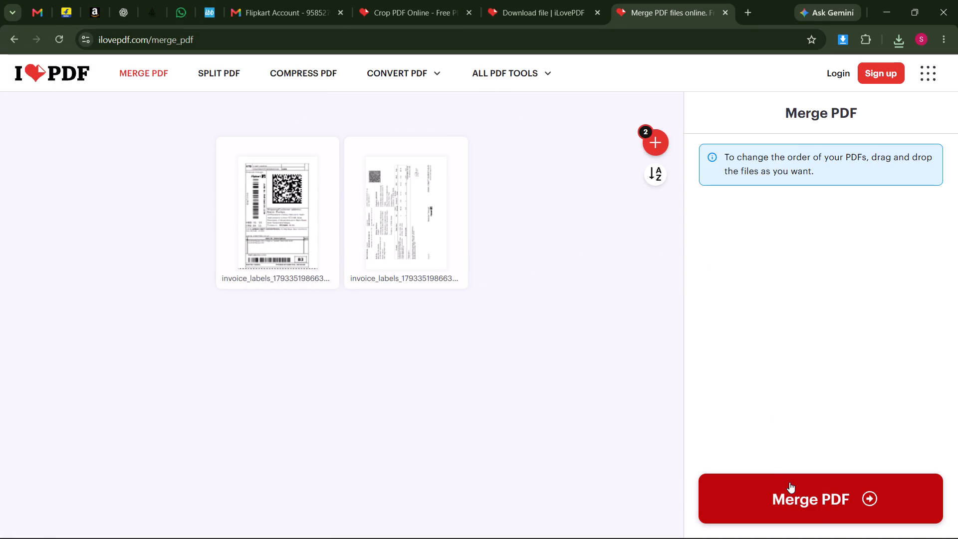
{"action": "left_click", "coordinate": [867, 495]}
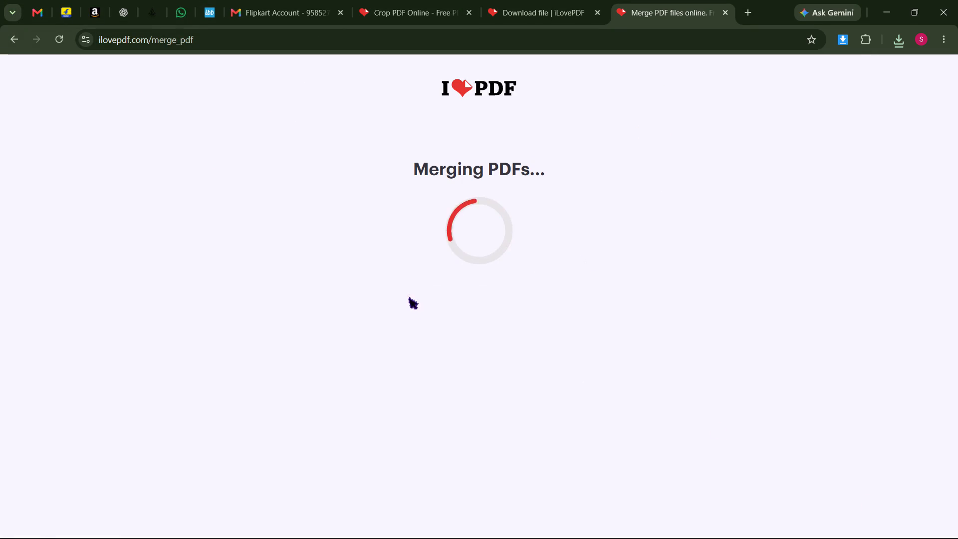
{"action": "left_click", "coordinate": [463, 165]}
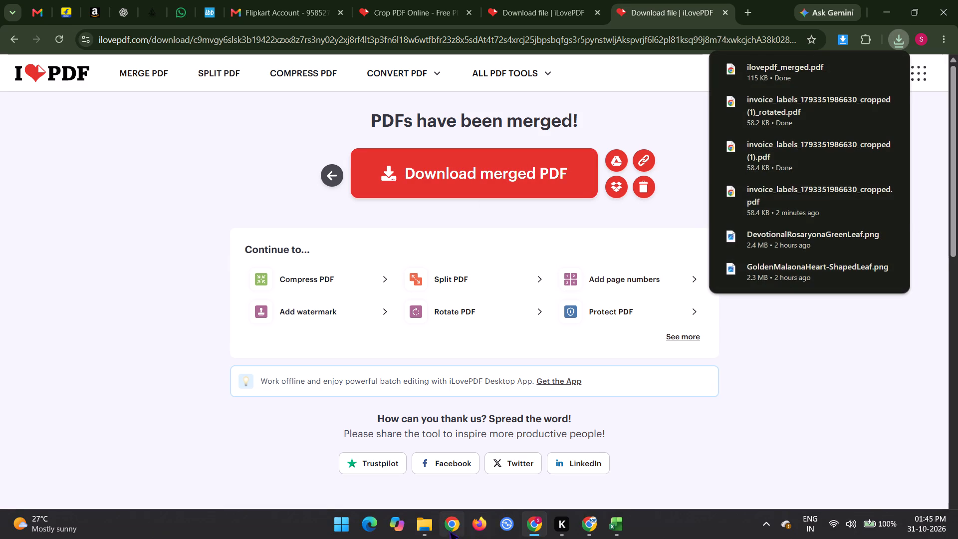
Switch to File Explorer and open the Downloads folder.
{"action": "left_click", "coordinate": [424, 523]}
{"action": "left_click", "coordinate": [417, 523]}
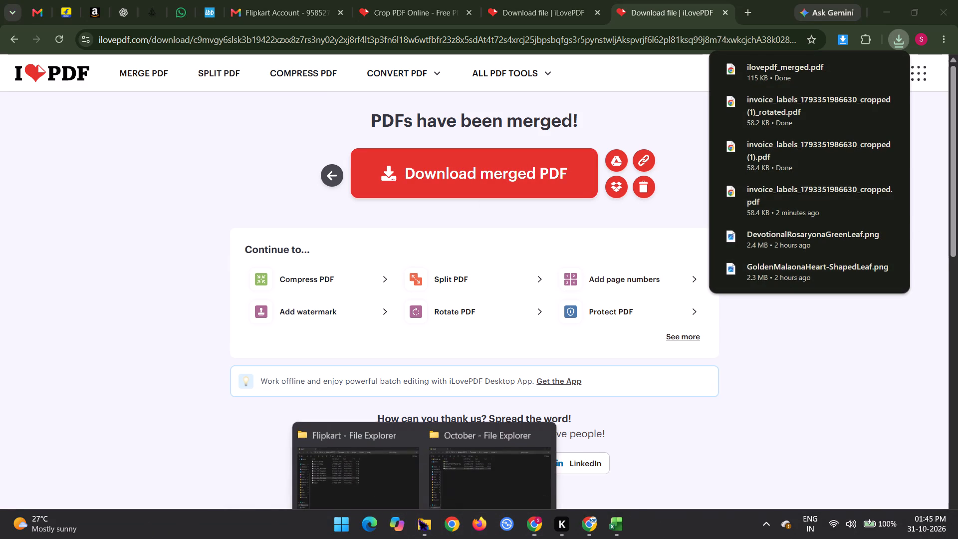
{"action": "left_click_drag", "start_coordinate": [362, 435], "coordinate": [358, 441]}
{"action": "left_click", "coordinate": [44, 153]}
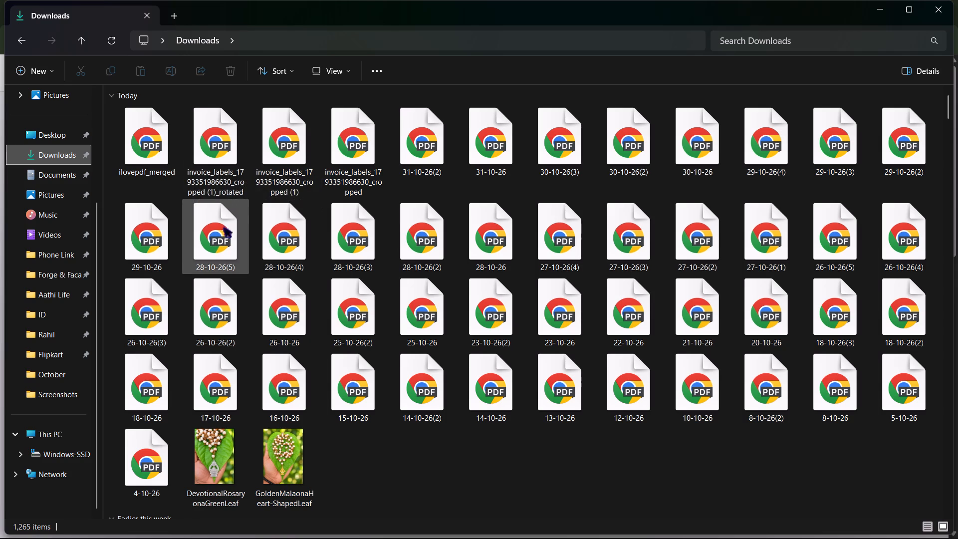
{"action": "scroll", "coordinate": [229, 176], "scroll_direction": "up", "scroll_amount": 4}
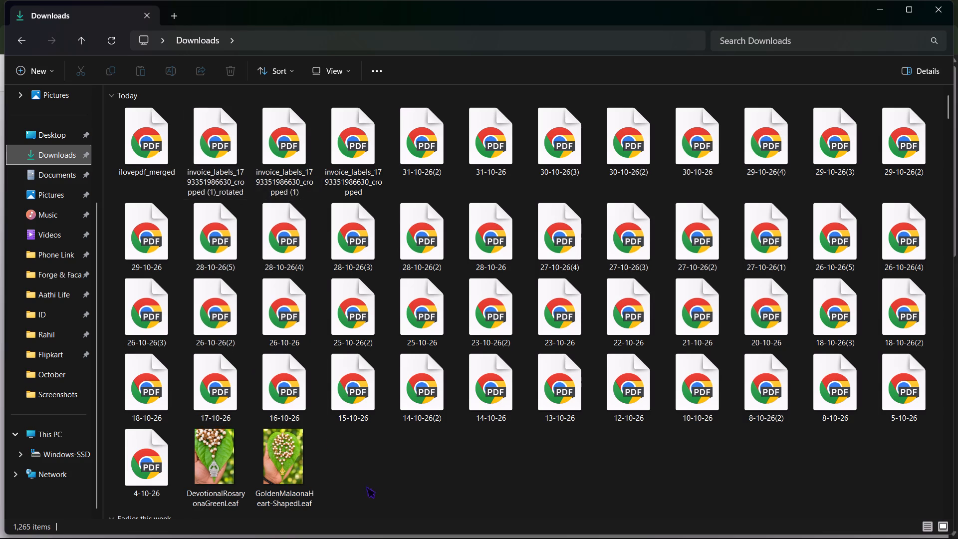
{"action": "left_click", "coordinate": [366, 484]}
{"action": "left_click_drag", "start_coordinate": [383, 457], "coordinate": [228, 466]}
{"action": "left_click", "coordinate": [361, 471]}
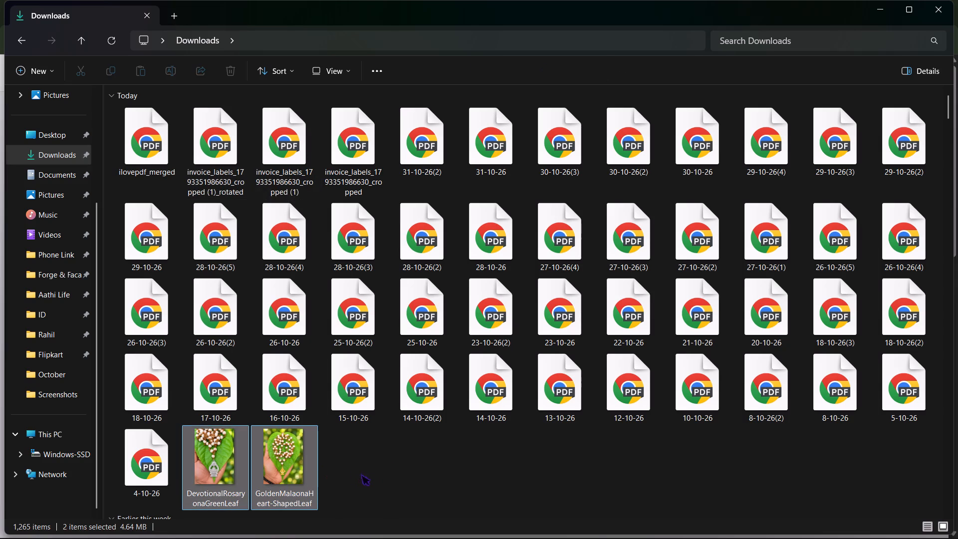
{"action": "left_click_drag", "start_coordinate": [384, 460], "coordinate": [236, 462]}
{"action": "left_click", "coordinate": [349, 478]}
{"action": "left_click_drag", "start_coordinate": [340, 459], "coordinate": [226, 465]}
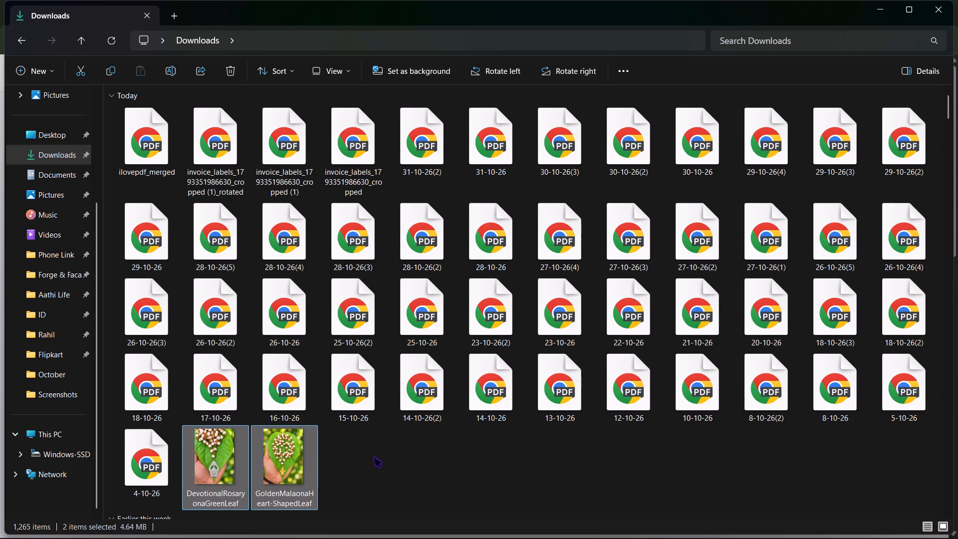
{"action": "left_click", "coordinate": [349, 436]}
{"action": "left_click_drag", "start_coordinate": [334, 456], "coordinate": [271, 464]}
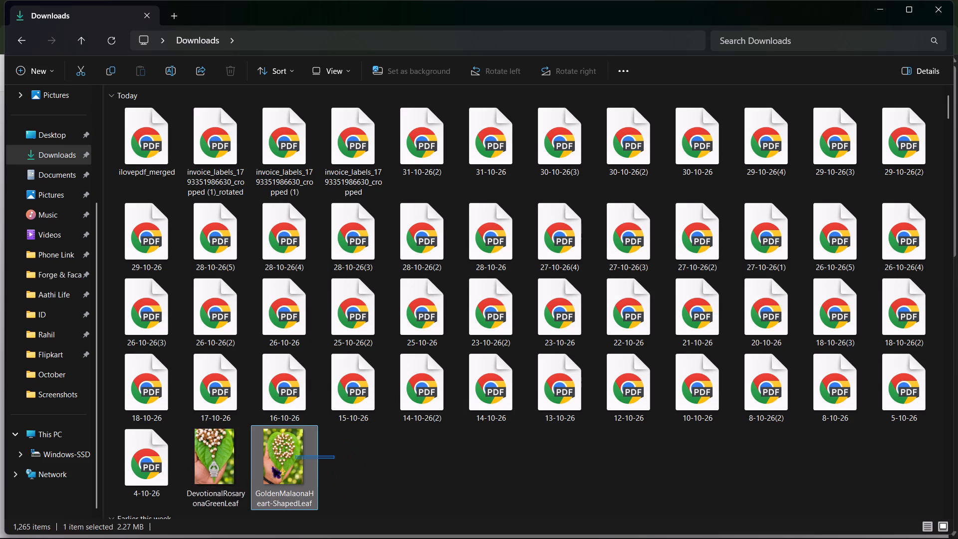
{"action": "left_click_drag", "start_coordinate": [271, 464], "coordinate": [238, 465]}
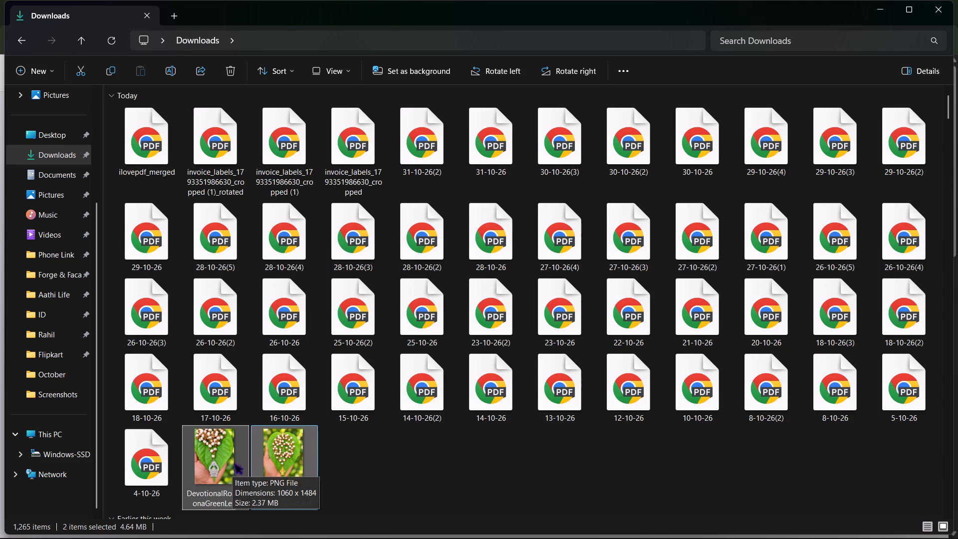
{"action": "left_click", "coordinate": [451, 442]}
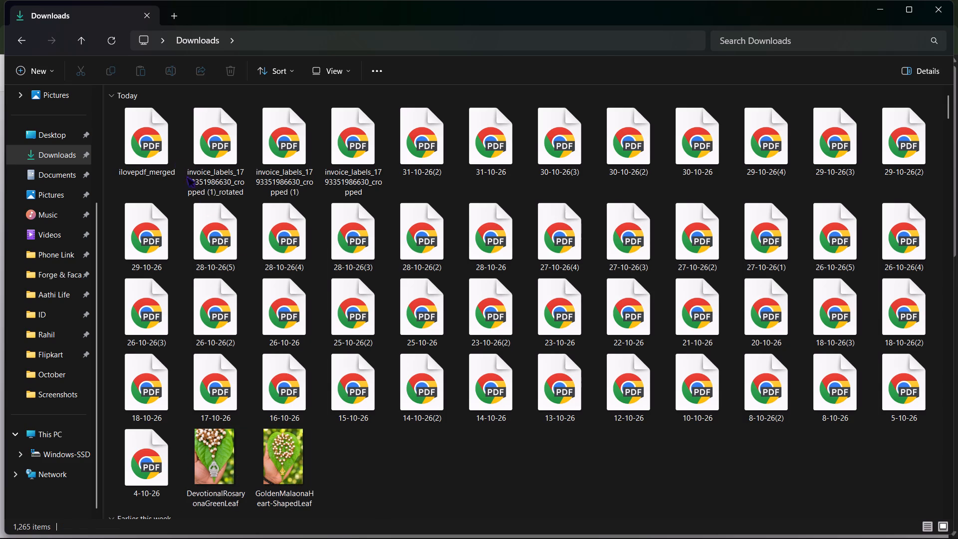
Delete the three intermediate invoice_labels PDFs (cropped, cropped (1) and cropped (1)_rotated) from Downloads.
{"action": "left_click", "coordinate": [218, 142]}
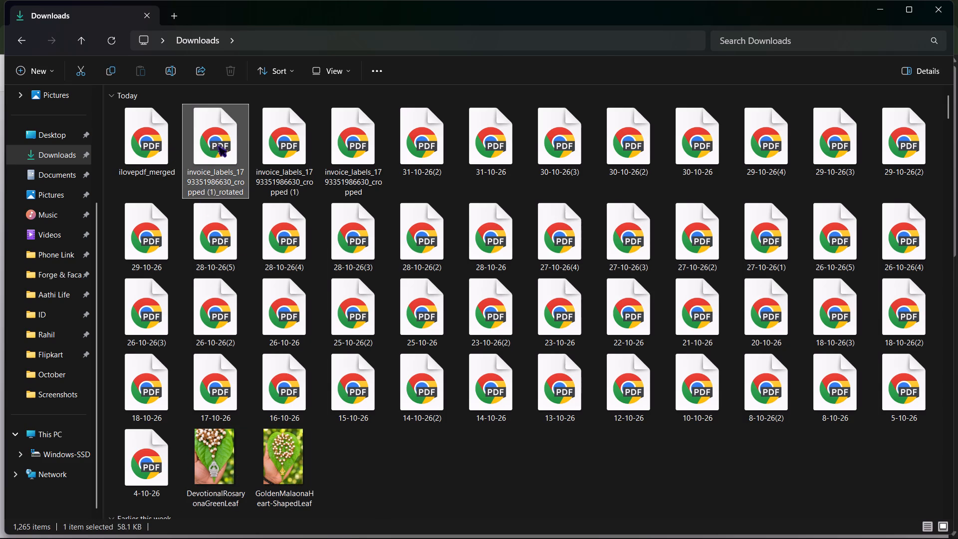
{"action": "key", "text": "shift+Right"}
{"action": "key", "text": "shift+Right"}
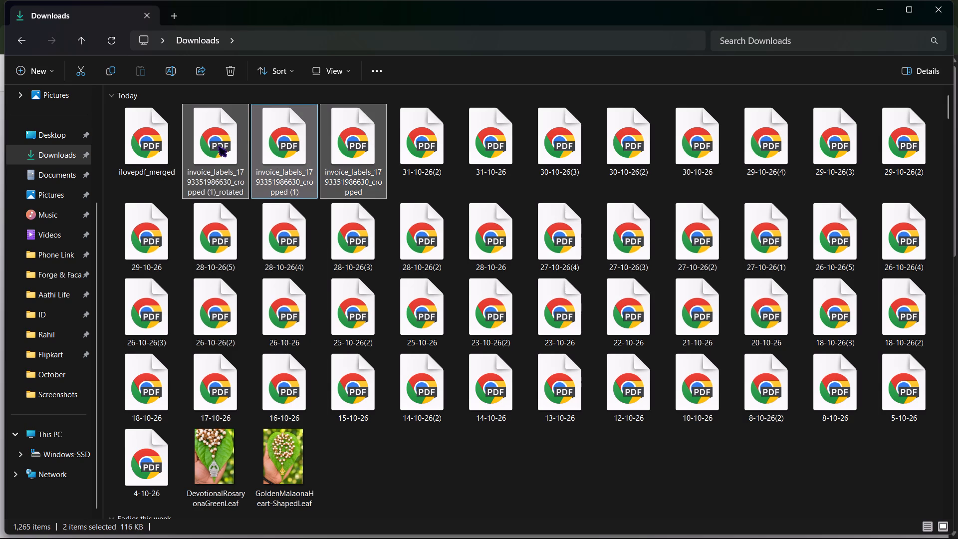
{"action": "key", "text": "Delete"}
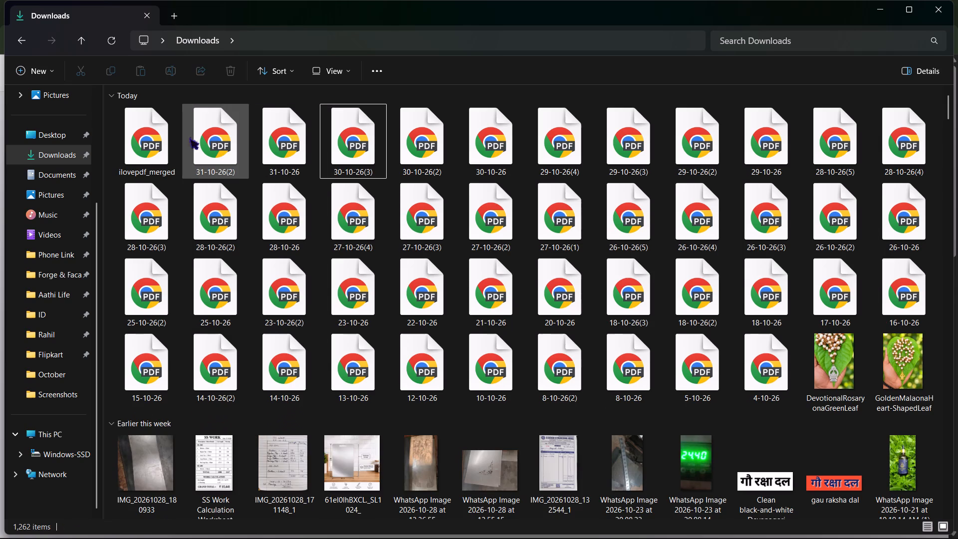
Open ilovepdf_merged, check the page order and orientation of its labels and tax invoices, and close it.
{"action": "double_click", "coordinate": [154, 137]}
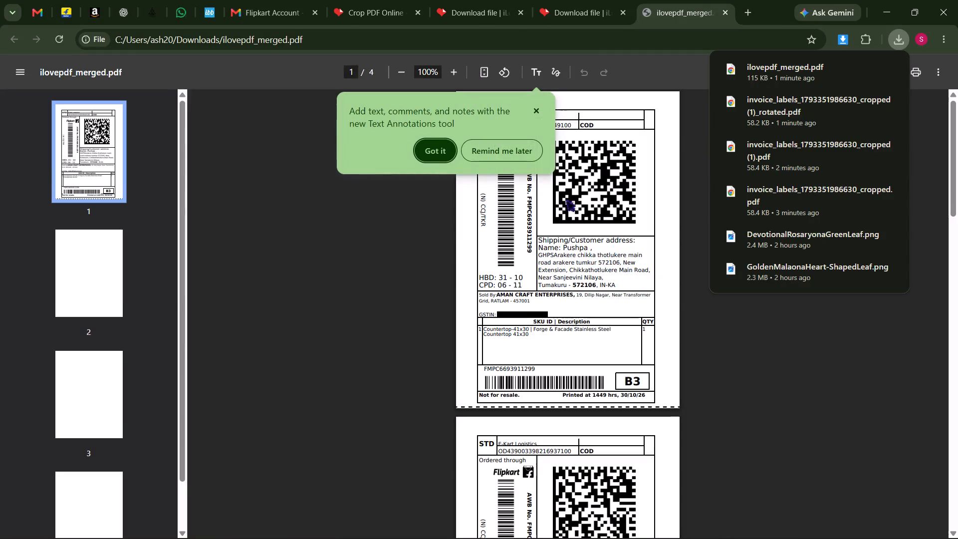
{"action": "left_click", "coordinate": [538, 112]}
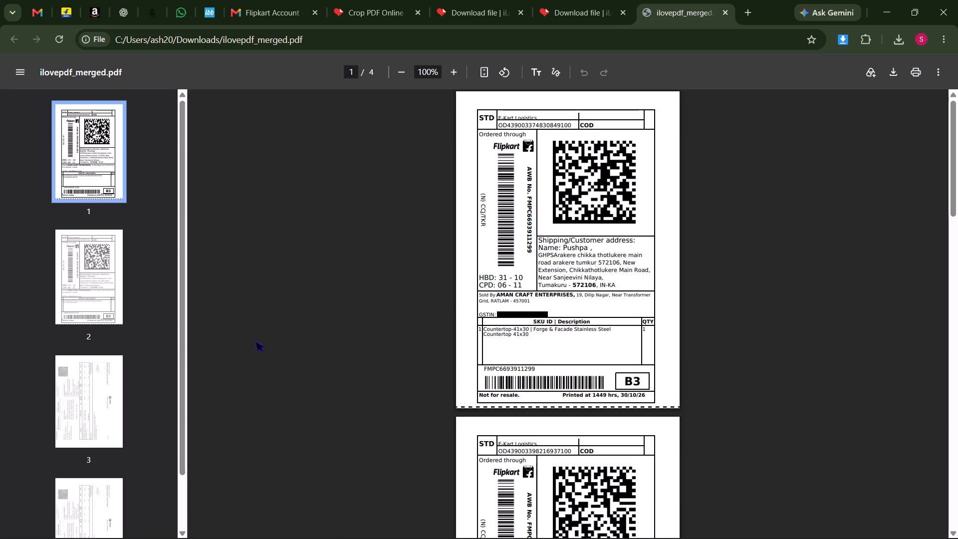
{"action": "scroll", "coordinate": [100, 230], "scroll_direction": "down", "scroll_amount": 1}
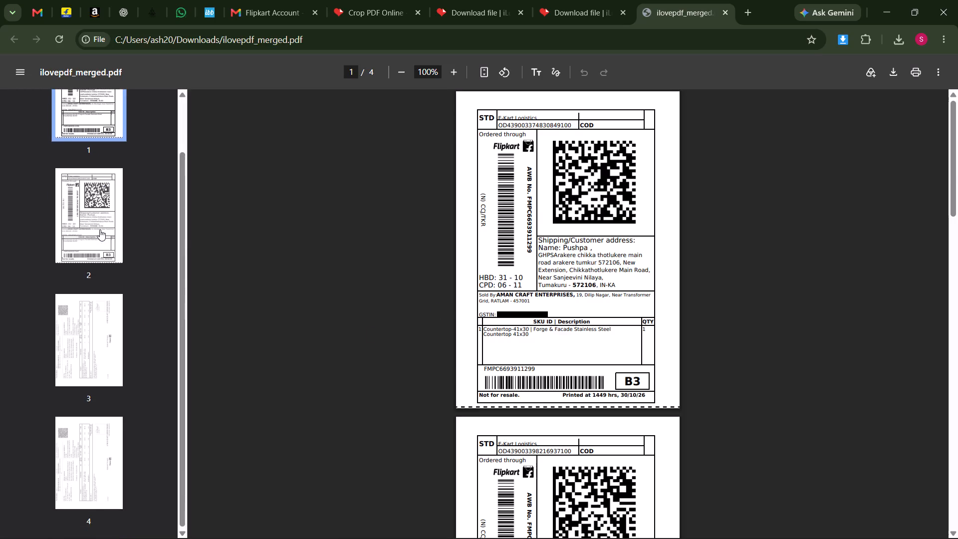
{"action": "left_click", "coordinate": [100, 229]}
{"action": "scroll", "coordinate": [98, 351], "scroll_direction": "down", "scroll_amount": 8}
{"action": "scroll", "coordinate": [557, 291], "scroll_direction": "down", "scroll_amount": 4}
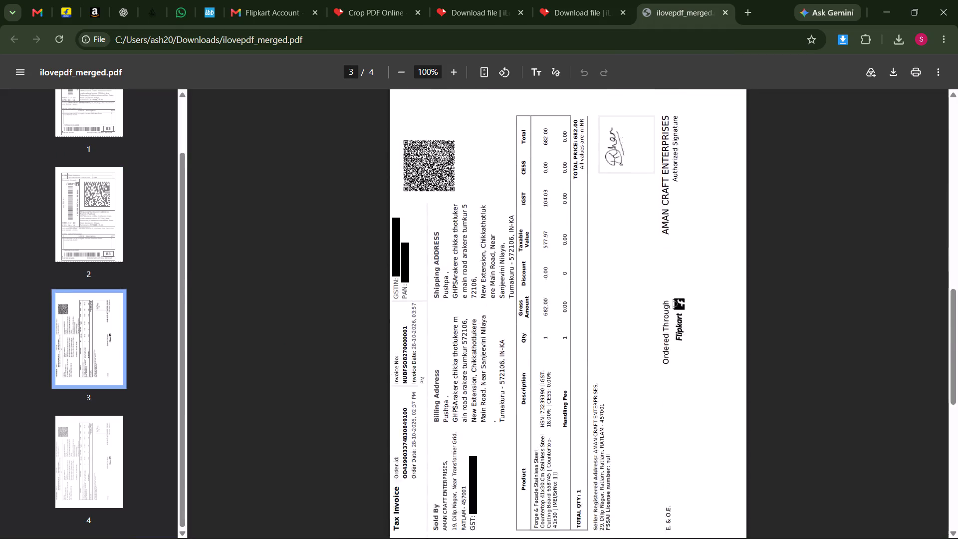
{"action": "scroll", "coordinate": [557, 291], "scroll_direction": "down", "scroll_amount": 8}
{"action": "scroll", "coordinate": [523, 271], "scroll_direction": "down", "scroll_amount": 13}
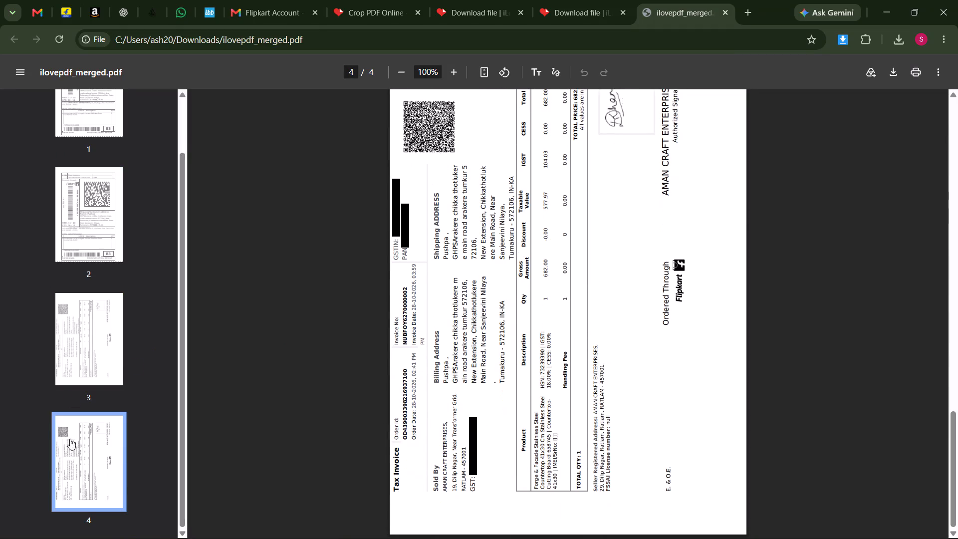
{"action": "scroll", "coordinate": [76, 313], "scroll_direction": "up", "scroll_amount": 13}
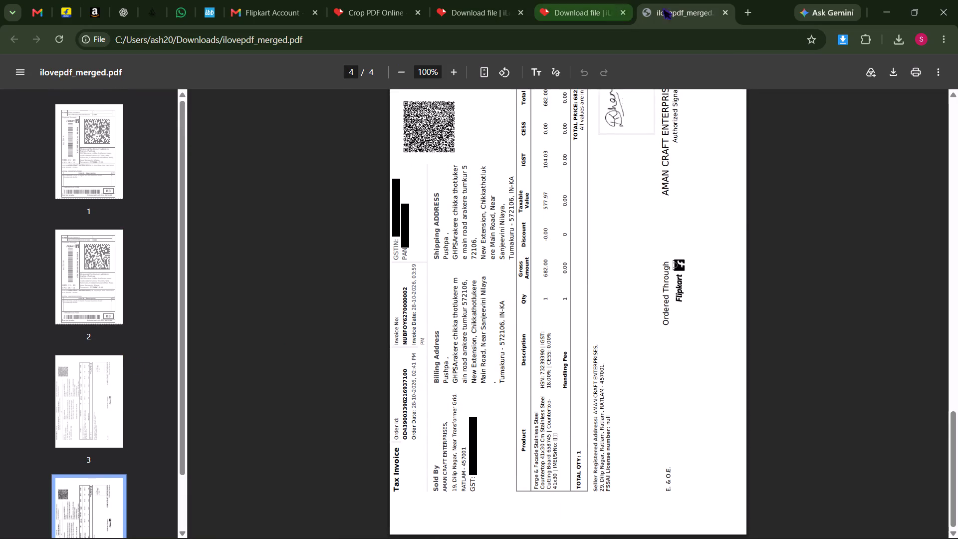
{"action": "left_click", "coordinate": [724, 12]}
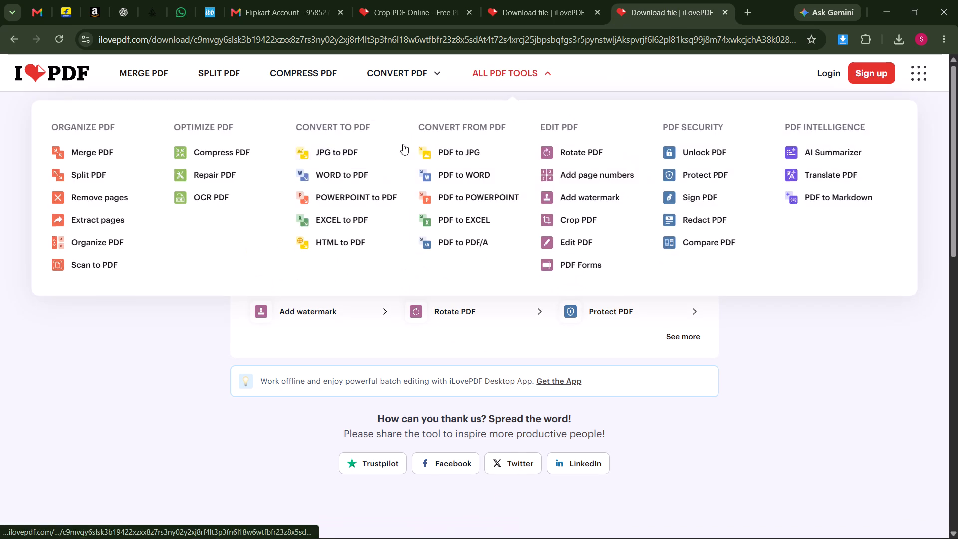
Return to the Merge PDF tool and delete ilovepdf_merged from Downloads through the file picker, without loading any file.
{"action": "left_click", "coordinate": [336, 183]}
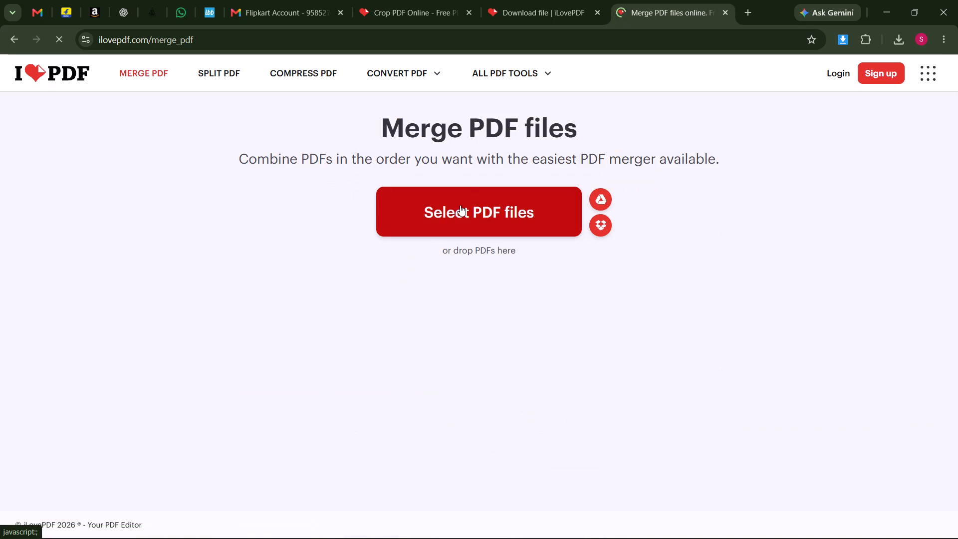
{"action": "left_click", "coordinate": [460, 205]}
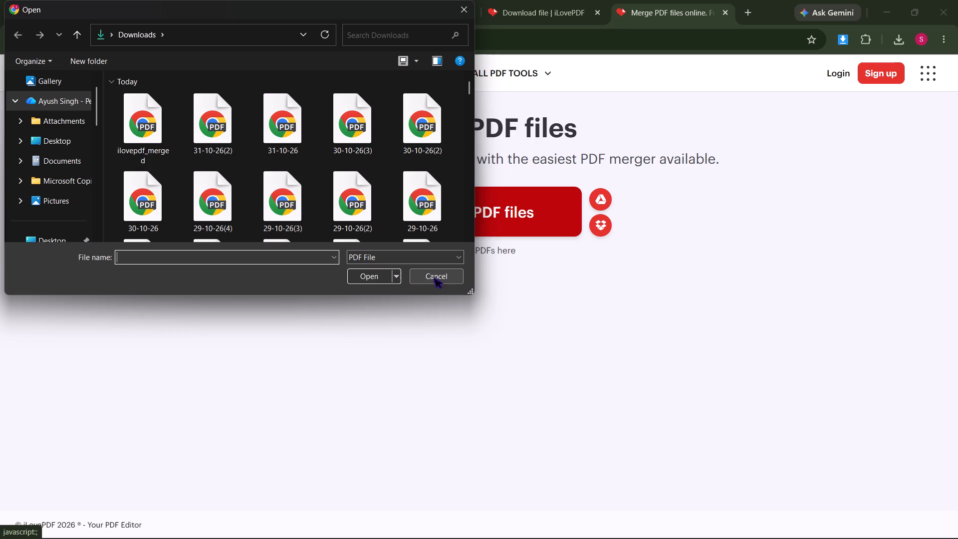
{"action": "left_click", "coordinate": [143, 131]}
{"action": "key", "text": "Delete"}
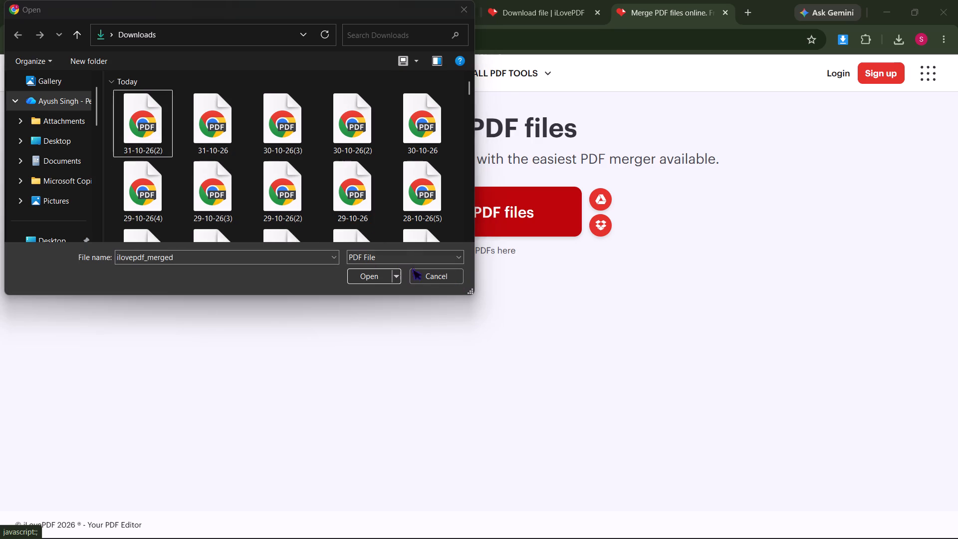
{"action": "left_click", "coordinate": [431, 271]}
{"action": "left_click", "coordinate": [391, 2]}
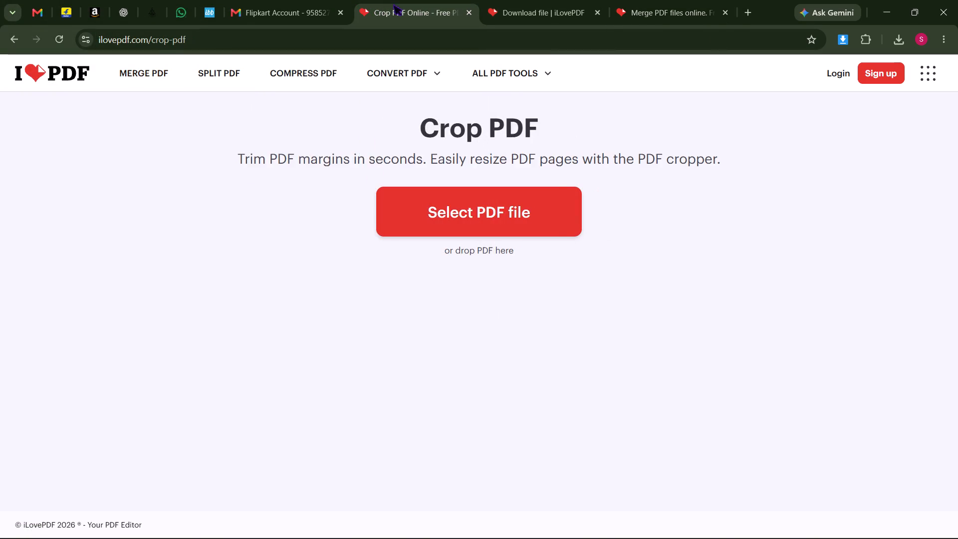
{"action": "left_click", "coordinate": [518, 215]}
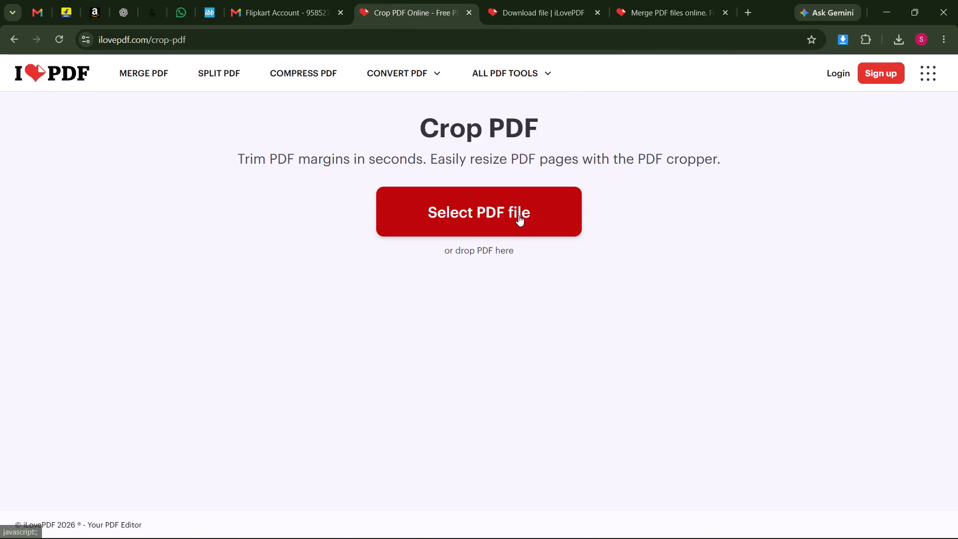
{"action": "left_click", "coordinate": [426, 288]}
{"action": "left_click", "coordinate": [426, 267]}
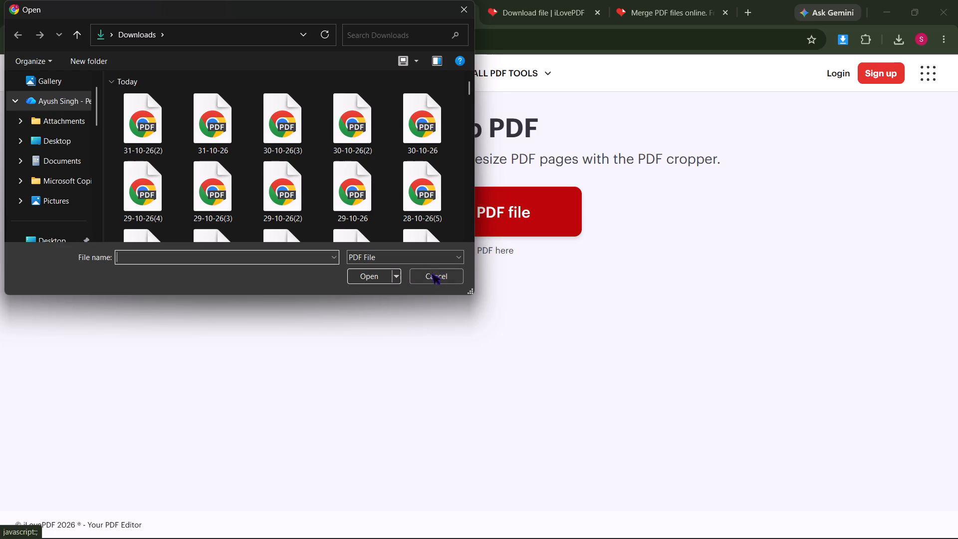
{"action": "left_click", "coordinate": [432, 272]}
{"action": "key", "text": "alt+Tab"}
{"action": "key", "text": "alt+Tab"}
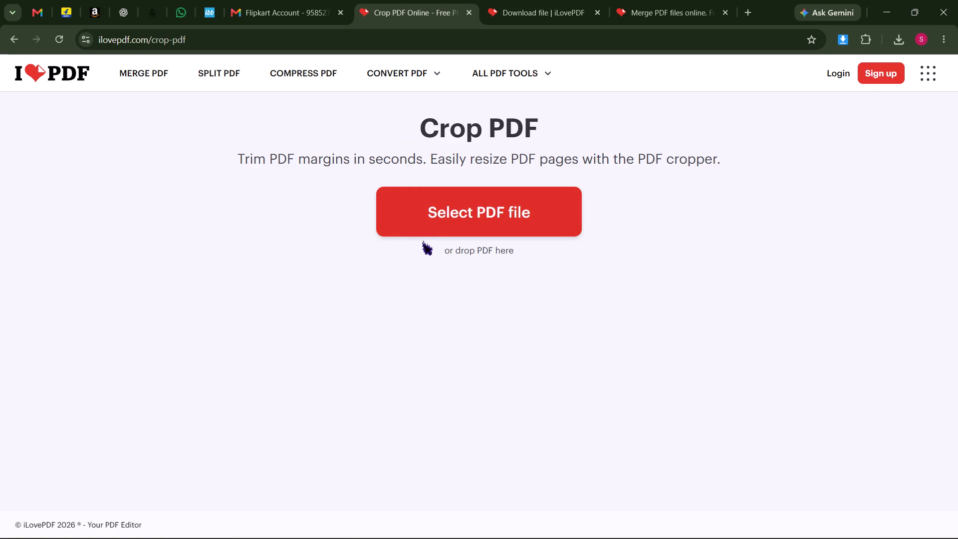
{"action": "key", "text": "alt+Tab"}
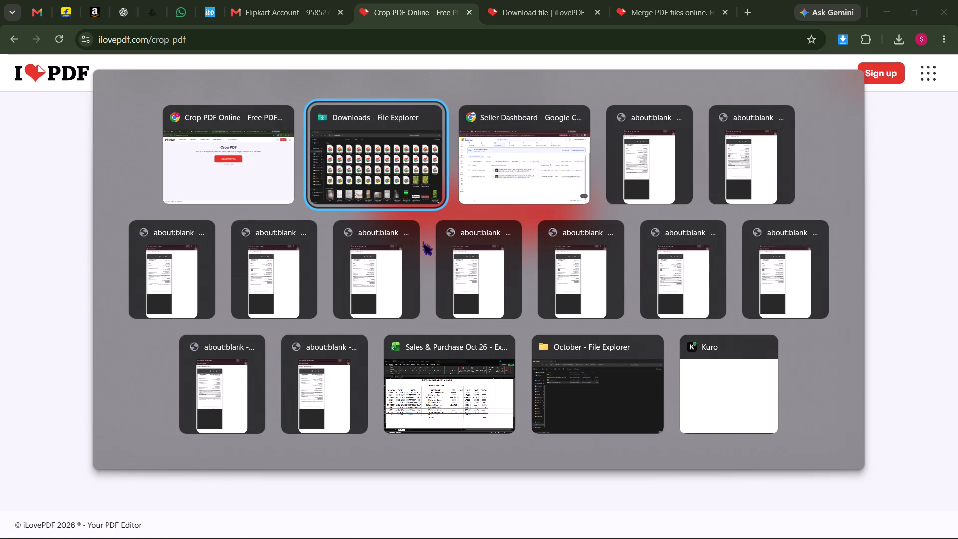
{"action": "left_click", "coordinate": [357, 352], "text": "alt"}
{"action": "left_click", "coordinate": [308, 346], "text": "alt"}
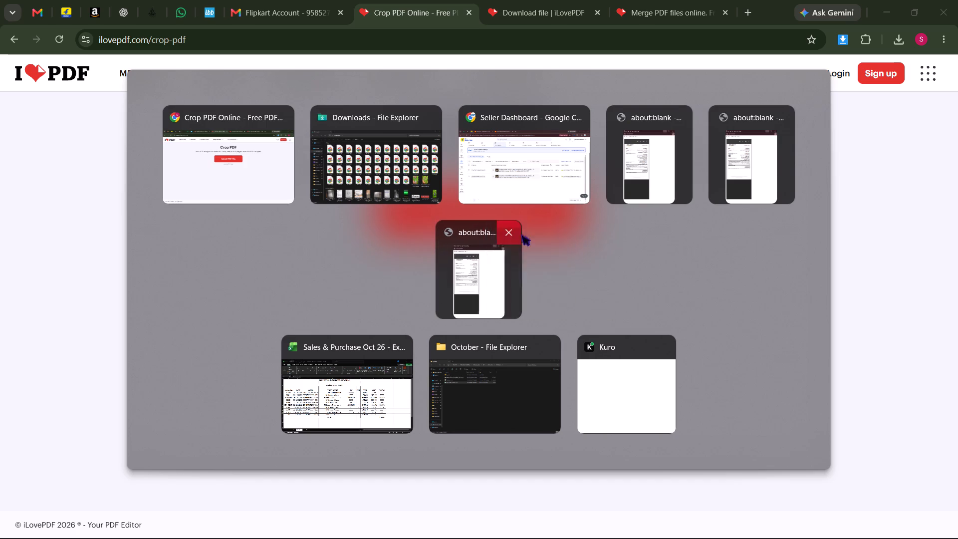
{"action": "left_click", "coordinate": [682, 169], "text": "alt"}
{"action": "left_click", "coordinate": [732, 176], "text": "alt"}
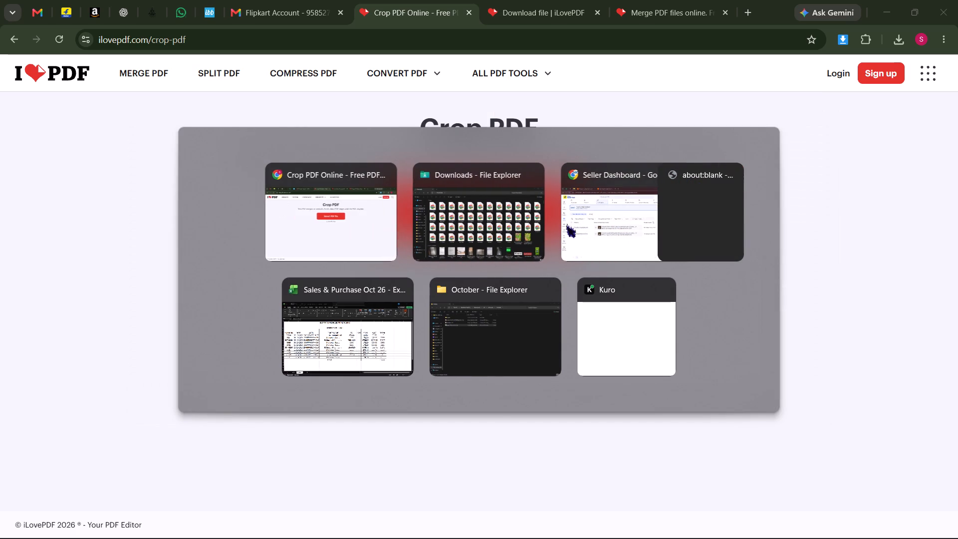
Switch to File Explorer's Downloads folder and show the start of its file list.
{"action": "left_click", "coordinate": [477, 217], "text": "alt"}
{"action": "scroll", "coordinate": [385, 293], "scroll_direction": "up", "scroll_amount": 3}
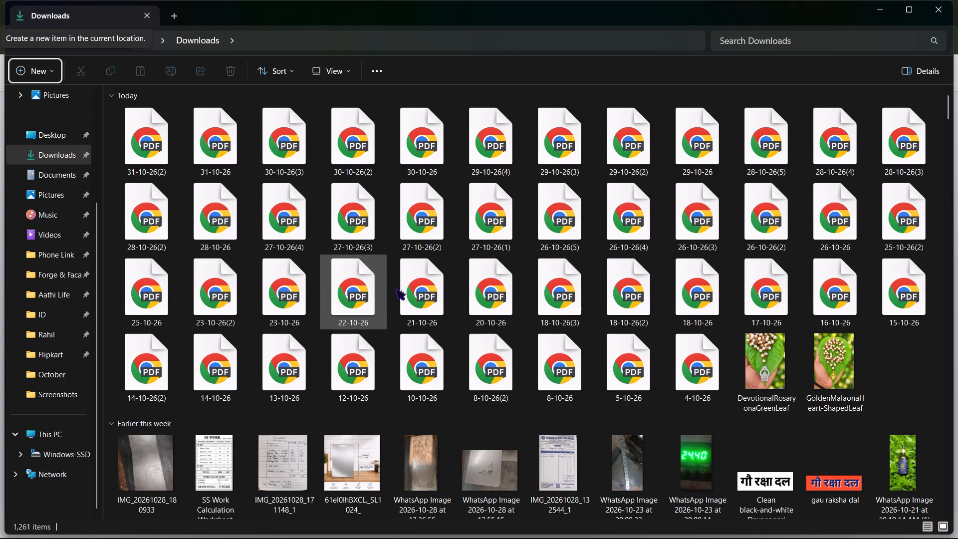
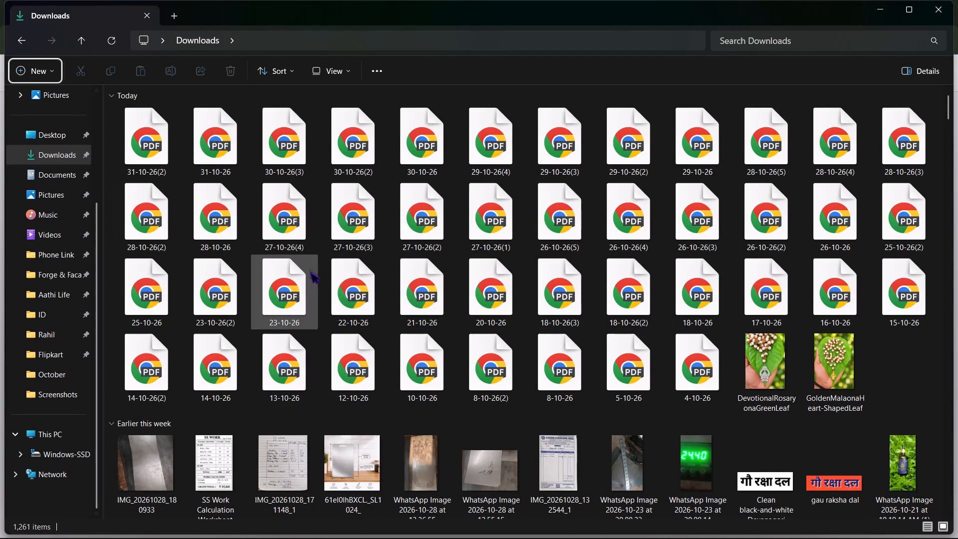
Open the October folder inside Accounts in the ID documents folder.
{"action": "key", "text": "alt+Tab"}
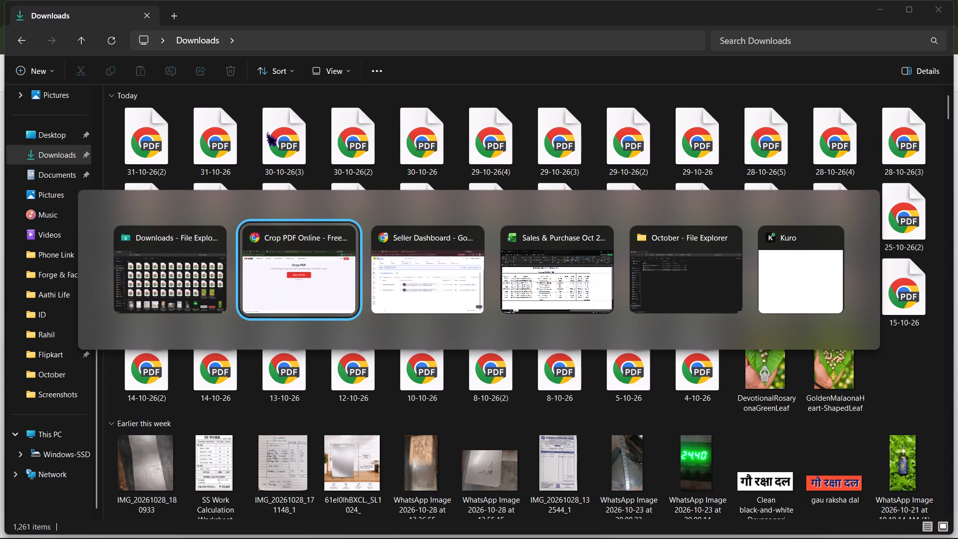
{"action": "left_click", "coordinate": [174, 263], "text": "alt"}
{"action": "left_click", "coordinate": [35, 317]}
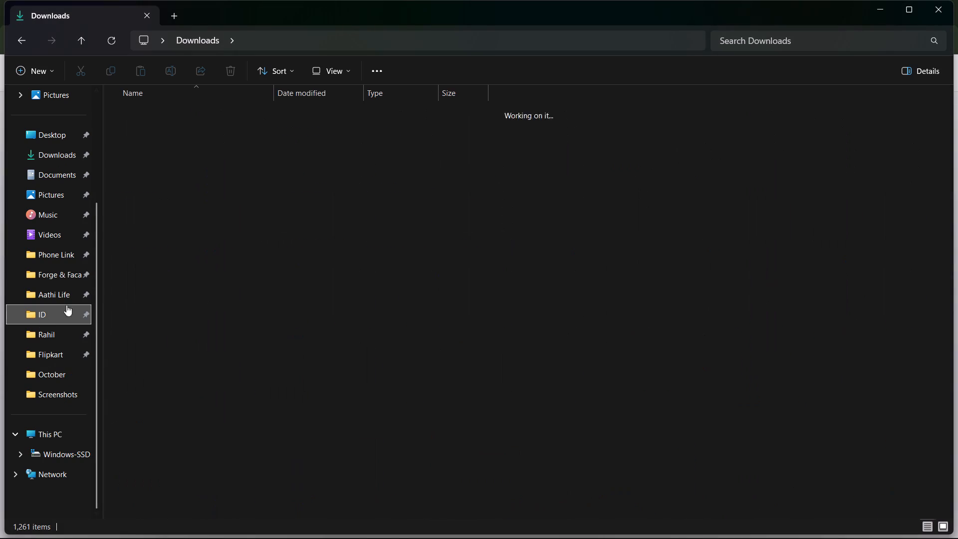
{"action": "left_click", "coordinate": [203, 325]}
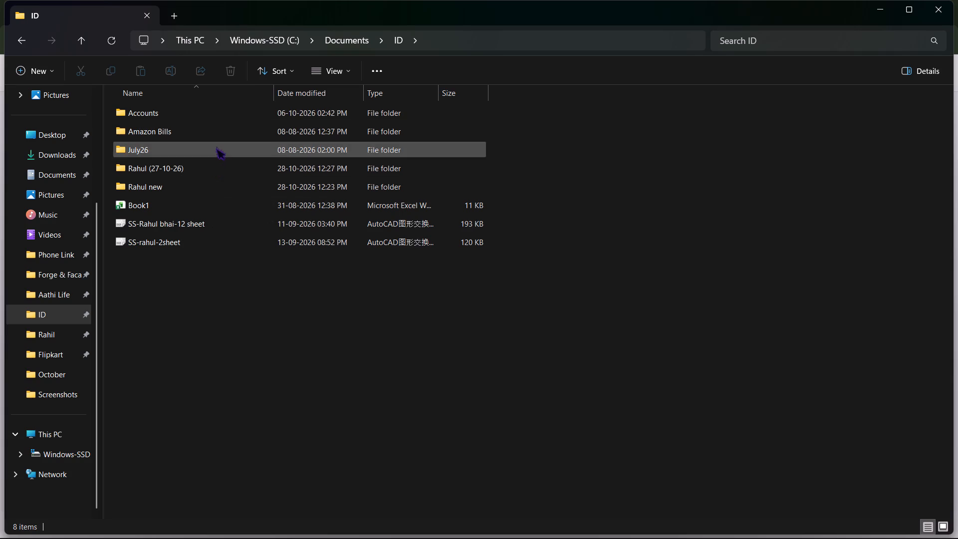
{"action": "left_click", "coordinate": [51, 311]}
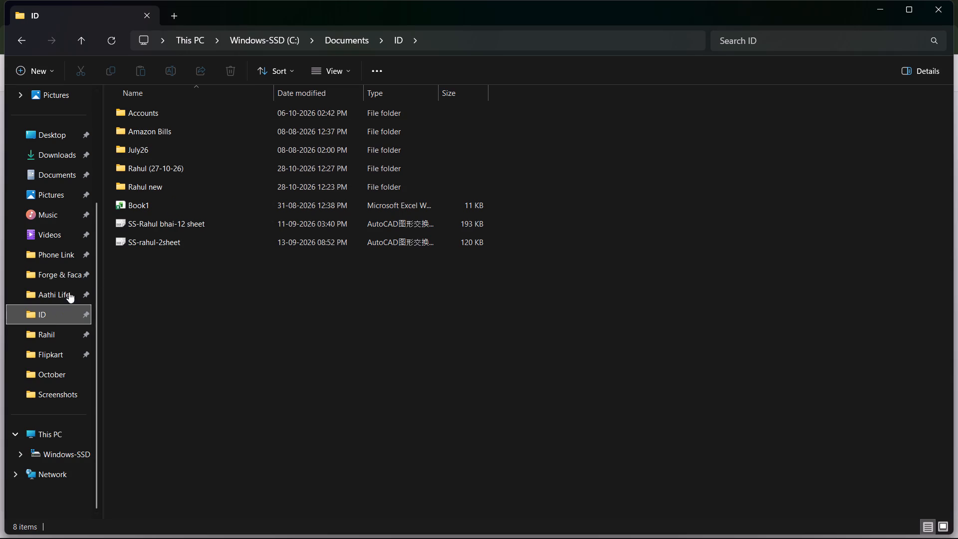
{"action": "left_click", "coordinate": [179, 120]}
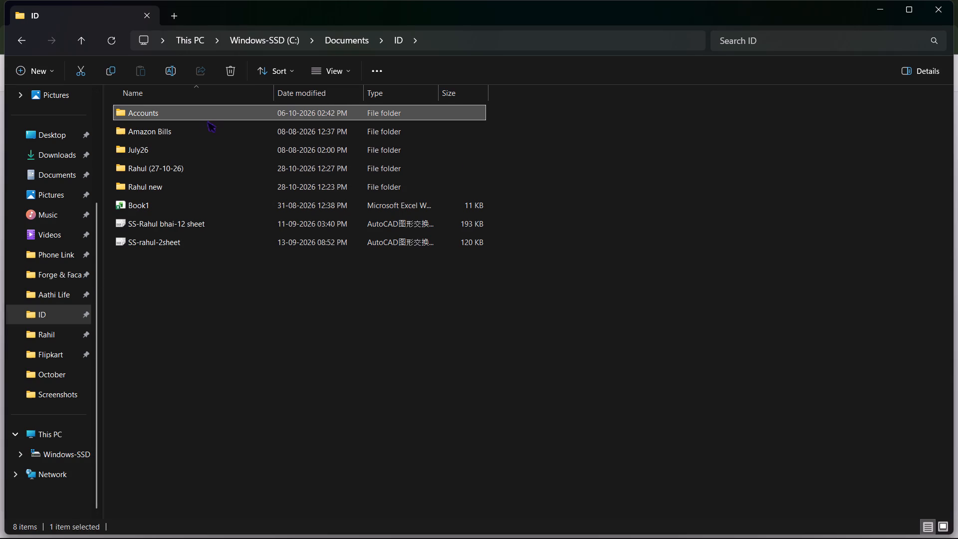
{"action": "key", "text": "Return"}
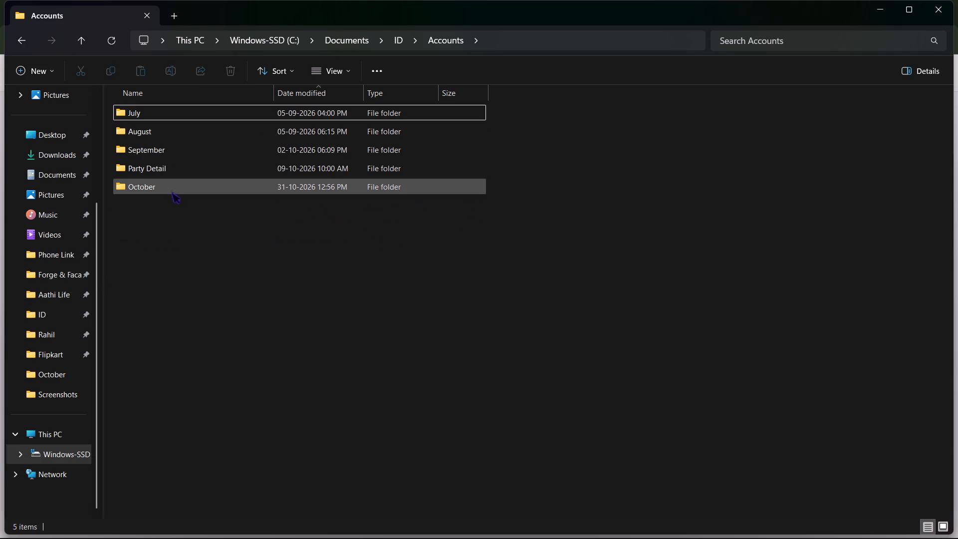
{"action": "left_click", "coordinate": [171, 189]}
{"action": "key", "text": "Return"}
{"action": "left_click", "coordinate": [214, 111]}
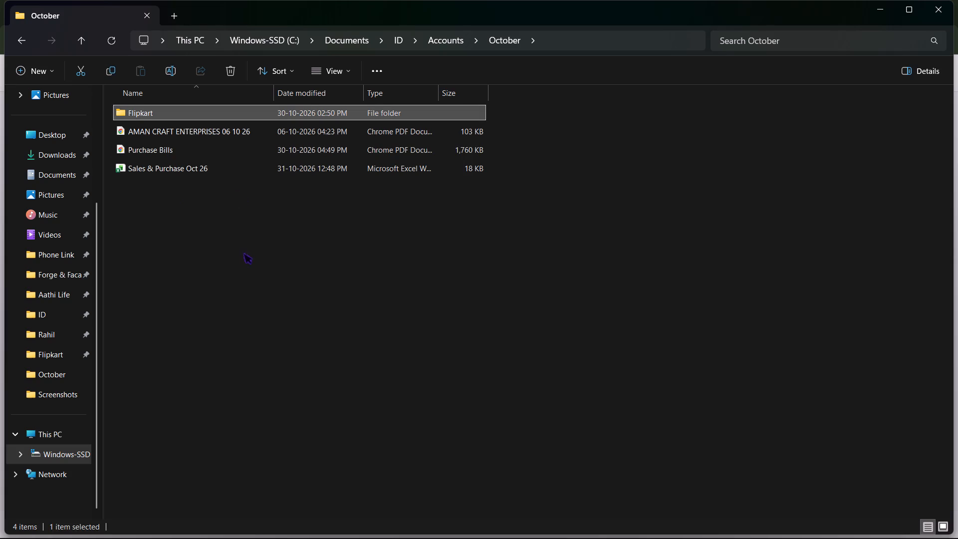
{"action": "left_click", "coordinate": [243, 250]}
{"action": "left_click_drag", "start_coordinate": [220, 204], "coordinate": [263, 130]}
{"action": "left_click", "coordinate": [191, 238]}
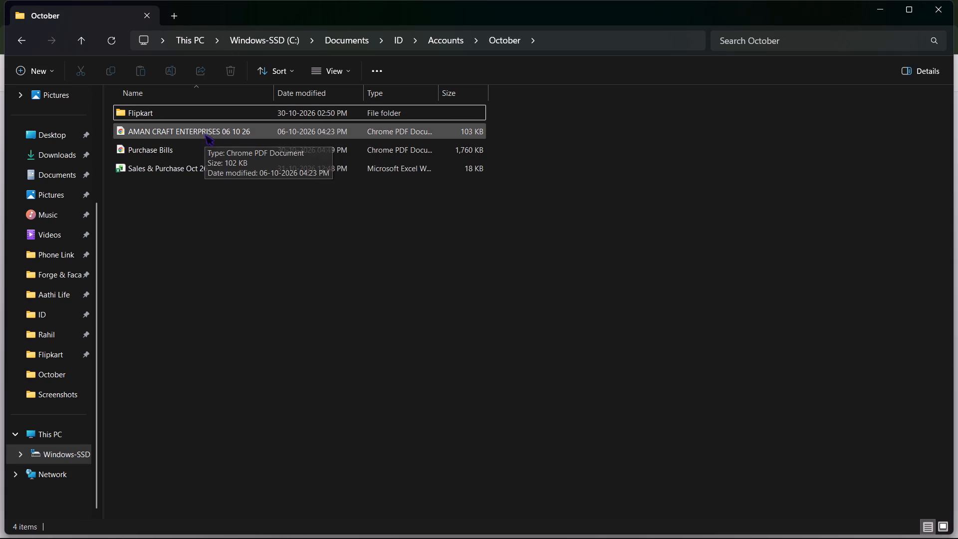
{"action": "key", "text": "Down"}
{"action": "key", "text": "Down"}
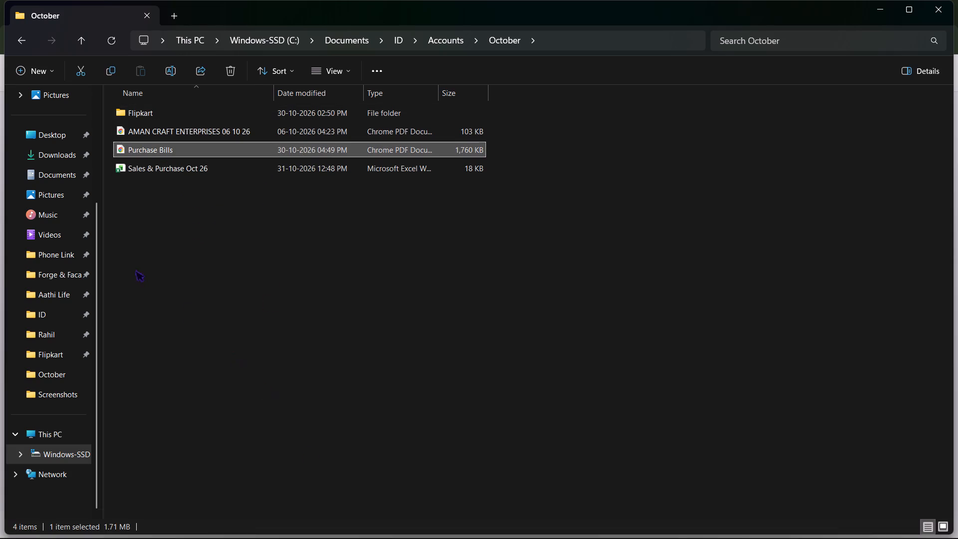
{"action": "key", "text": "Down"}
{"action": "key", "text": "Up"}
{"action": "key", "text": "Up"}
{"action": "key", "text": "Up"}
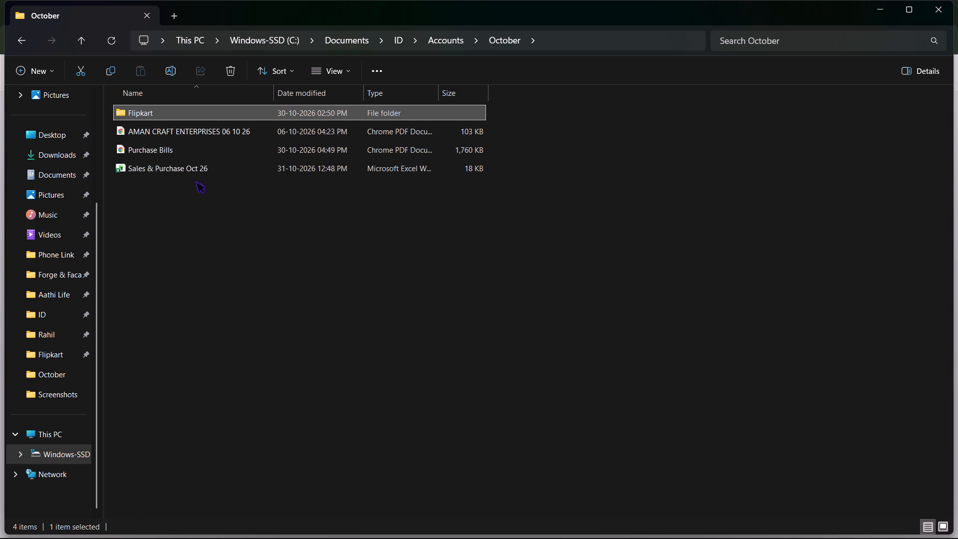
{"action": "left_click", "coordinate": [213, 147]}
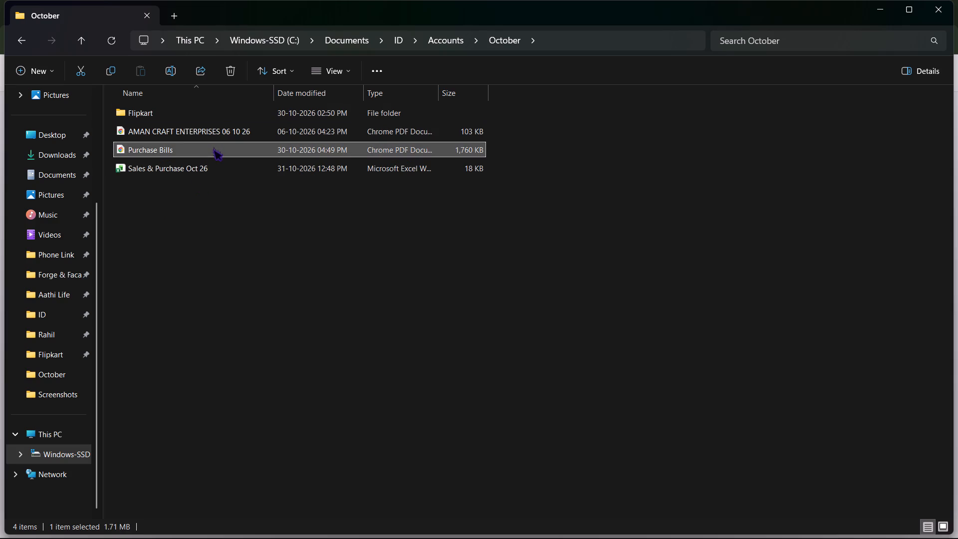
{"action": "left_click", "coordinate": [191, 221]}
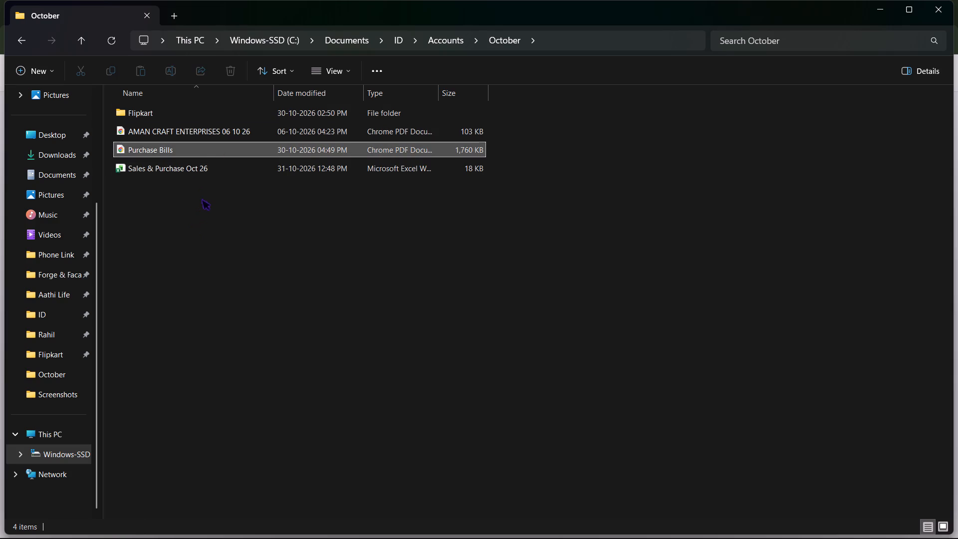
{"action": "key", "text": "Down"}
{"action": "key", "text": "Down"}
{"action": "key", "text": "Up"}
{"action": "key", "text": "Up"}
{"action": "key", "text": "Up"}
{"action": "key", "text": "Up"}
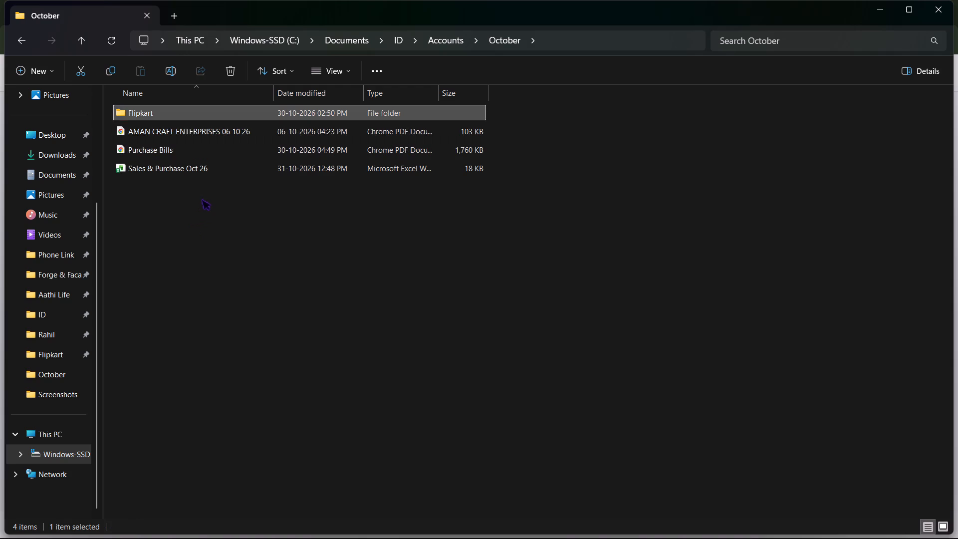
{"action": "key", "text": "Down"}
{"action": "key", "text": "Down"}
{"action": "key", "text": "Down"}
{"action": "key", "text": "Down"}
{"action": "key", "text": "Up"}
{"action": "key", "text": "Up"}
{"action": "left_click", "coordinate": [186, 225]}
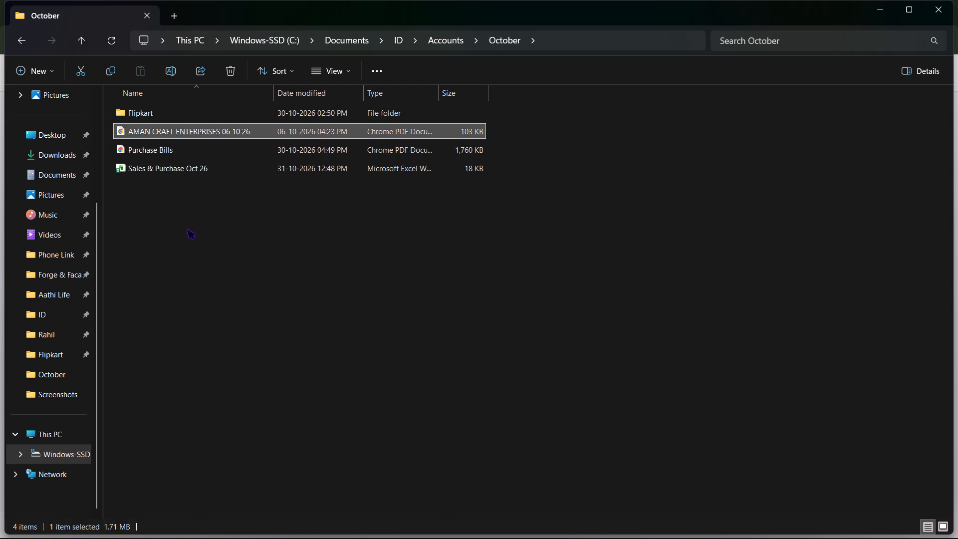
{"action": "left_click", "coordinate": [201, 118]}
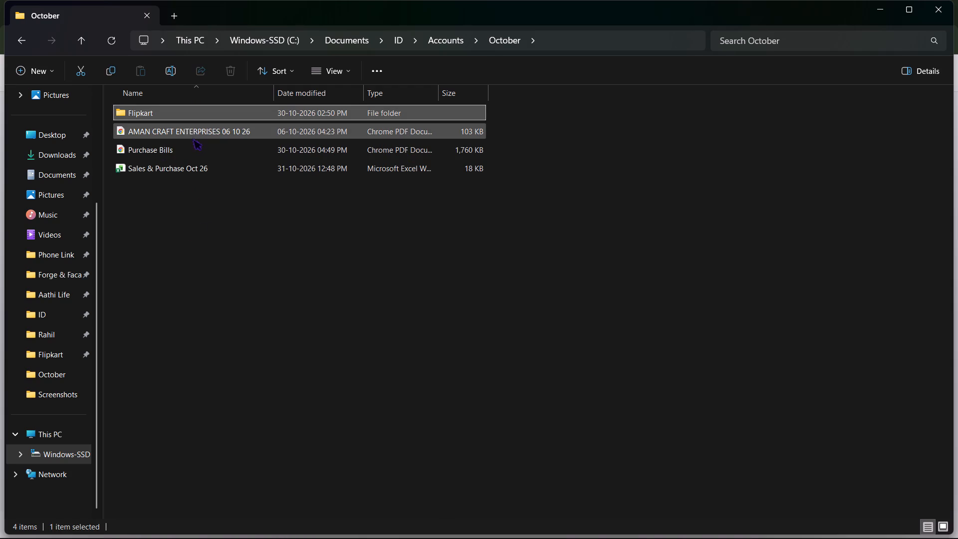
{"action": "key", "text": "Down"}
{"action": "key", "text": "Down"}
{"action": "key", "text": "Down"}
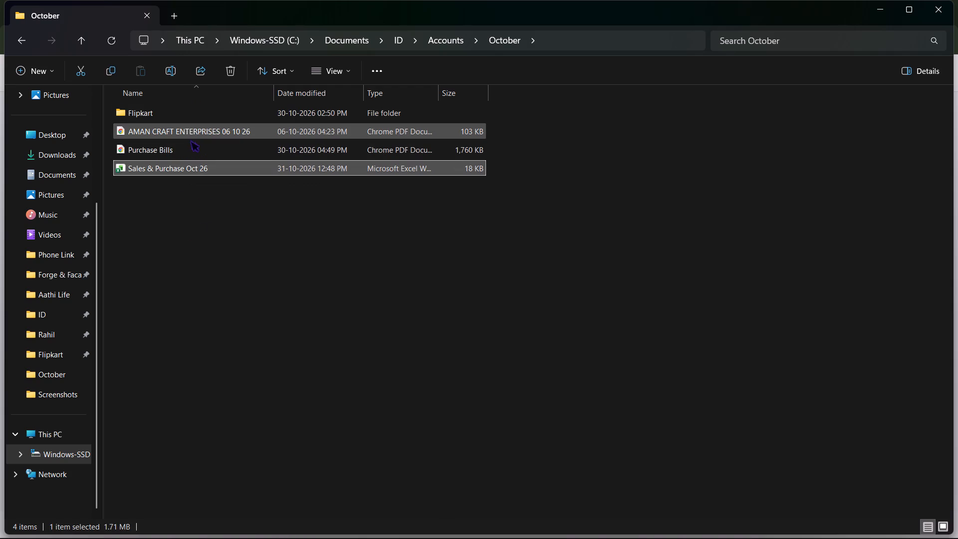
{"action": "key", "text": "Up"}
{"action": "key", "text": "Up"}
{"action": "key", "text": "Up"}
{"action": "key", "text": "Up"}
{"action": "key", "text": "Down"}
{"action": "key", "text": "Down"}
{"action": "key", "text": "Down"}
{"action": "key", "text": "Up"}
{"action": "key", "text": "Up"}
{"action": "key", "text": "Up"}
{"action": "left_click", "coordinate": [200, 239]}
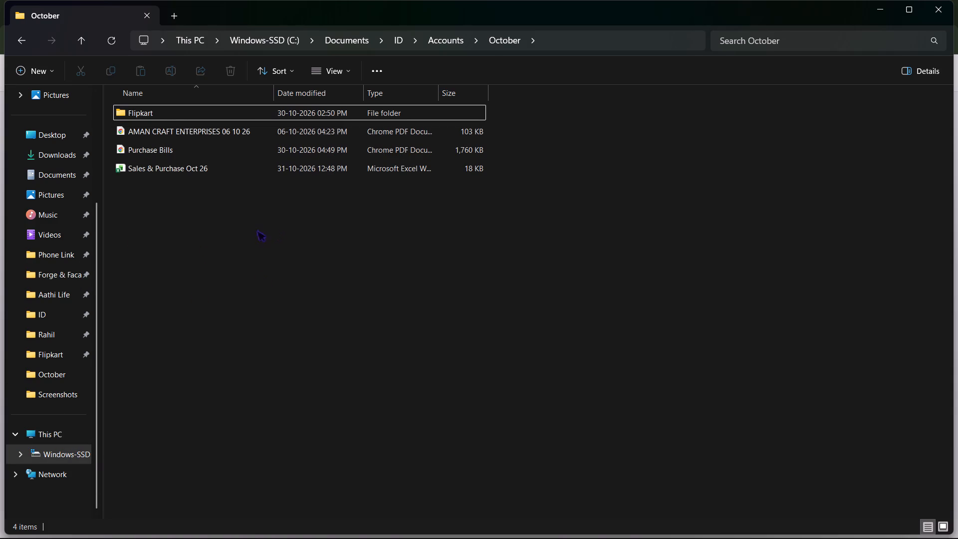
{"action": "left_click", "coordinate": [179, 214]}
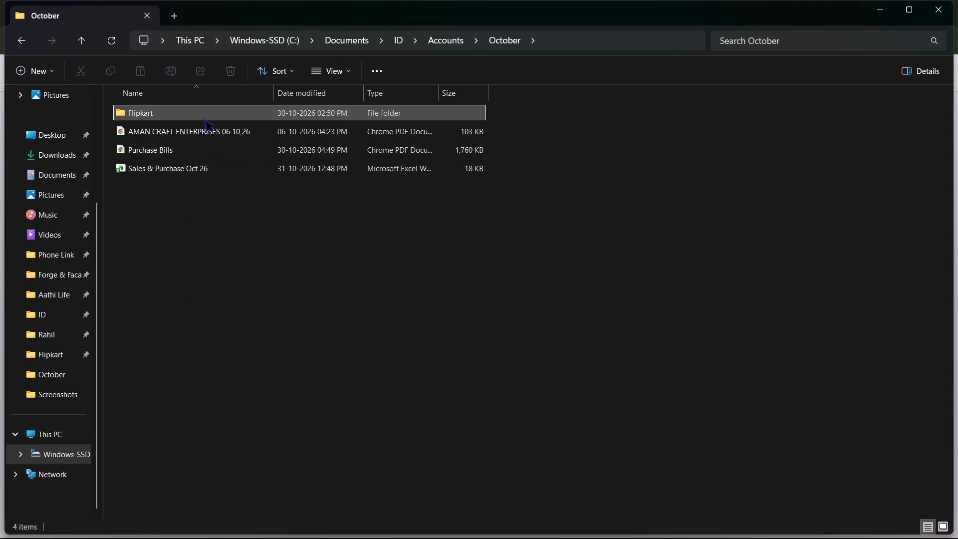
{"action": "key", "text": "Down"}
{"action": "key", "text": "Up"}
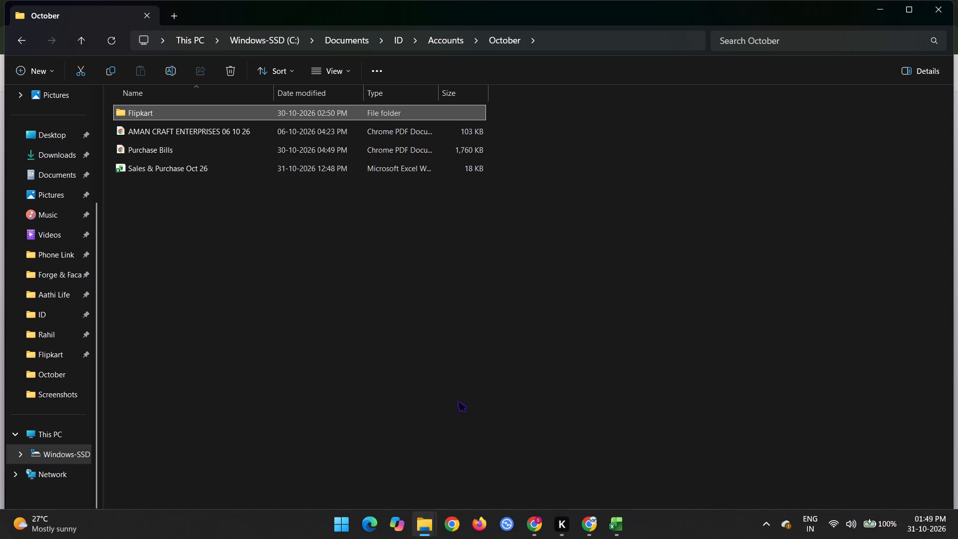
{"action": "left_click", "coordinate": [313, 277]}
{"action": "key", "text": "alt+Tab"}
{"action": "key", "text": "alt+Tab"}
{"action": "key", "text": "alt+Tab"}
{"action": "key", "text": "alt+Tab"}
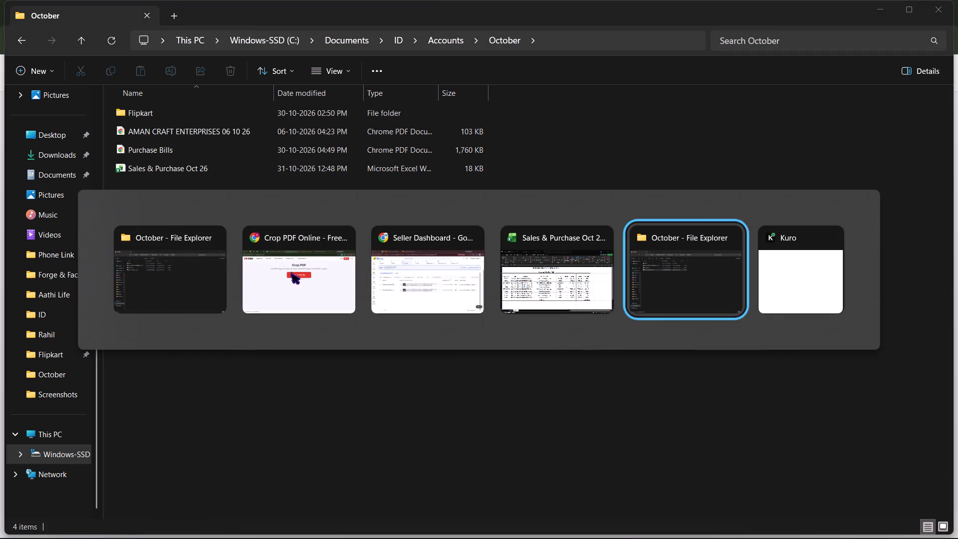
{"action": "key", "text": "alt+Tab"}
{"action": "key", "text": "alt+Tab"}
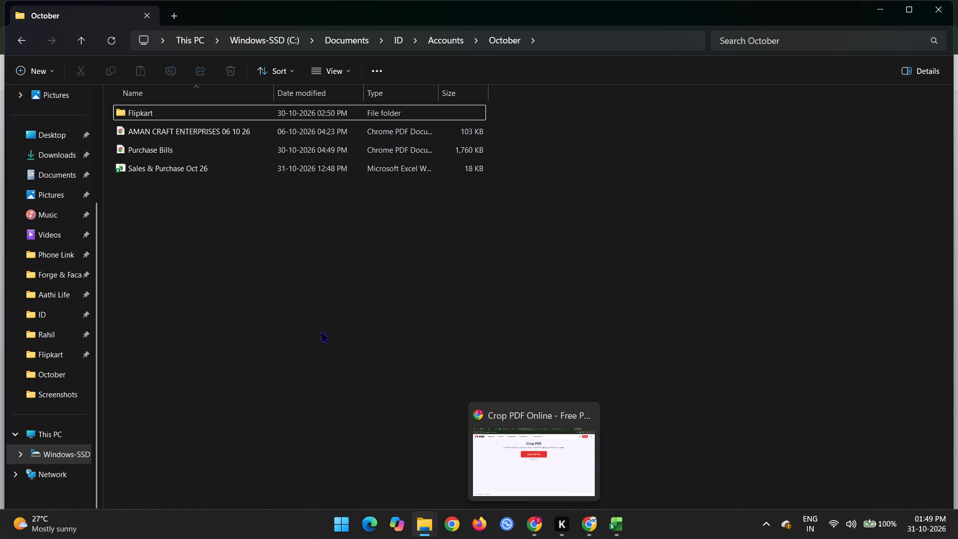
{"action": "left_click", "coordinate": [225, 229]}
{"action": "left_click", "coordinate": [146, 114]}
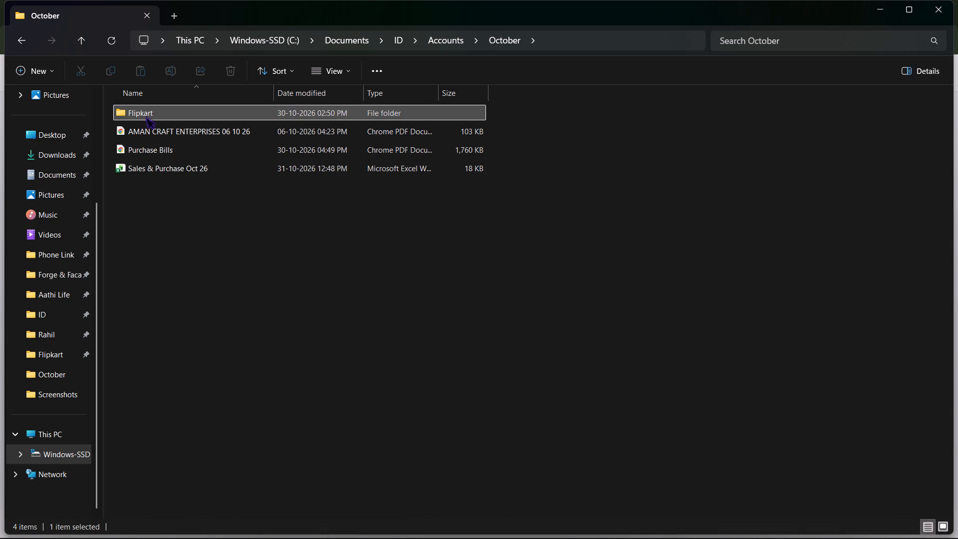
Navigate from the ID folder through Accounts and October into the Flipkart subfolder.
{"action": "left_click", "coordinate": [73, 317]}
{"action": "double_click", "coordinate": [184, 114]}
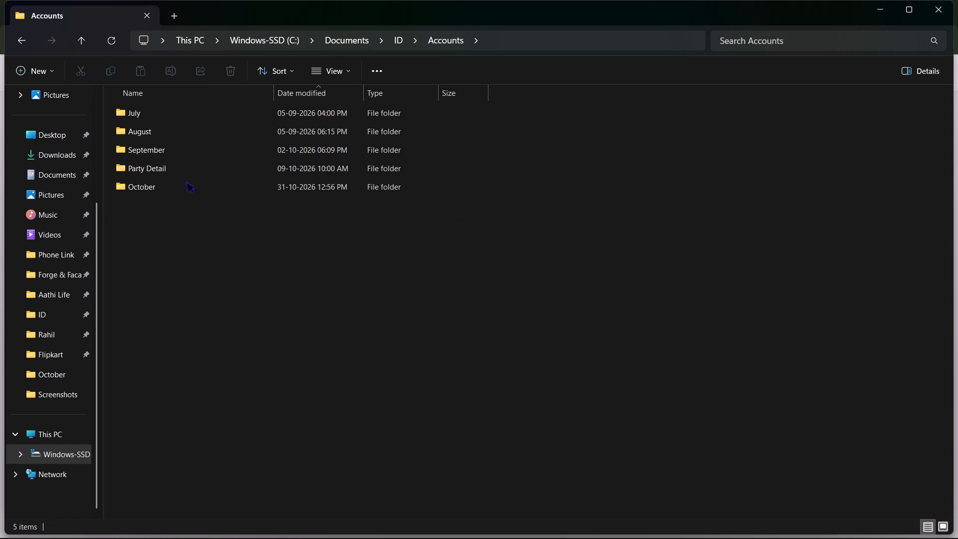
{"action": "key", "text": "Down"}
{"action": "key", "text": "Down"}
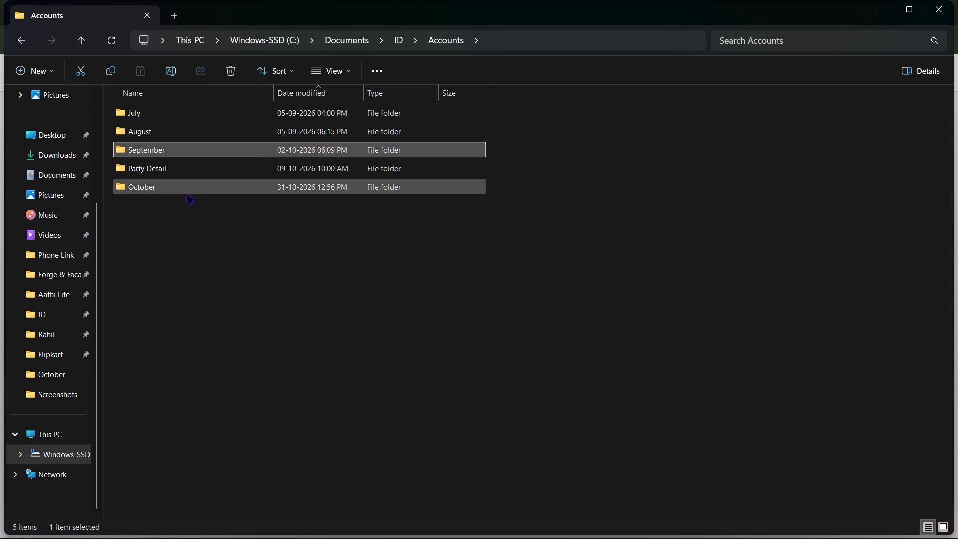
{"action": "key", "text": "Down"}
{"action": "key", "text": "Down"}
{"action": "key", "text": "Down"}
{"action": "key", "text": "Up"}
{"action": "key", "text": "Down"}
{"action": "key", "text": "Return"}
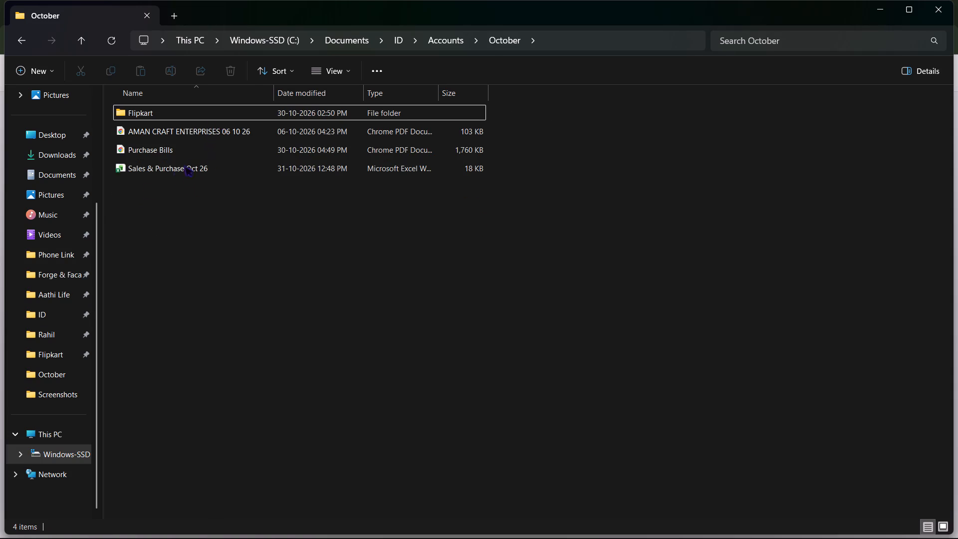
{"action": "left_click", "coordinate": [185, 112]}
{"action": "key", "text": "Return"}
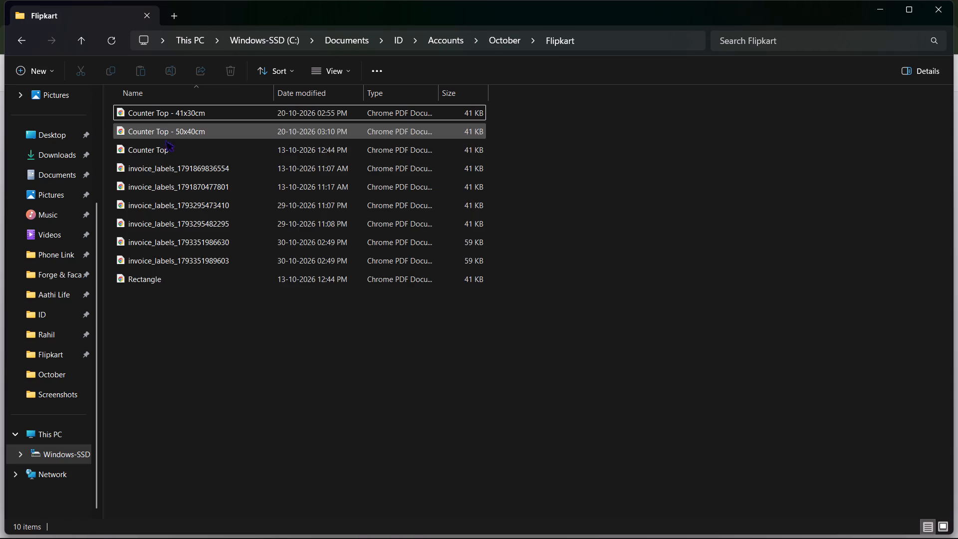
{"action": "left_click", "coordinate": [224, 321]}
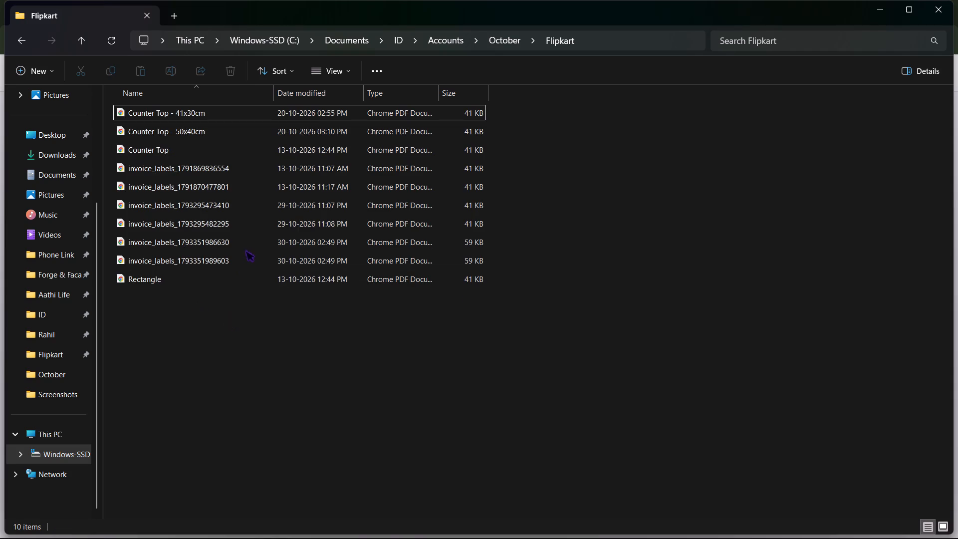
{"action": "left_click", "coordinate": [245, 247]}
{"action": "left_click", "coordinate": [252, 347]}
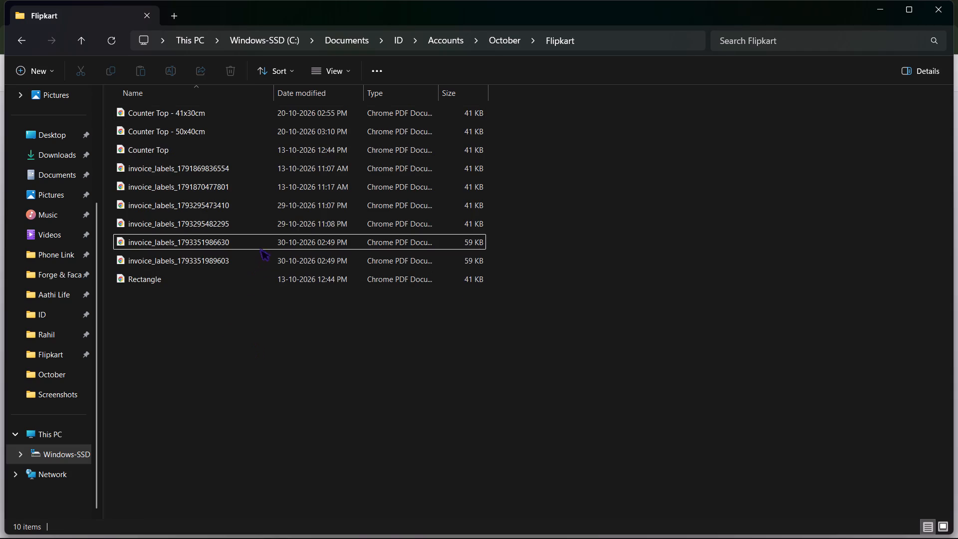
{"action": "left_click", "coordinate": [260, 241]}
{"action": "double_click", "coordinate": [260, 241]}
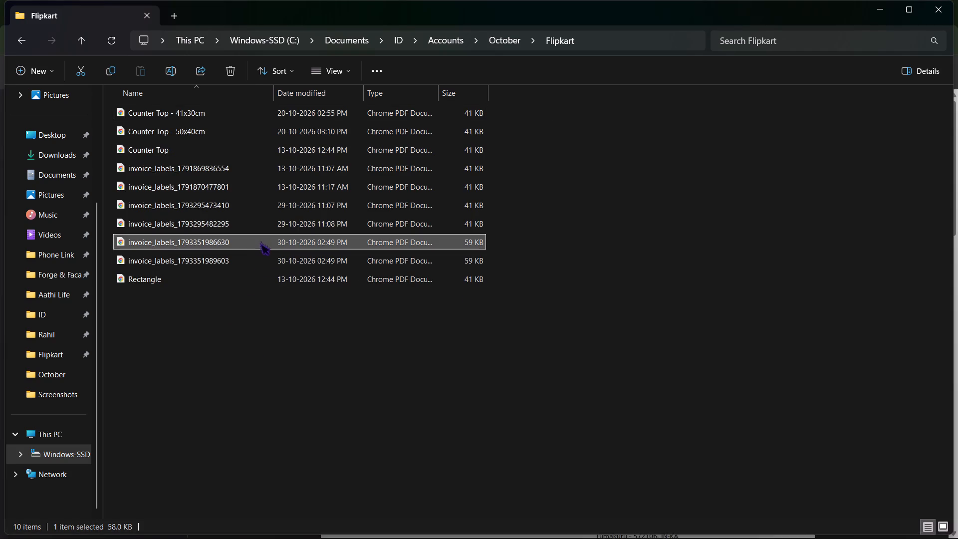
{"action": "left_click", "coordinate": [534, 514]}
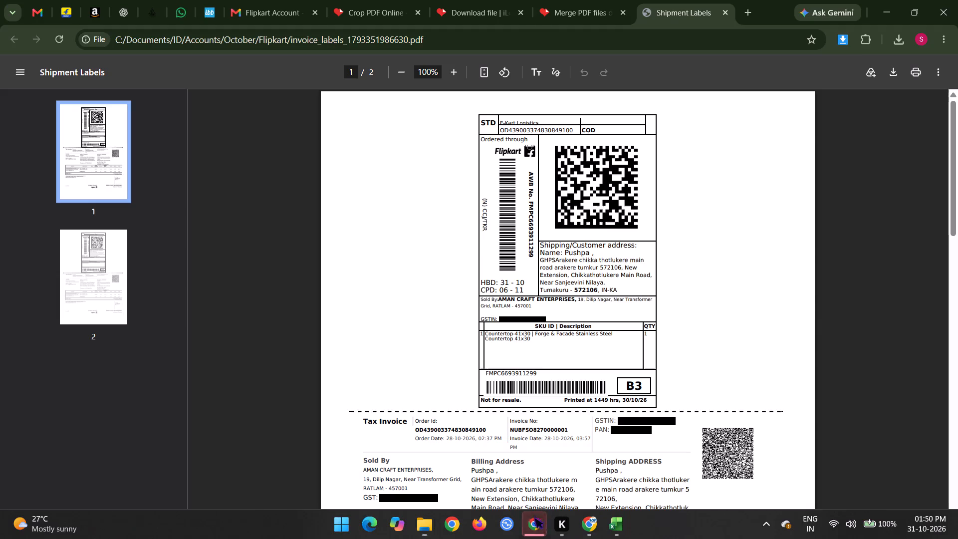
{"action": "scroll", "coordinate": [552, 328], "scroll_direction": "down", "scroll_amount": 2}
{"action": "scroll", "coordinate": [492, 358], "scroll_direction": "up", "scroll_amount": 3}
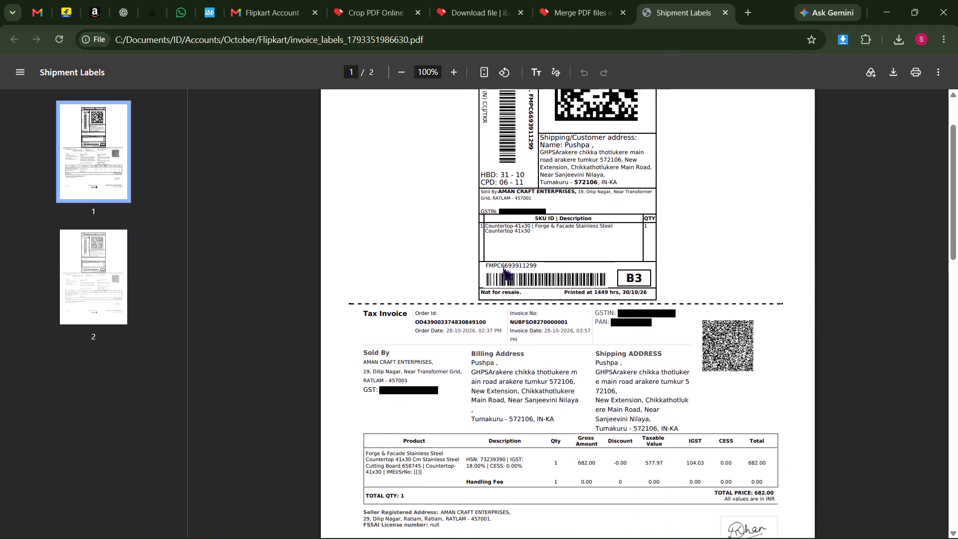
{"action": "scroll", "coordinate": [503, 266], "scroll_direction": "up", "scroll_amount": 2}
{"action": "left_click", "coordinate": [726, 11]}
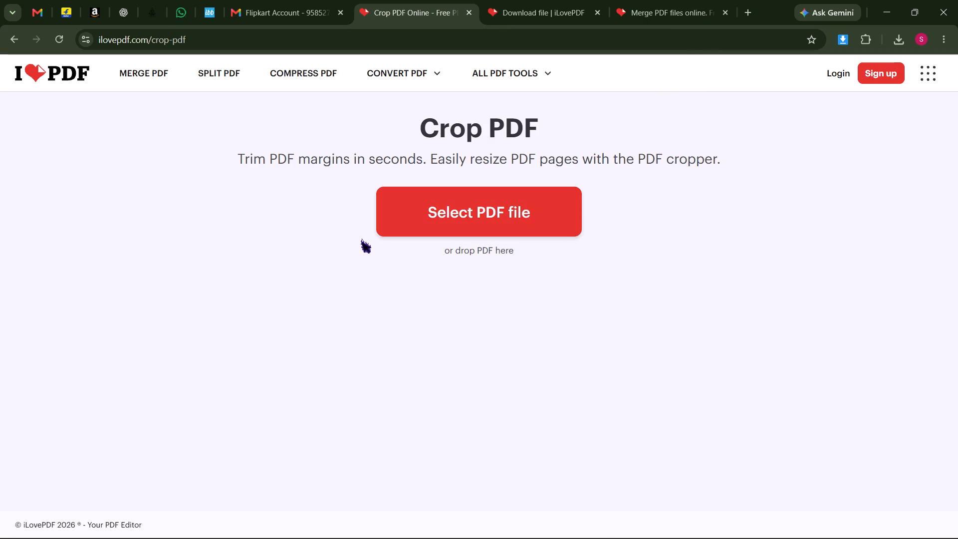
{"action": "key", "text": "alt+Tab"}
{"action": "left_click", "coordinate": [209, 371]}
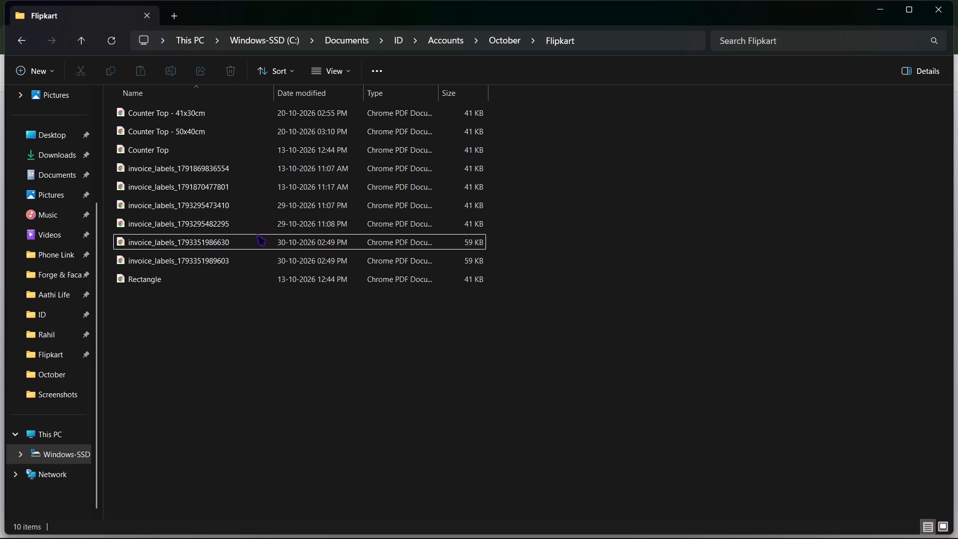
{"action": "left_click", "coordinate": [237, 239]}
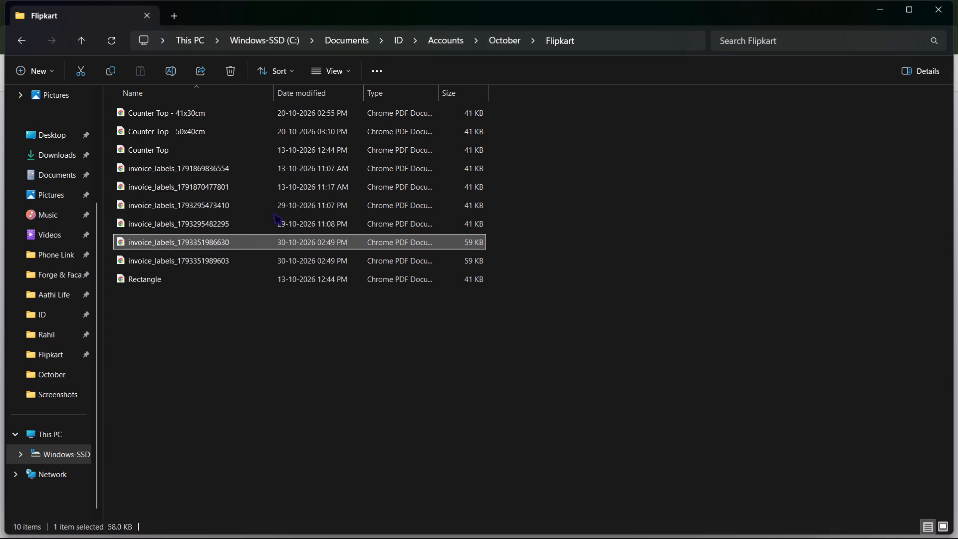
{"action": "key", "text": "alt+Tab"}
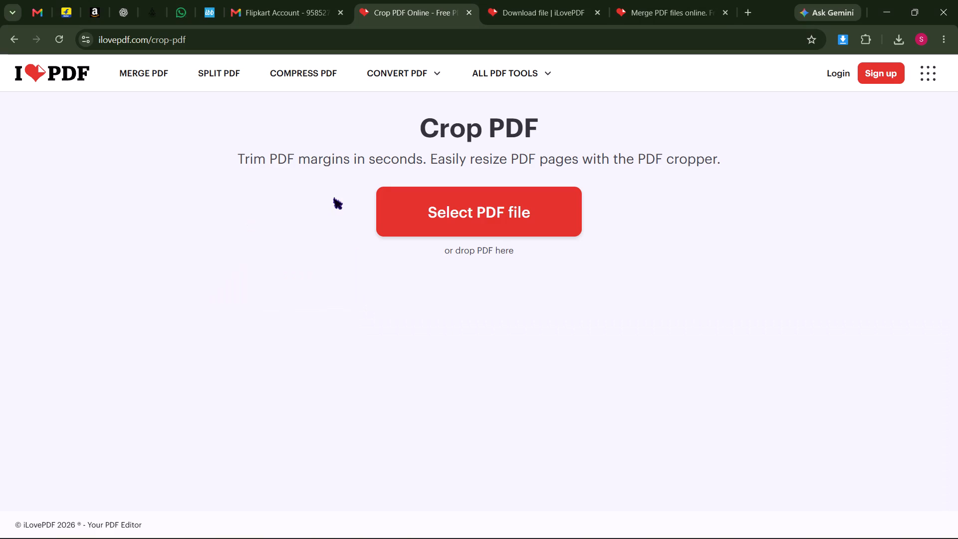
{"action": "key", "text": "alt+Tab"}
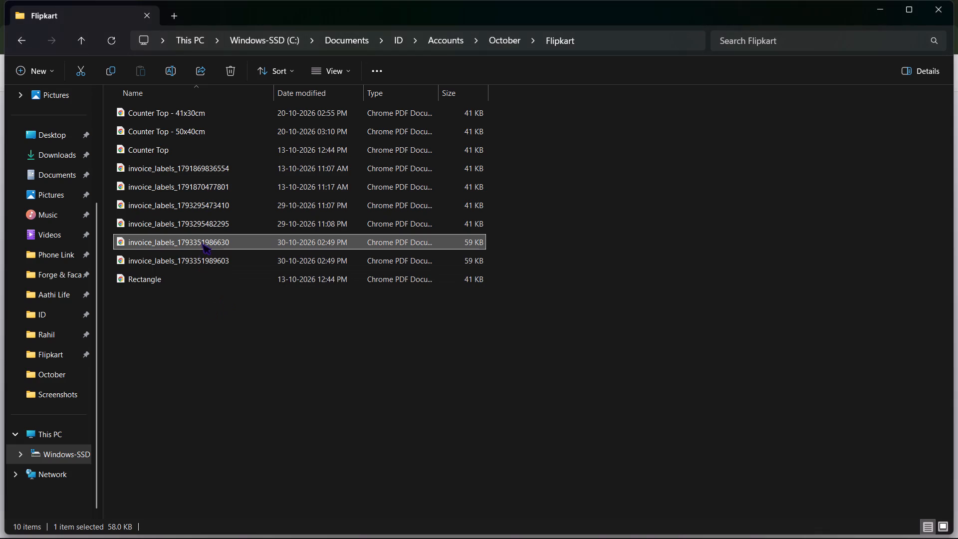
{"action": "left_click_drag", "start_coordinate": [204, 240], "coordinate": [473, 240]}
{"action": "key", "text": "alt+Tab"}
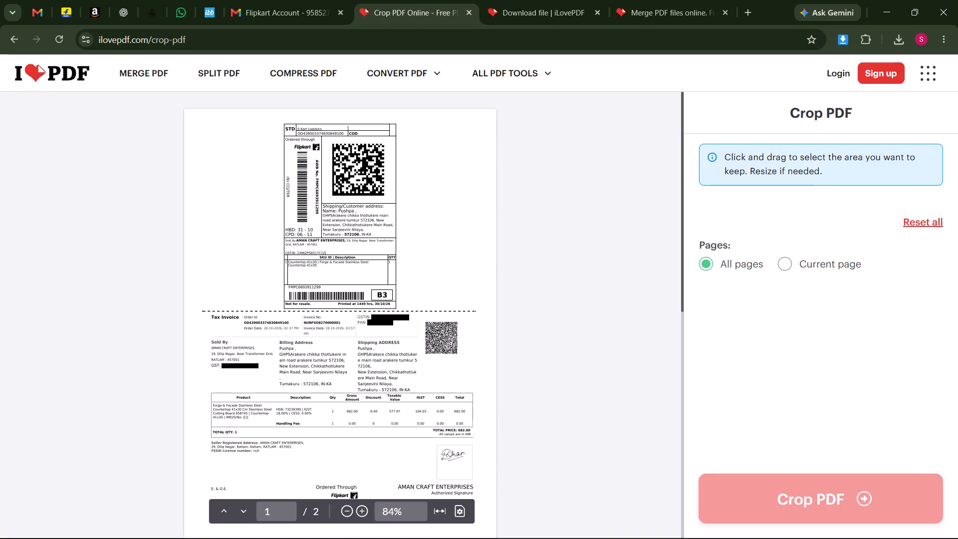
Crop all pages to the shipping label above the dashed line, excluding the tax invoice, and download the cropped PDF.
{"action": "left_click_drag", "start_coordinate": [278, 120], "coordinate": [401, 309]}
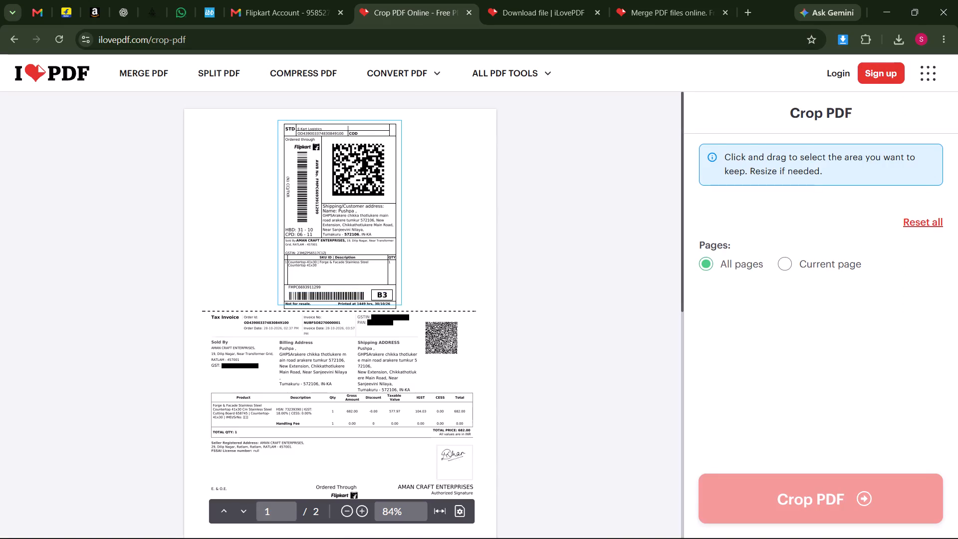
{"action": "left_click_drag", "start_coordinate": [401, 309], "coordinate": [403, 308]}
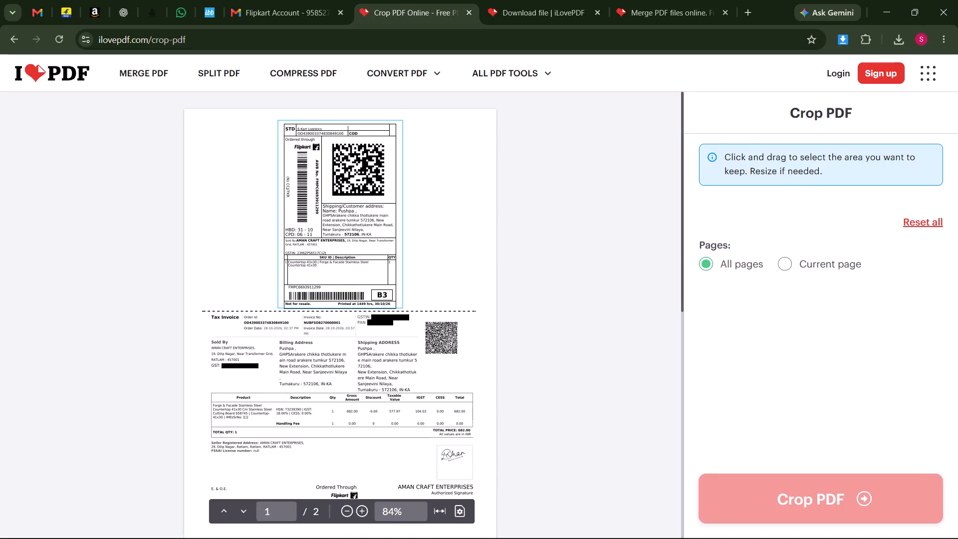
{"action": "left_click_drag", "start_coordinate": [403, 308], "coordinate": [403, 309]}
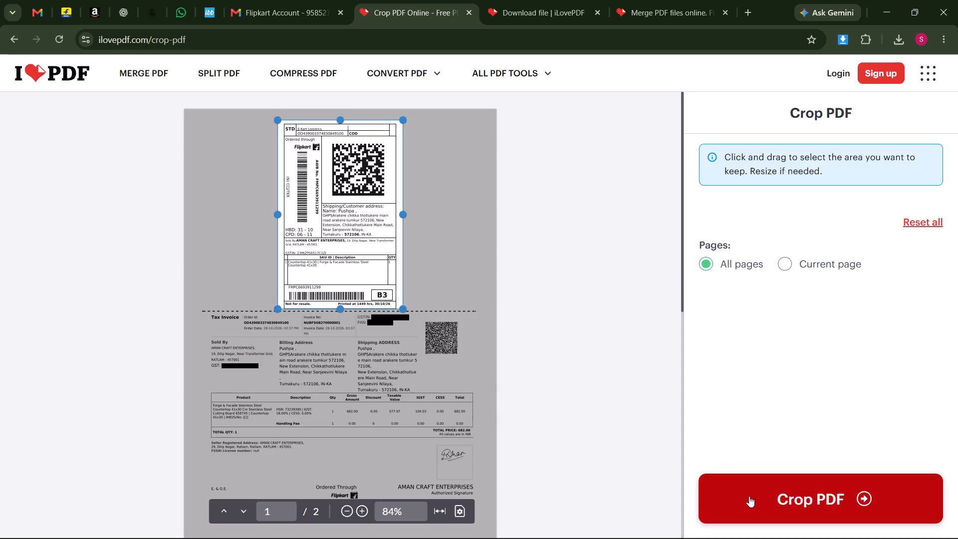
{"action": "left_click", "coordinate": [754, 506]}
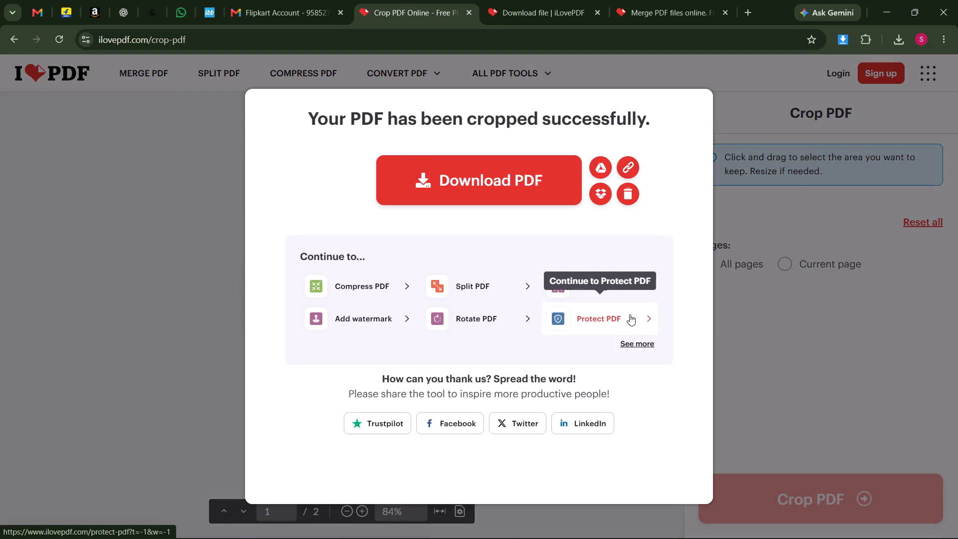
{"action": "left_click", "coordinate": [458, 175]}
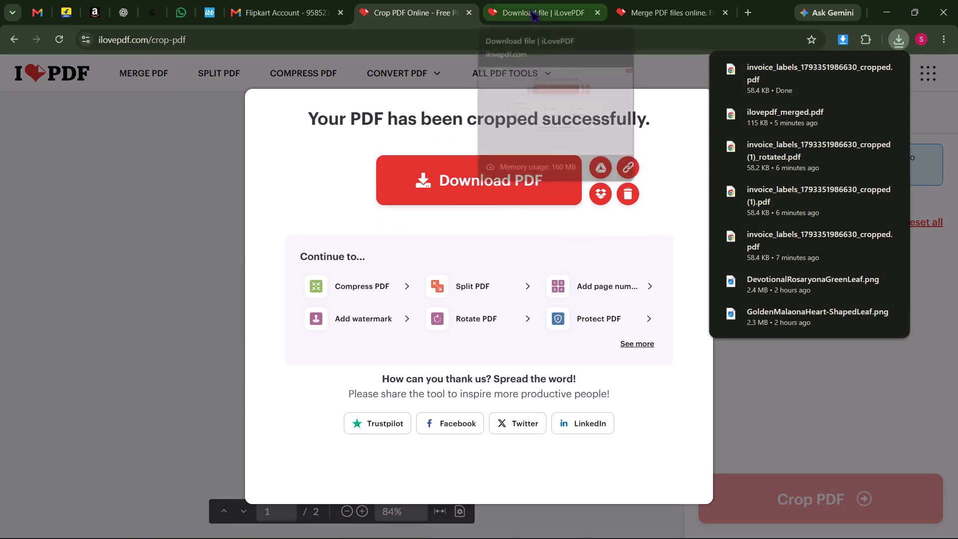
Return the iLovePDF download page to the Rotate PDF file selection page.
{"action": "left_click", "coordinate": [530, 3]}
{"action": "left_click", "coordinate": [323, 171]}
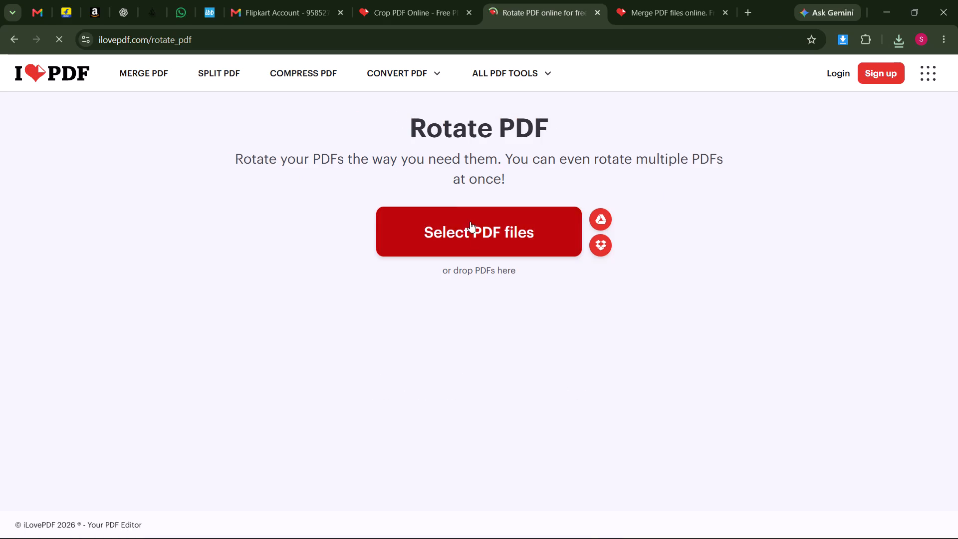
Return to Crop PDF, dismiss the download prompt, examine the cropped shipping labels on both pages, and close the crop page.
{"action": "left_click", "coordinate": [374, 0]}
{"action": "left_click", "coordinate": [161, 164]}
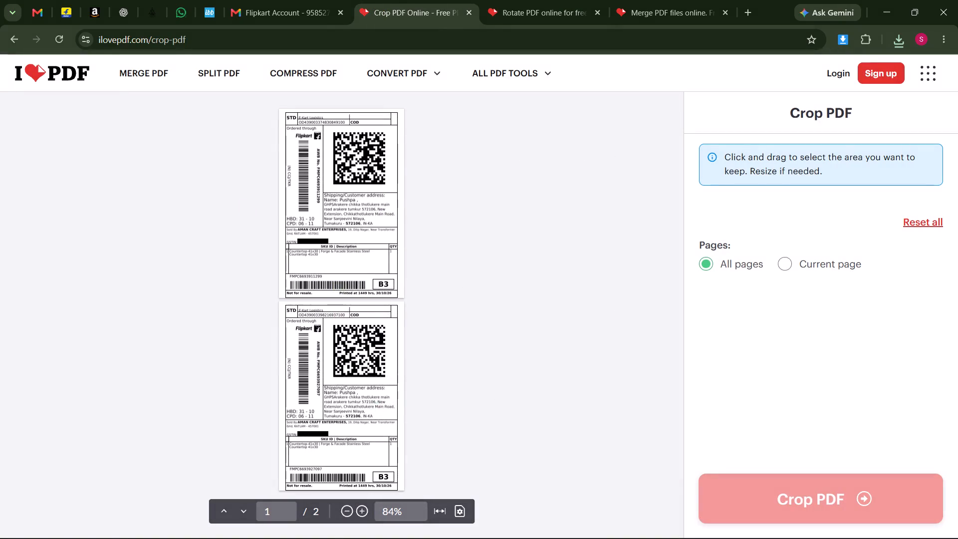
{"action": "scroll", "coordinate": [200, 331], "scroll_direction": "down", "scroll_amount": 4}
{"action": "scroll", "coordinate": [202, 332], "scroll_direction": "up", "scroll_amount": 7}
{"action": "scroll", "coordinate": [206, 329], "scroll_direction": "down", "scroll_amount": 8}
{"action": "scroll", "coordinate": [206, 326], "scroll_direction": "up", "scroll_amount": 3}
{"action": "scroll", "coordinate": [206, 320], "scroll_direction": "down", "scroll_amount": 3}
{"action": "scroll", "coordinate": [205, 321], "scroll_direction": "up", "scroll_amount": 4}
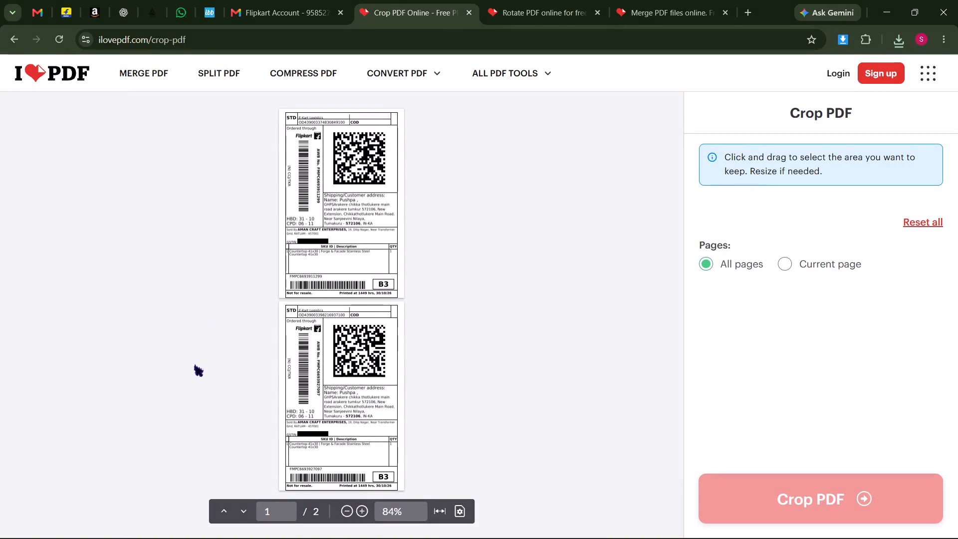
{"action": "scroll", "coordinate": [194, 362], "scroll_direction": "up", "scroll_amount": 3}
{"action": "scroll", "coordinate": [196, 371], "scroll_direction": "down", "scroll_amount": 8}
{"action": "scroll", "coordinate": [209, 367], "scroll_direction": "up", "scroll_amount": 10}
{"action": "scroll", "coordinate": [412, 320], "scroll_direction": "down", "scroll_amount": 6}
{"action": "scroll", "coordinate": [405, 337], "scroll_direction": "up", "scroll_amount": 6}
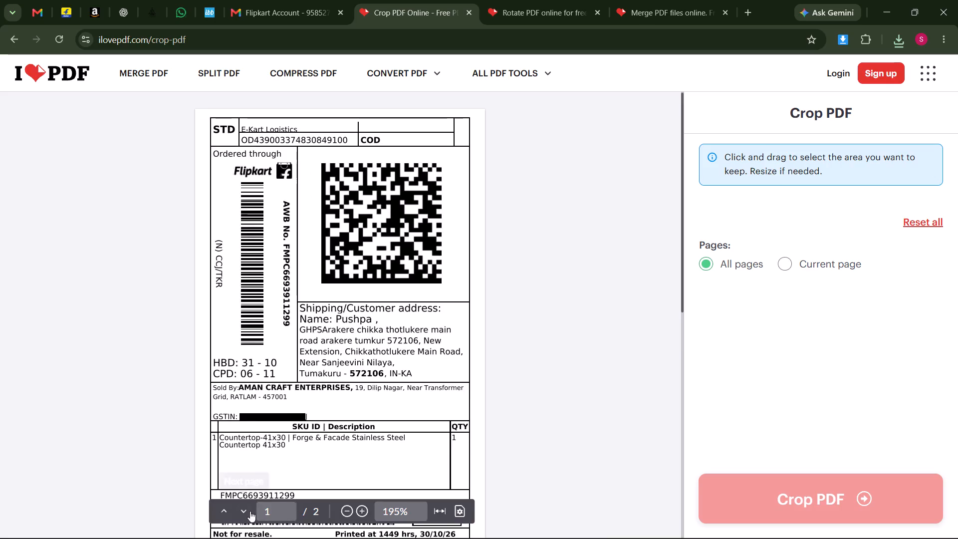
{"action": "scroll", "coordinate": [265, 398], "scroll_direction": "down", "scroll_amount": 11}
{"action": "scroll", "coordinate": [282, 355], "scroll_direction": "down", "scroll_amount": 6}
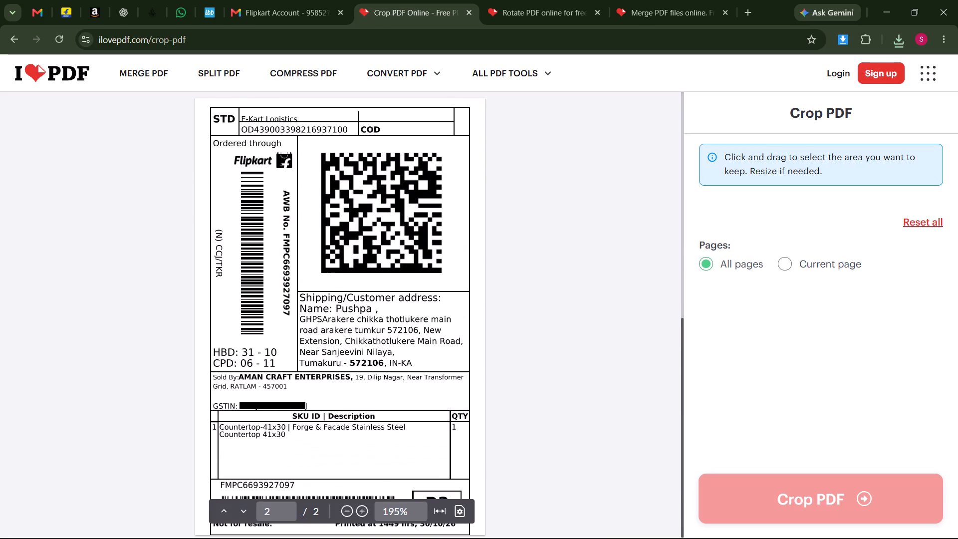
{"action": "scroll", "coordinate": [305, 290], "scroll_direction": "up", "scroll_amount": 17}
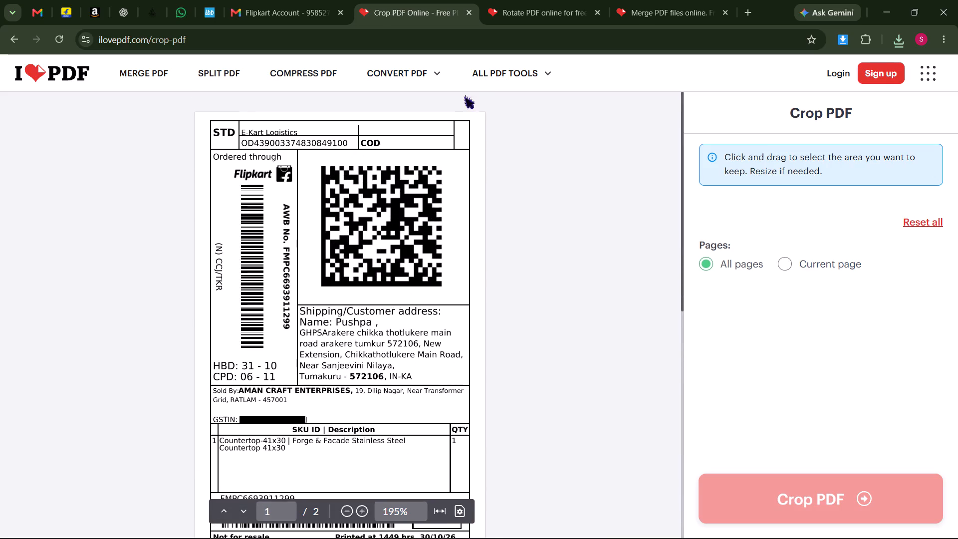
{"action": "left_click", "coordinate": [470, 14]}
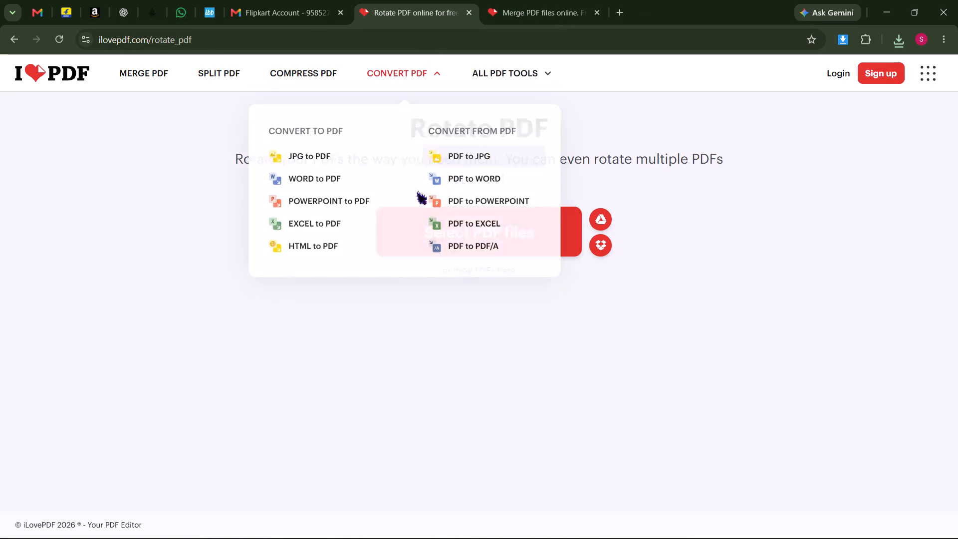
{"action": "key", "text": "alt+Tab"}
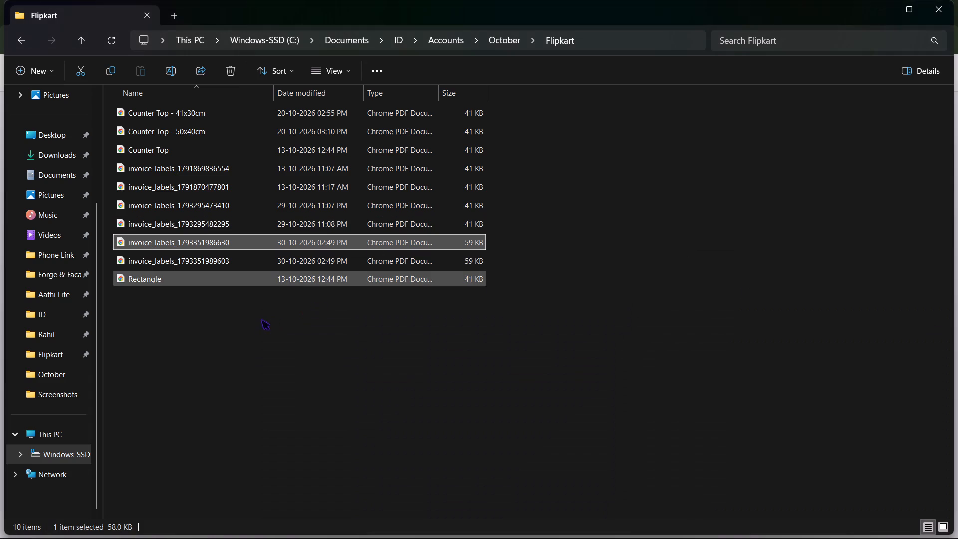
{"action": "left_click", "coordinate": [261, 316]}
{"action": "double_click", "coordinate": [253, 238]}
{"action": "scroll", "coordinate": [441, 293], "scroll_direction": "down", "scroll_amount": 6}
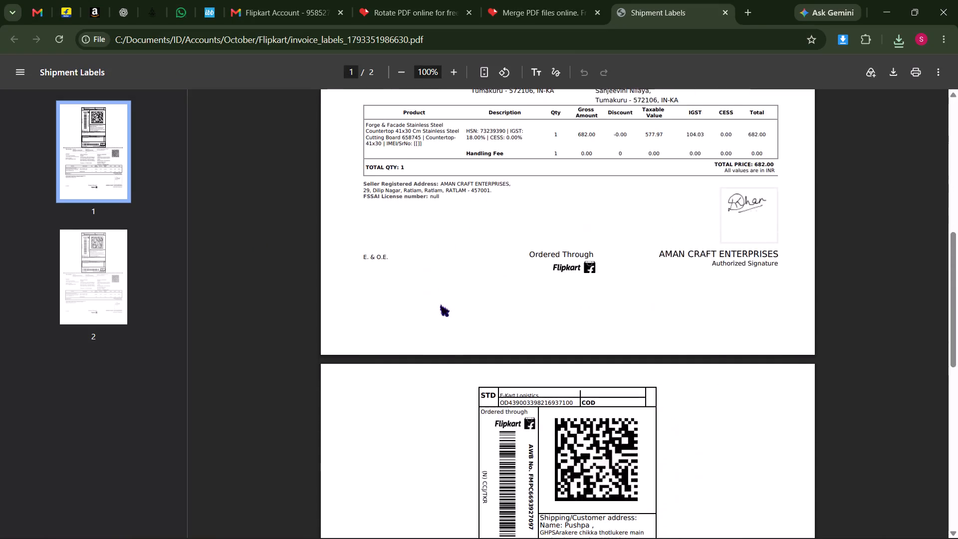
{"action": "scroll", "coordinate": [440, 302], "scroll_direction": "down", "scroll_amount": 12}
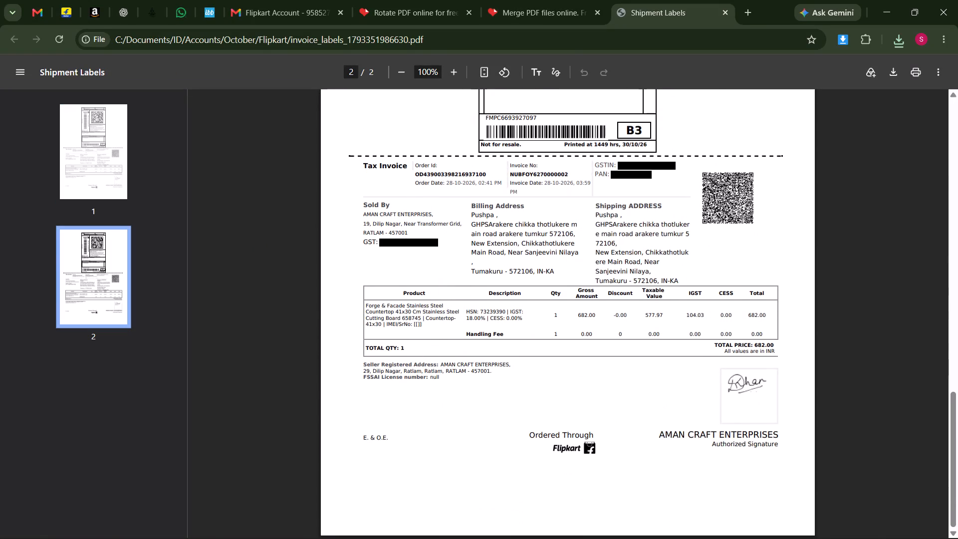
{"action": "scroll", "coordinate": [503, 307], "scroll_direction": "up", "scroll_amount": 4}
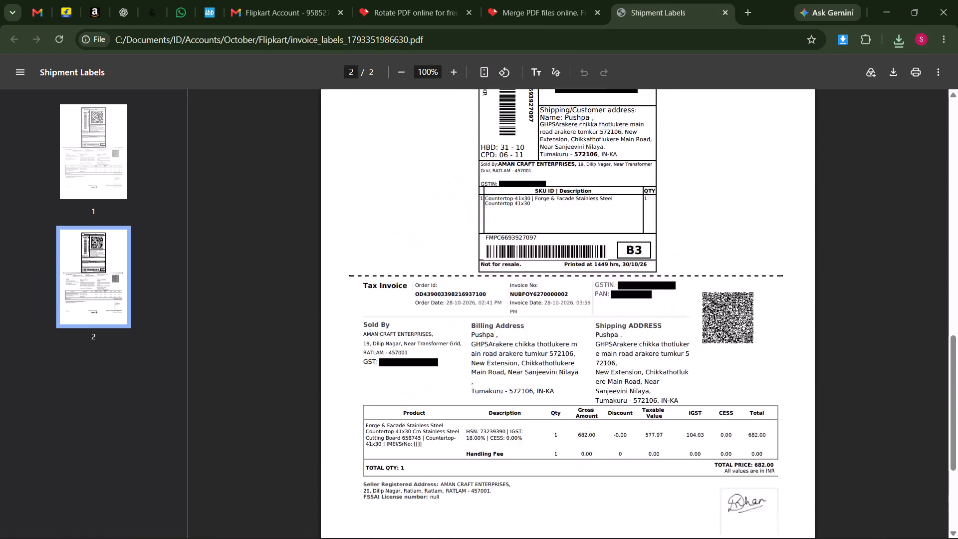
{"action": "scroll", "coordinate": [491, 321], "scroll_direction": "down", "scroll_amount": 5}
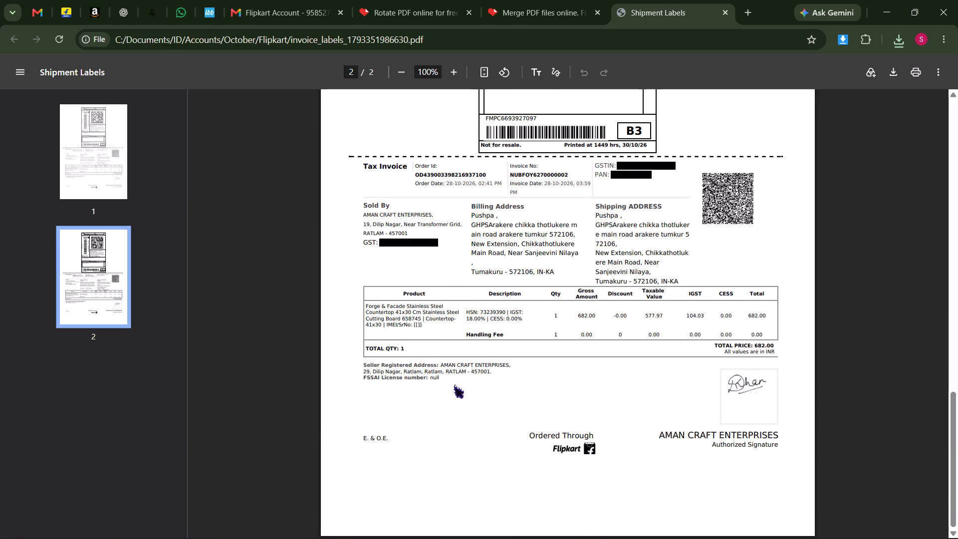
{"action": "scroll", "coordinate": [452, 385], "scroll_direction": "down", "scroll_amount": 4}
{"action": "scroll", "coordinate": [450, 386], "scroll_direction": "up", "scroll_amount": 6}
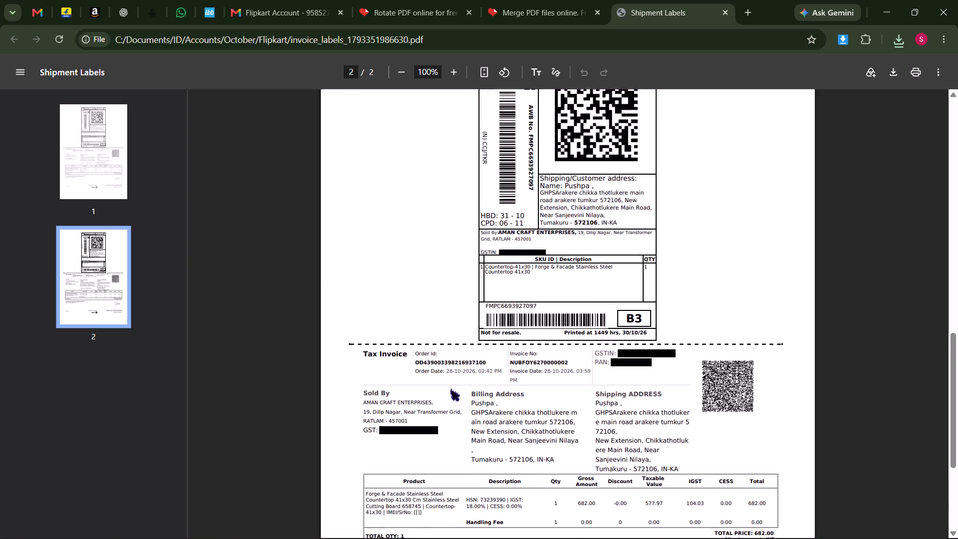
{"action": "scroll", "coordinate": [450, 386], "scroll_direction": "up", "scroll_amount": 7}
{"action": "scroll", "coordinate": [508, 393], "scroll_direction": "up", "scroll_amount": 8}
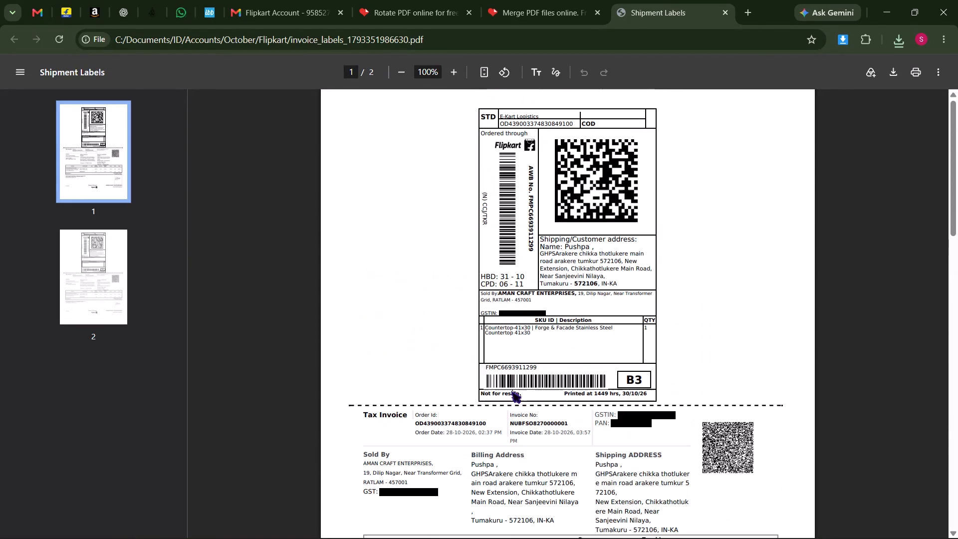
{"action": "scroll", "coordinate": [511, 388], "scroll_direction": "up", "scroll_amount": 5}
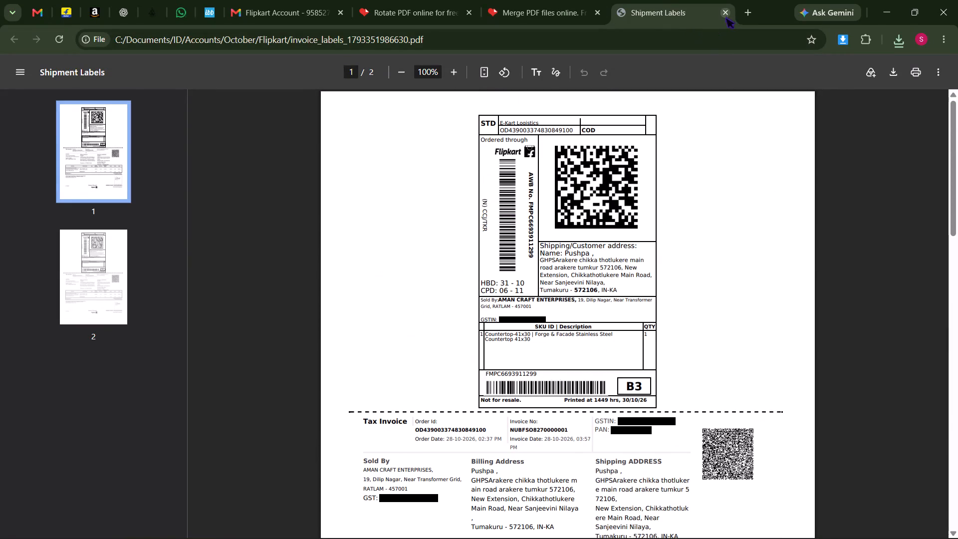
{"action": "left_click", "coordinate": [724, 13]}
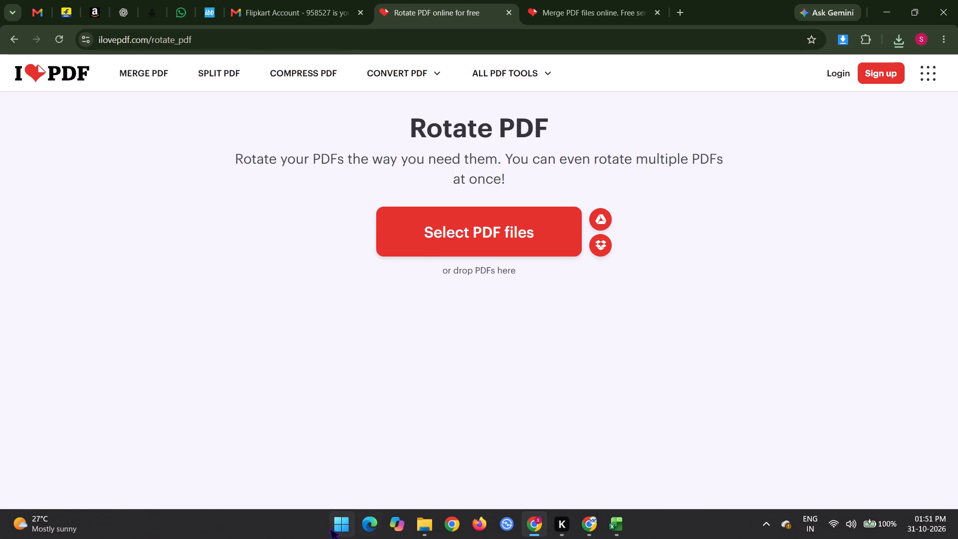
Launch WhatsApp.
{"action": "left_click", "coordinate": [345, 516]}
{"action": "scroll", "coordinate": [409, 309], "scroll_direction": "down", "scroll_amount": 6}
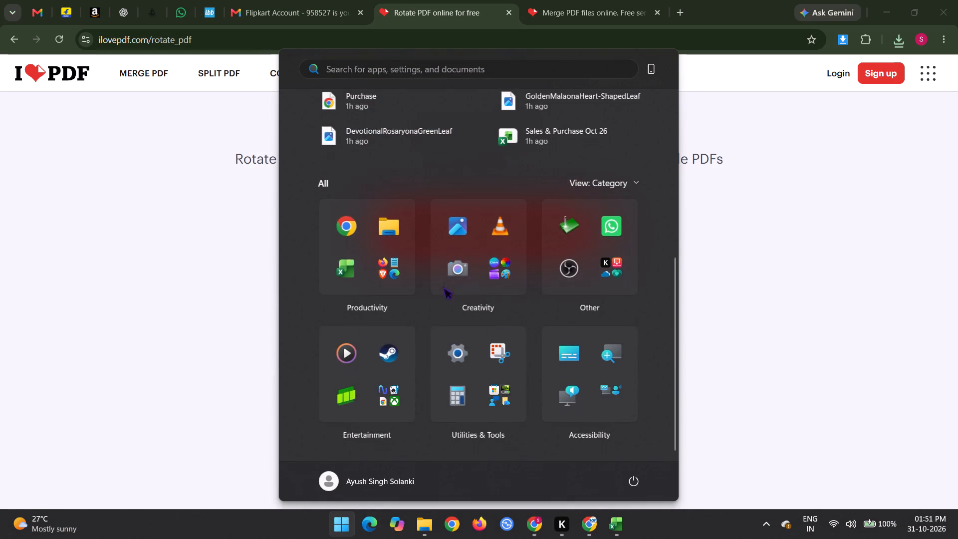
{"action": "left_click", "coordinate": [616, 228]}
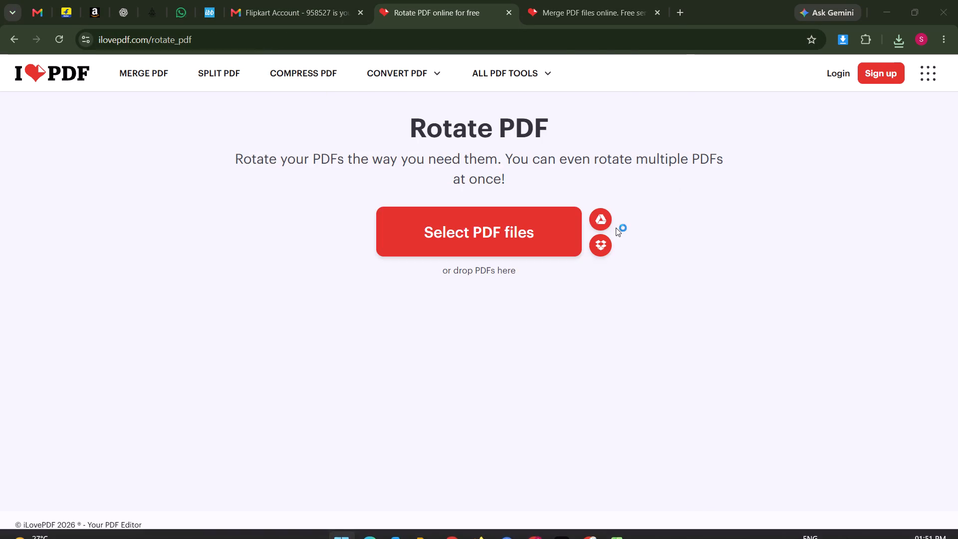
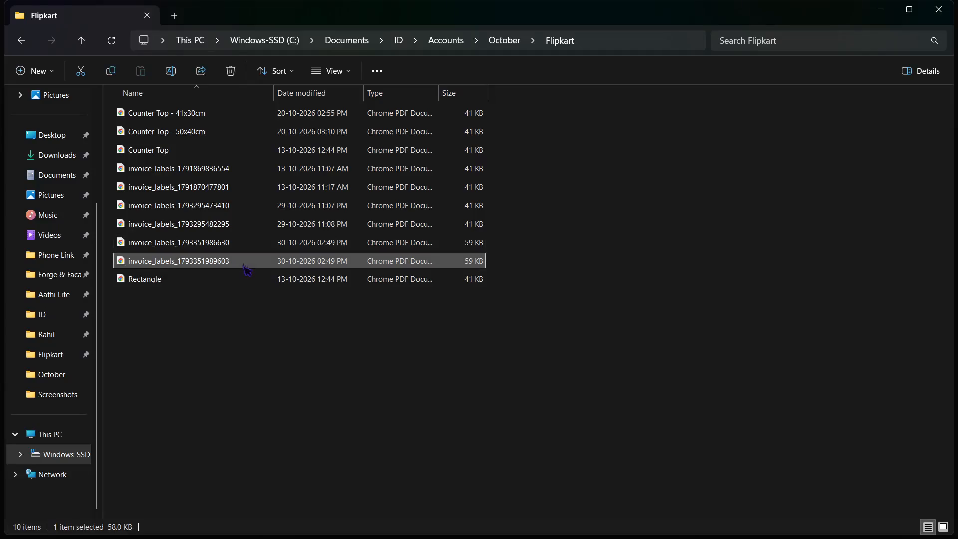
{"action": "scroll", "coordinate": [447, 331], "scroll_direction": "down", "scroll_amount": 4}
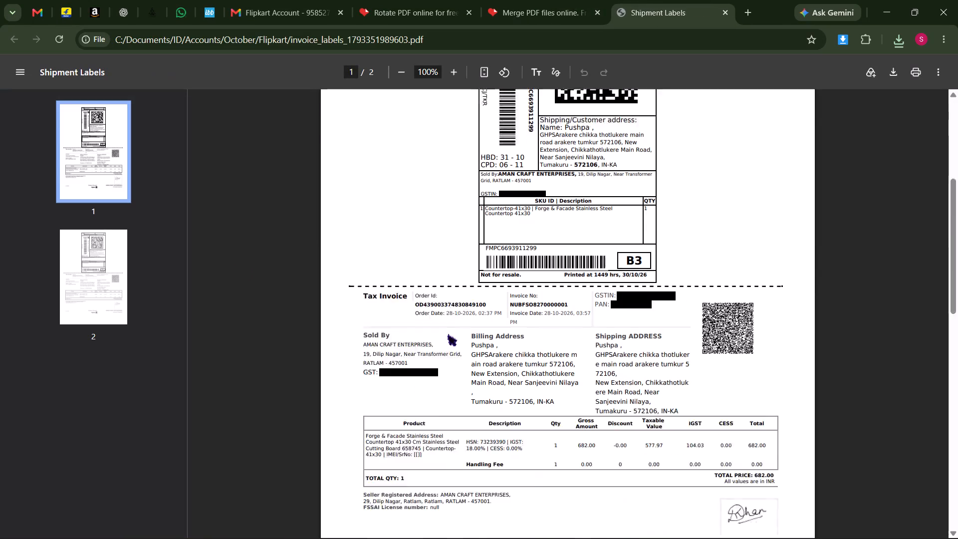
{"action": "scroll", "coordinate": [447, 331], "scroll_direction": "down", "scroll_amount": 10}
{"action": "scroll", "coordinate": [447, 331], "scroll_direction": "down", "scroll_amount": 13}
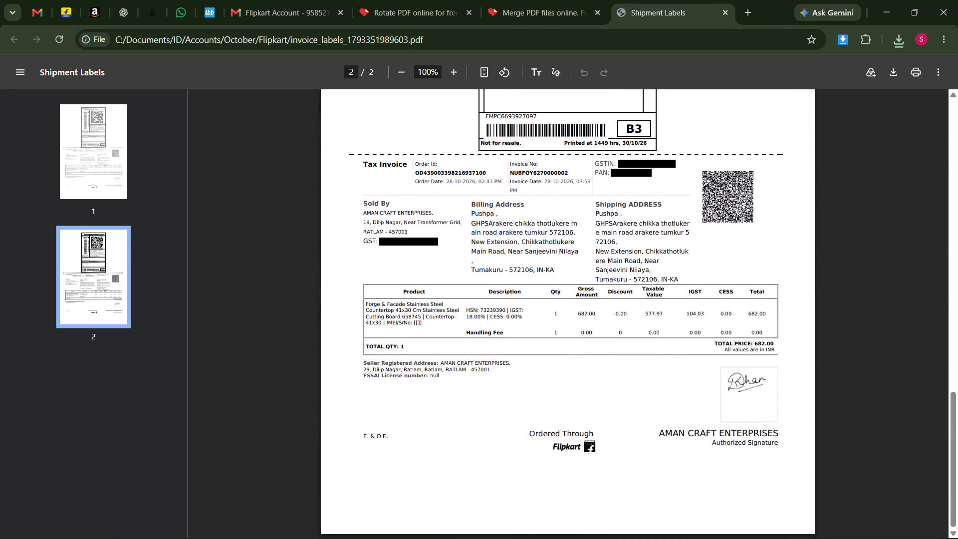
{"action": "key", "text": "alt+Tab"}
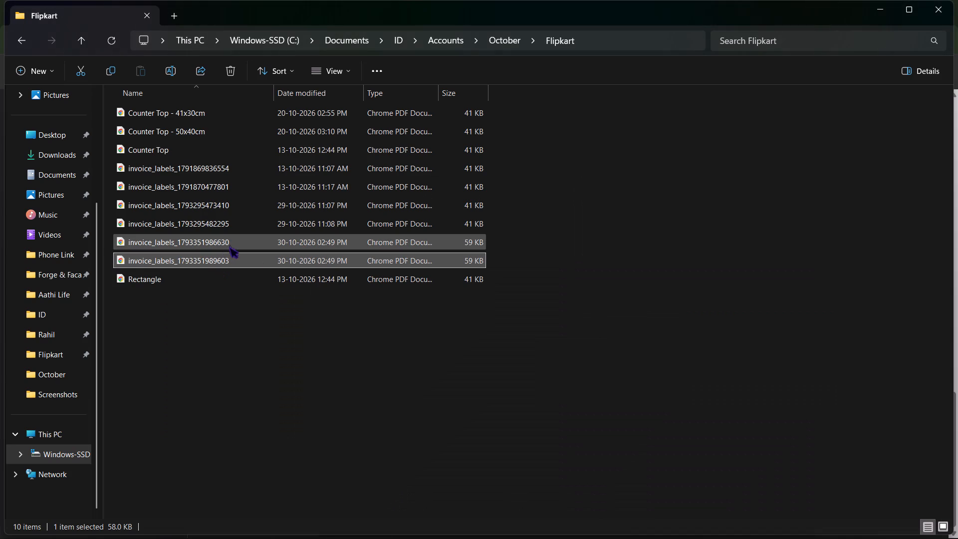
{"action": "left_click", "coordinate": [260, 348]}
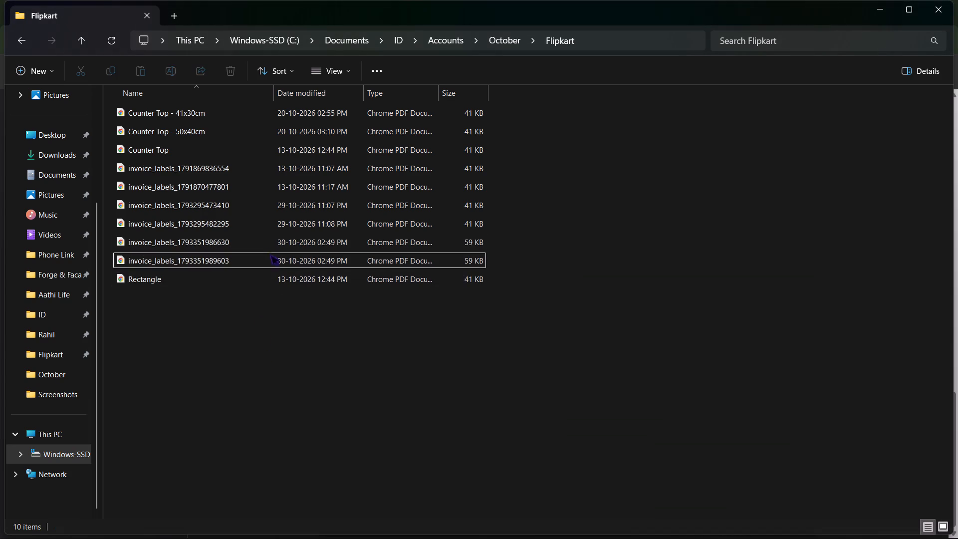
{"action": "left_click", "coordinate": [260, 264]}
{"action": "left_click", "coordinate": [260, 264]}
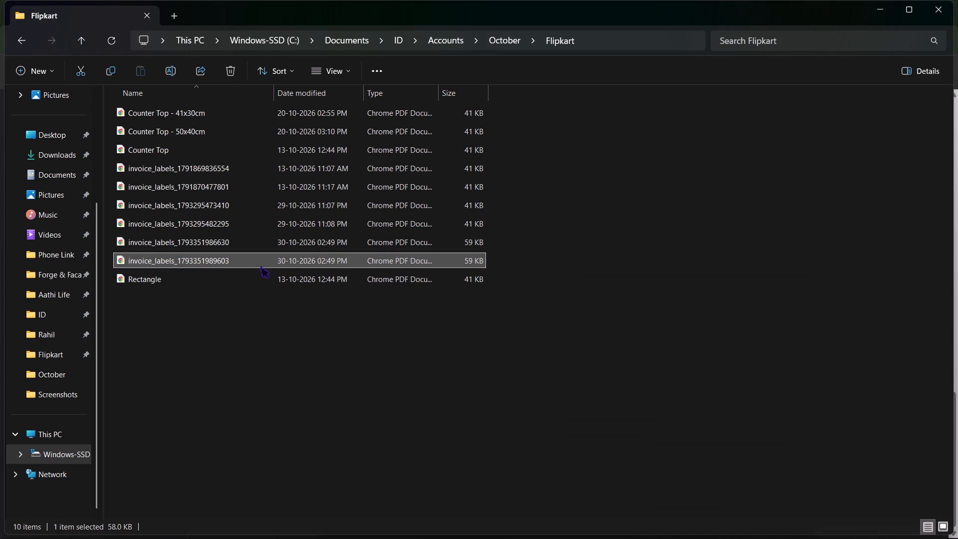
{"action": "left_click", "coordinate": [277, 433]}
{"action": "left_click", "coordinate": [277, 259]}
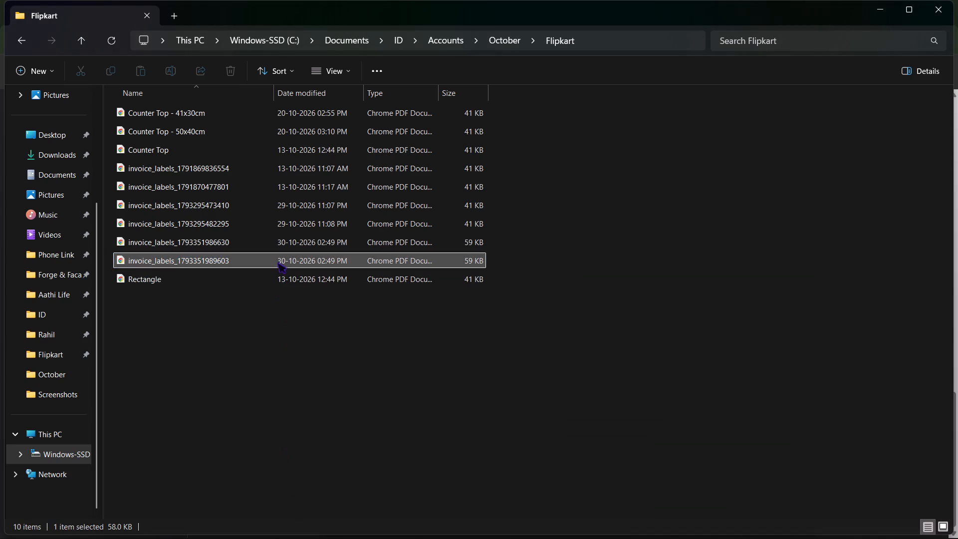
{"action": "key", "text": "Delete"}
{"action": "left_click", "coordinate": [268, 242]}
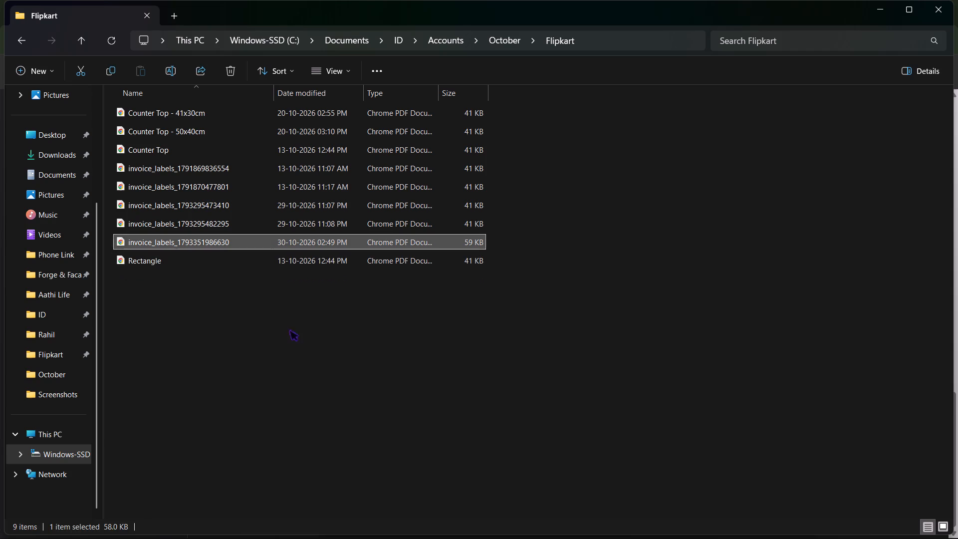
{"action": "key", "text": "alt+Tab"}
{"action": "key", "text": "alt+Tab"}
{"action": "key", "text": "alt+Tab"}
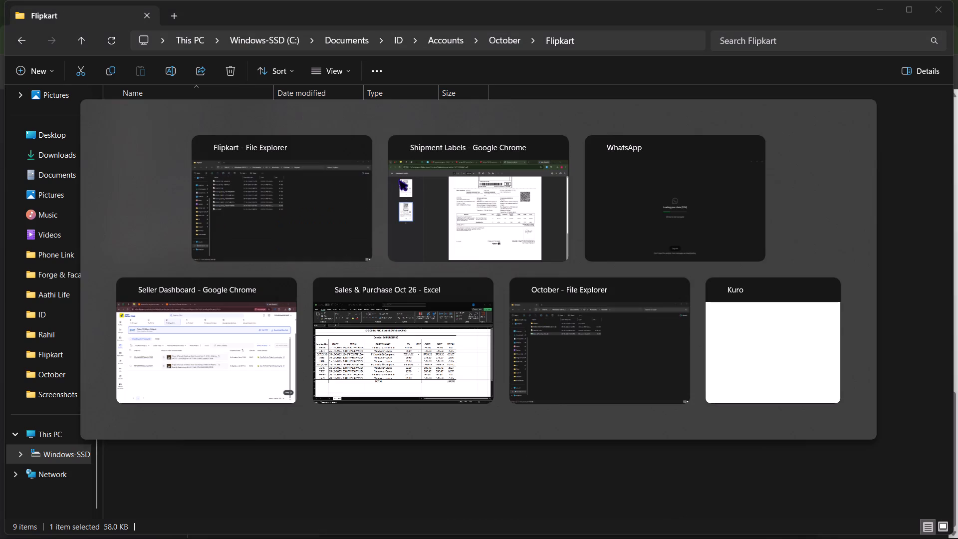
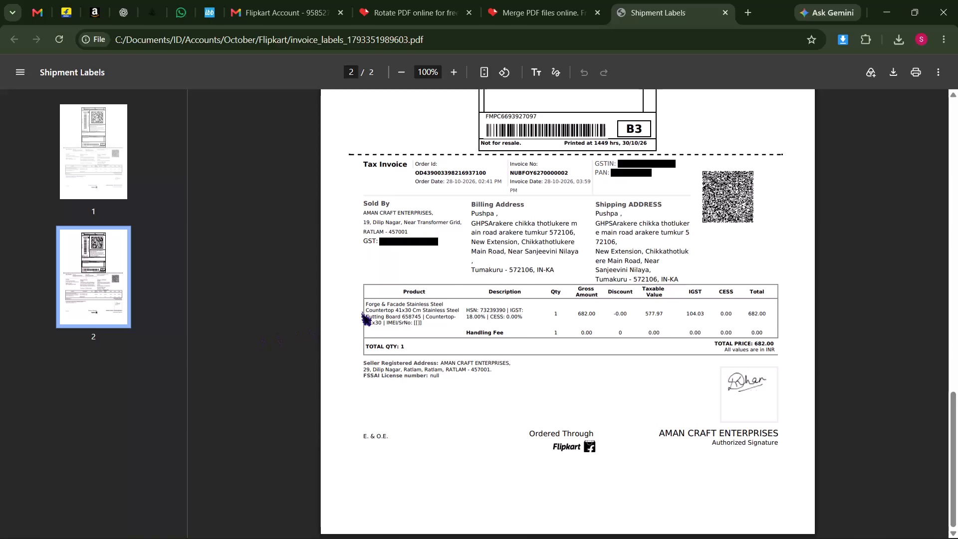
{"action": "scroll", "coordinate": [459, 321], "scroll_direction": "up", "scroll_amount": 2}
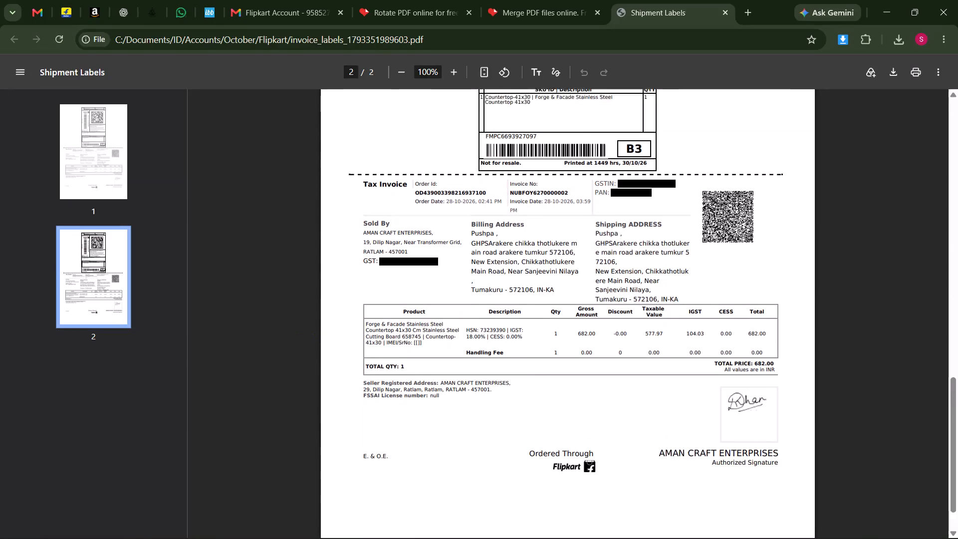
{"action": "scroll", "coordinate": [457, 320], "scroll_direction": "up", "scroll_amount": 16}
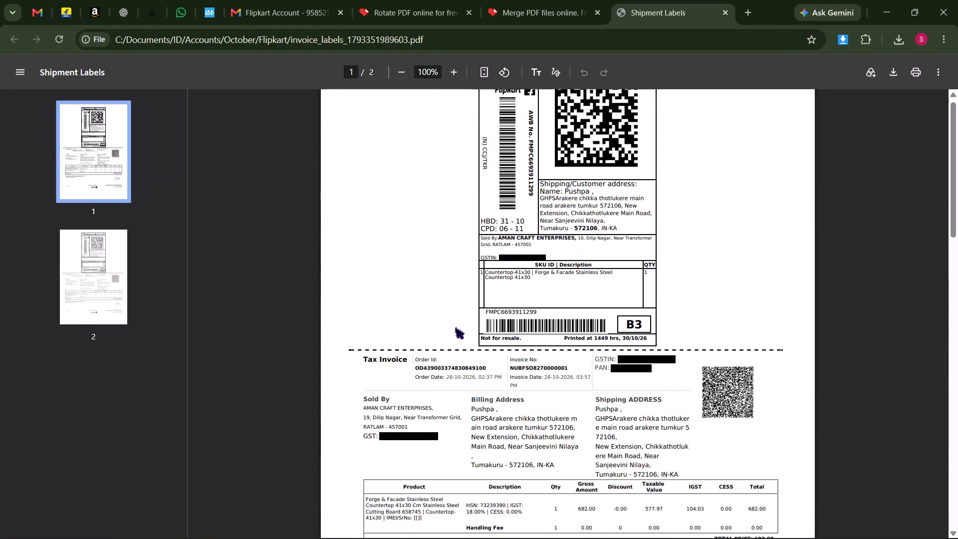
{"action": "scroll", "coordinate": [456, 322], "scroll_direction": "up", "scroll_amount": 5}
{"action": "left_click", "coordinate": [728, 6]}
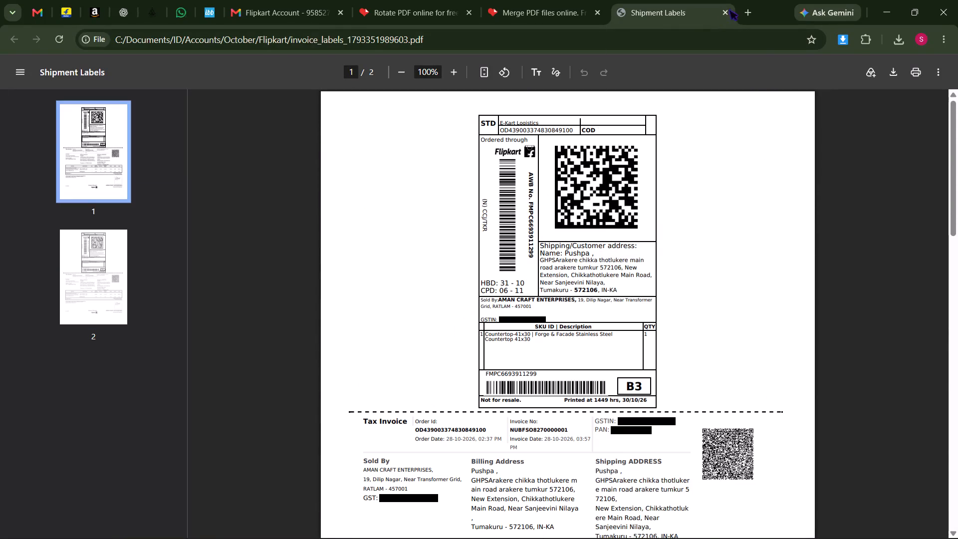
{"action": "left_click", "coordinate": [724, 12]}
{"action": "key", "text": "alt+Tab"}
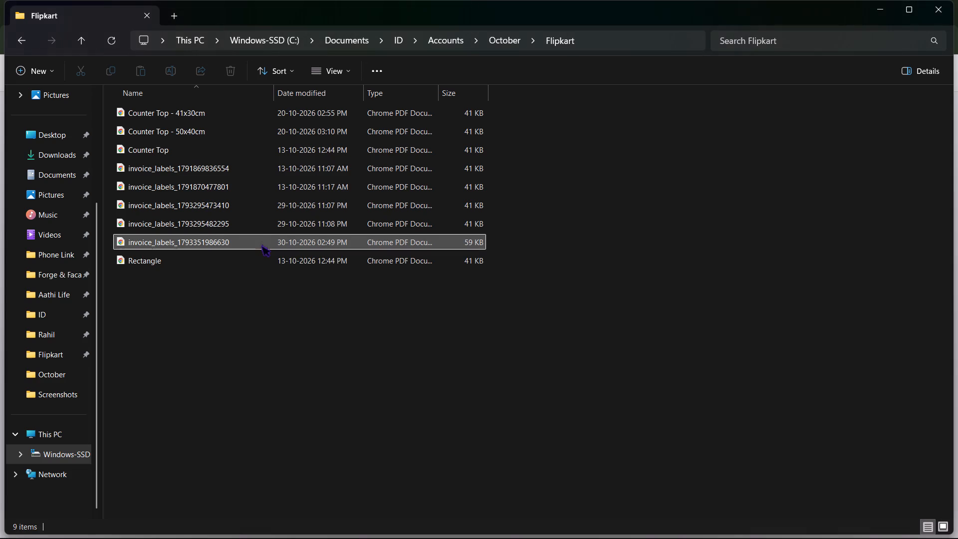
{"action": "left_click", "coordinate": [327, 341]}
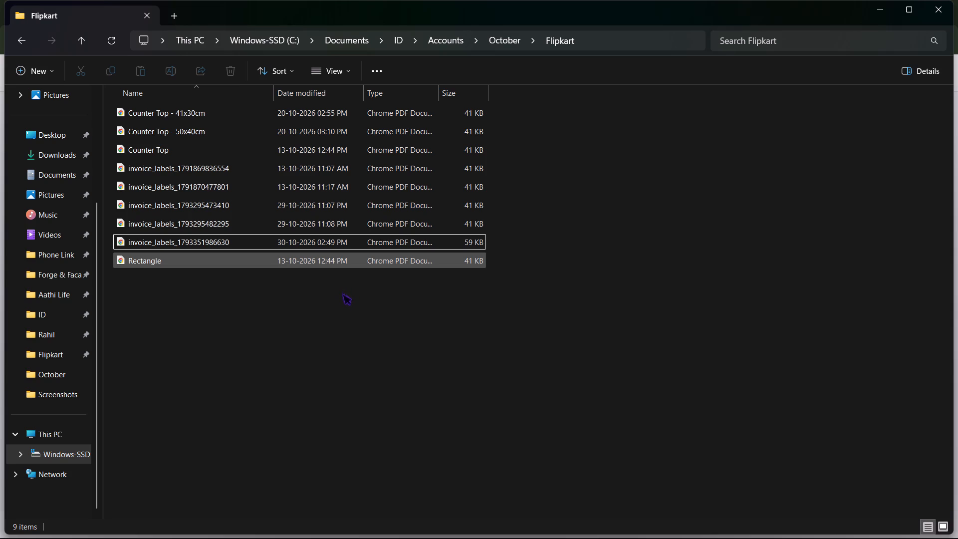
{"action": "left_click", "coordinate": [910, 8]}
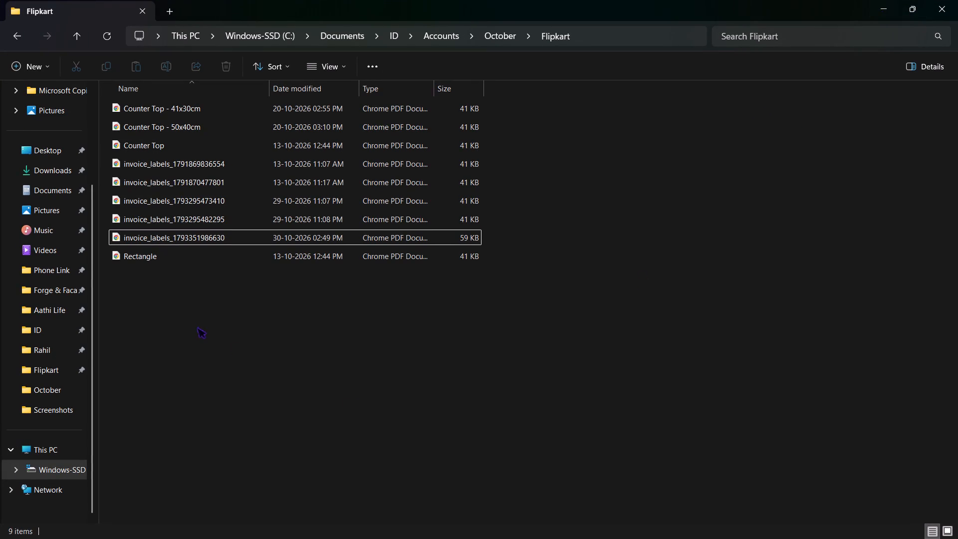
{"action": "left_click", "coordinate": [197, 324]}
{"action": "left_click", "coordinate": [18, 173]}
{"action": "left_click", "coordinate": [18, 173]}
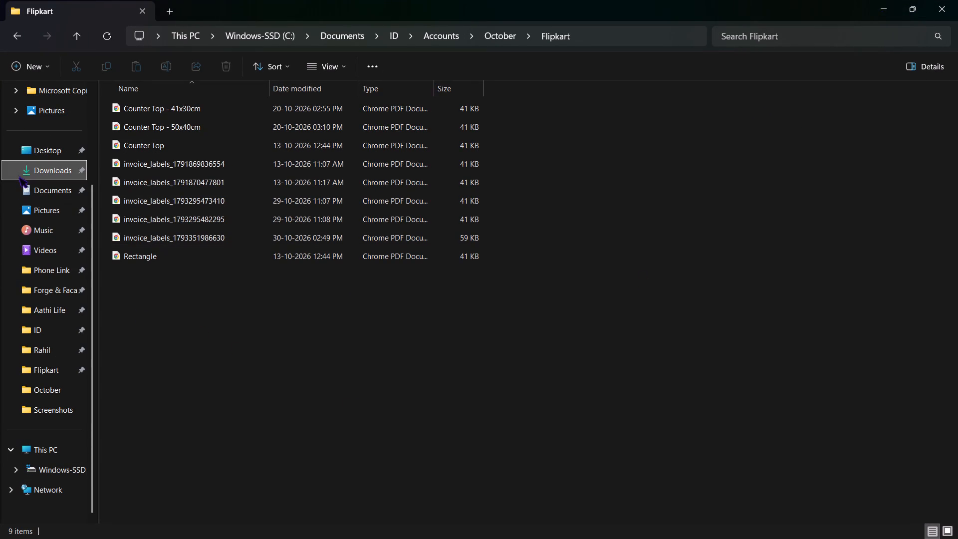
{"action": "left_click", "coordinate": [35, 165]}
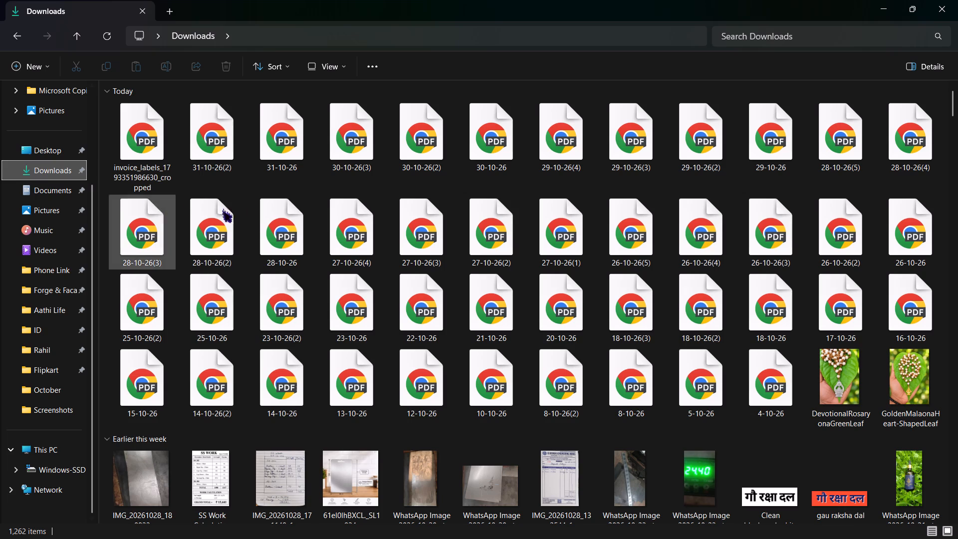
{"action": "left_click", "coordinate": [847, 379]}
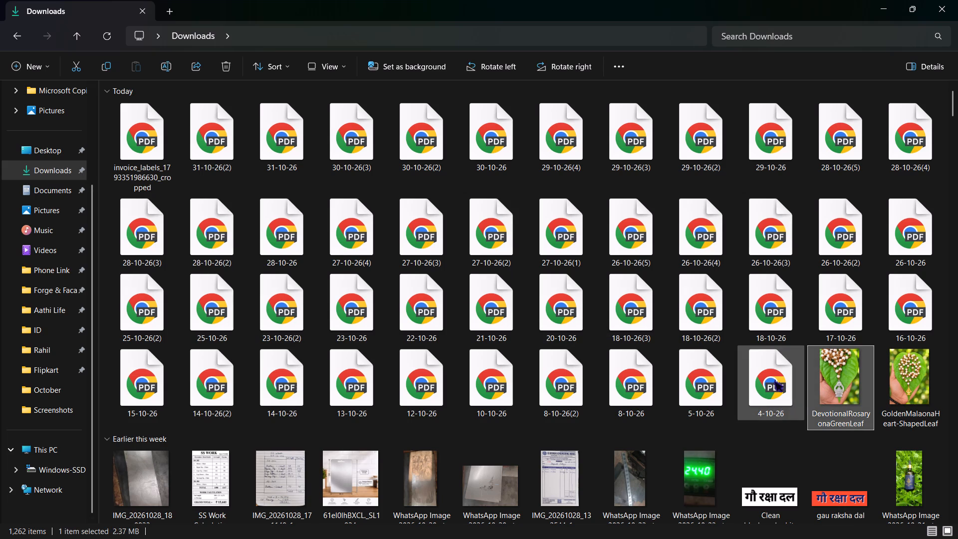
{"action": "left_click", "coordinate": [774, 377]}
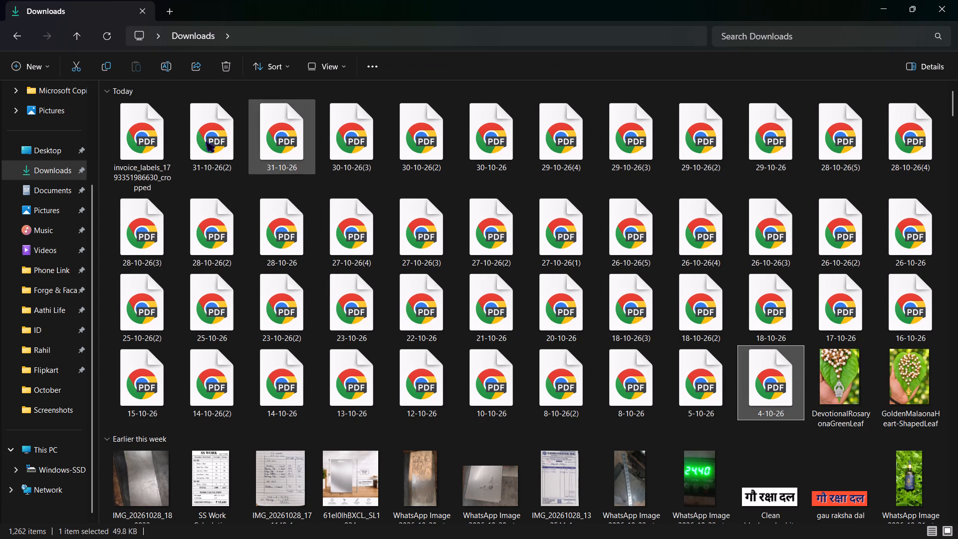
{"action": "left_click", "coordinate": [136, 140]}
{"action": "key", "text": "Delete"}
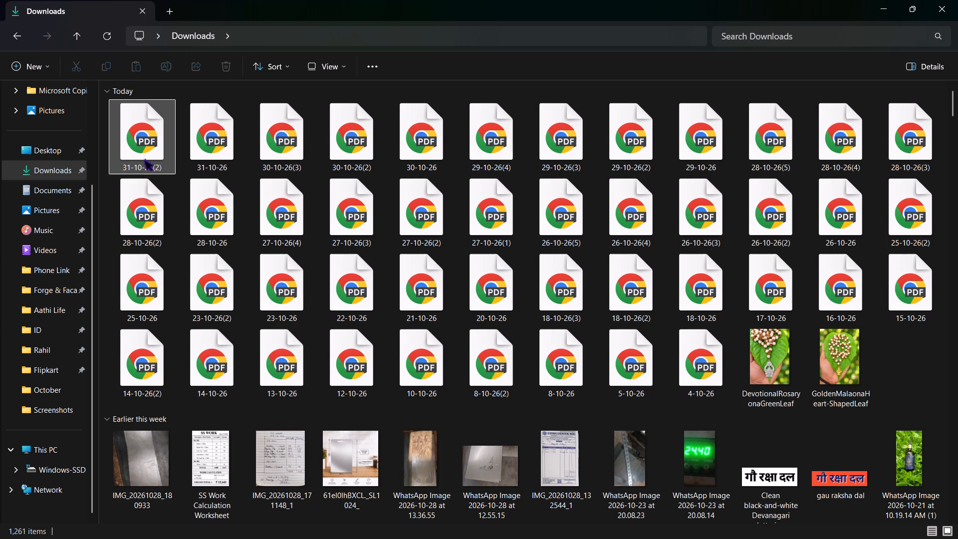
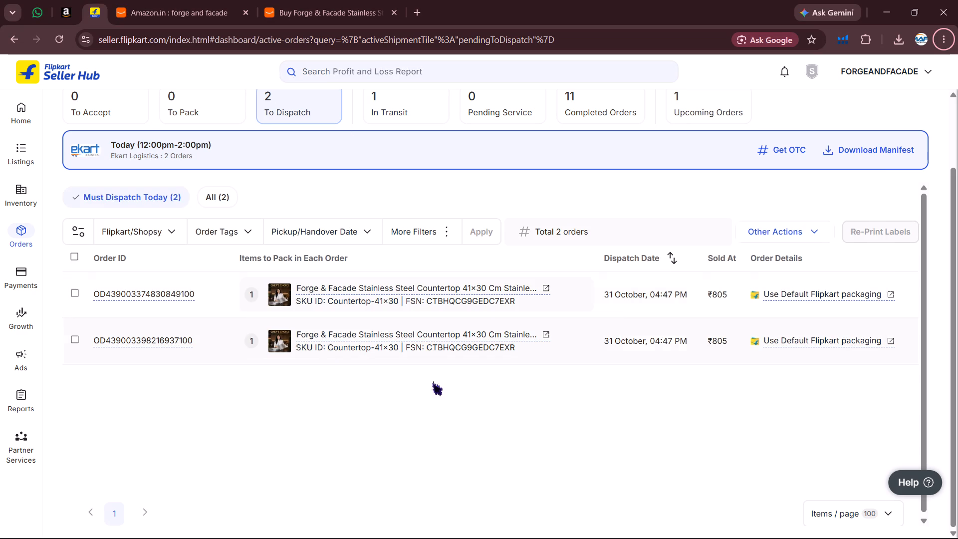
Check the upcoming and in-transit orders in Flipkart Seller Hub, returning to the To Dispatch orders after each.
{"action": "left_click", "coordinate": [720, 108]}
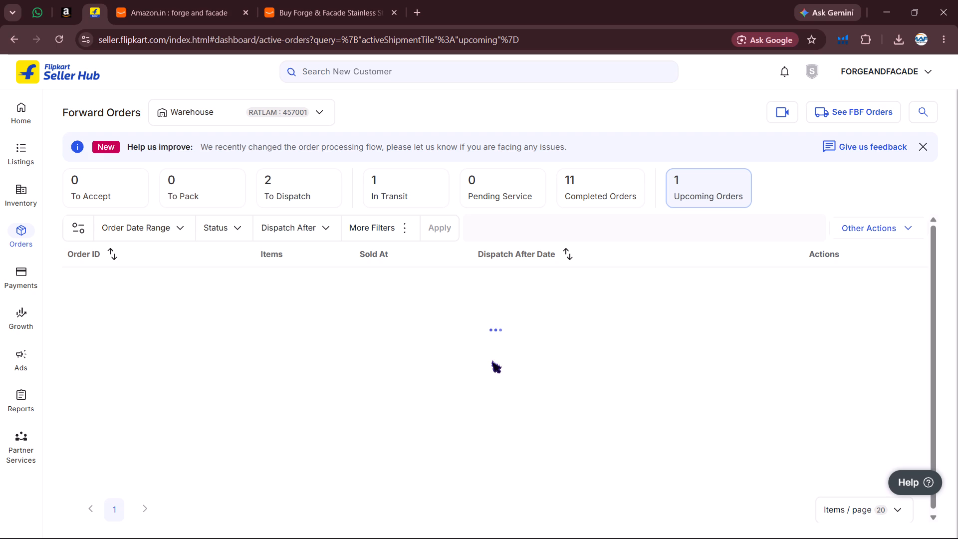
{"action": "left_click", "coordinate": [283, 184]}
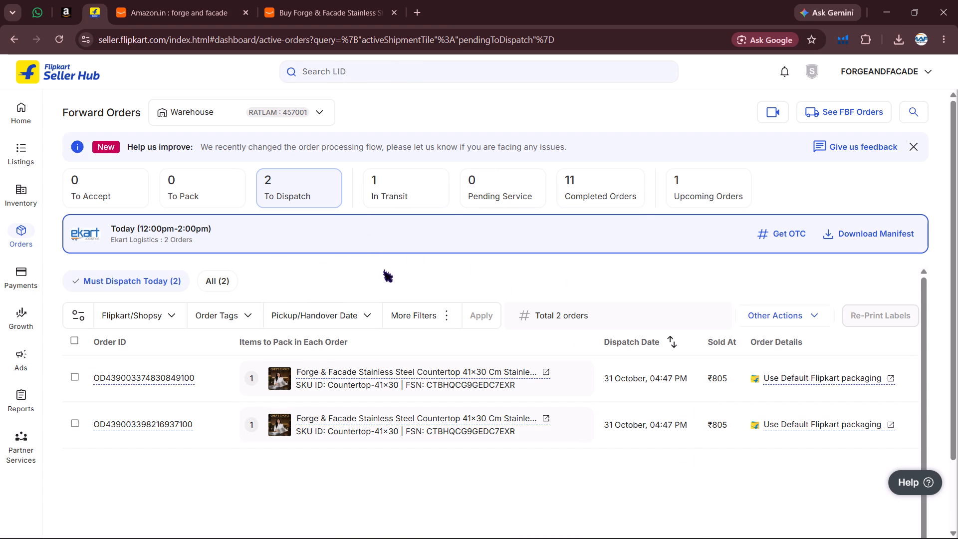
{"action": "left_click", "coordinate": [396, 191]}
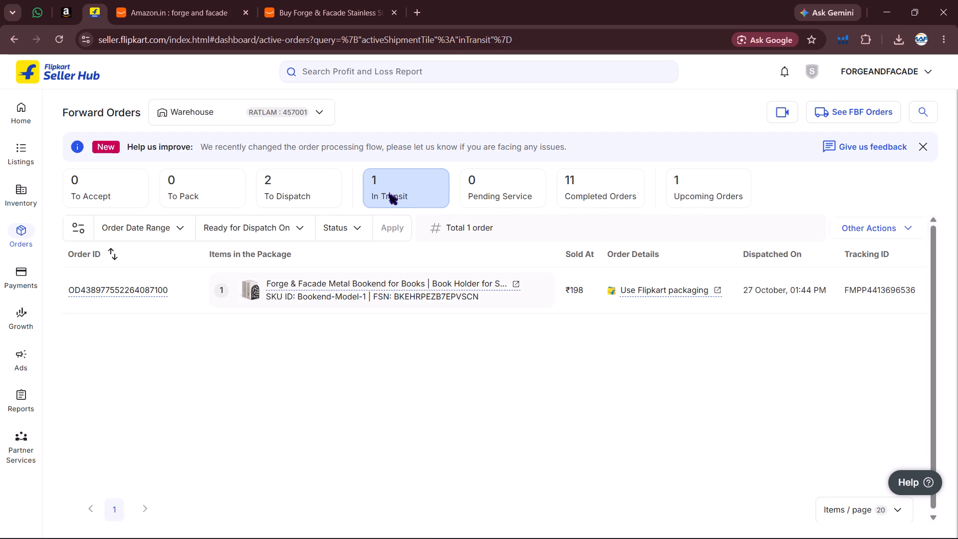
{"action": "left_click", "coordinate": [307, 168]}
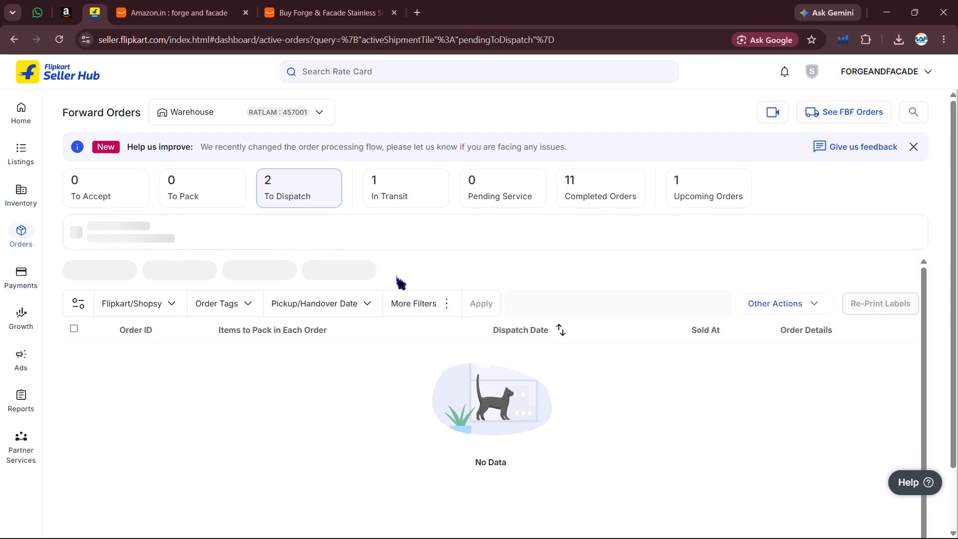
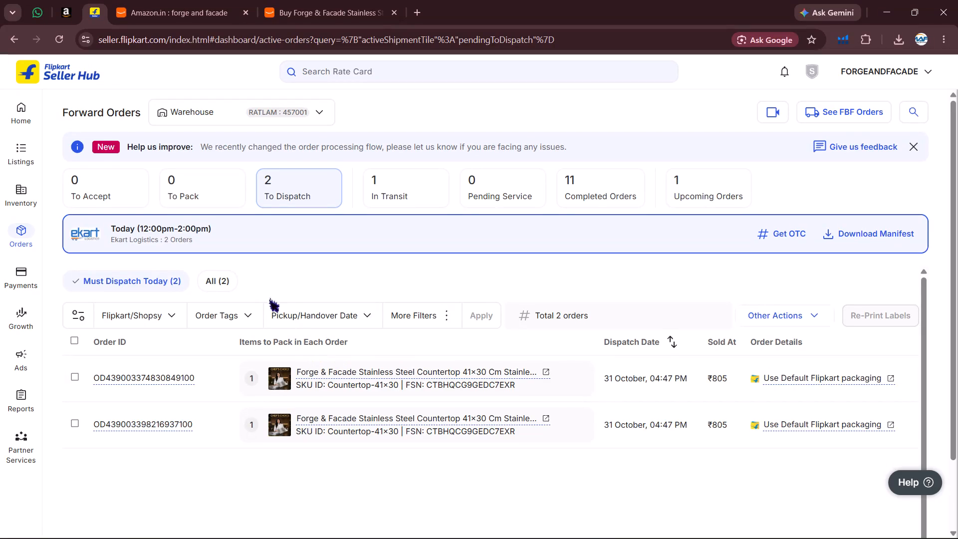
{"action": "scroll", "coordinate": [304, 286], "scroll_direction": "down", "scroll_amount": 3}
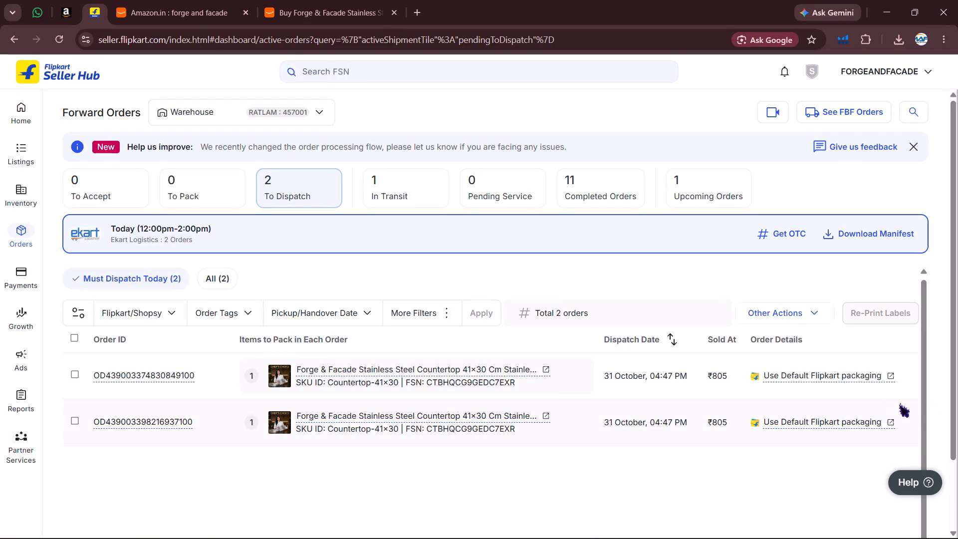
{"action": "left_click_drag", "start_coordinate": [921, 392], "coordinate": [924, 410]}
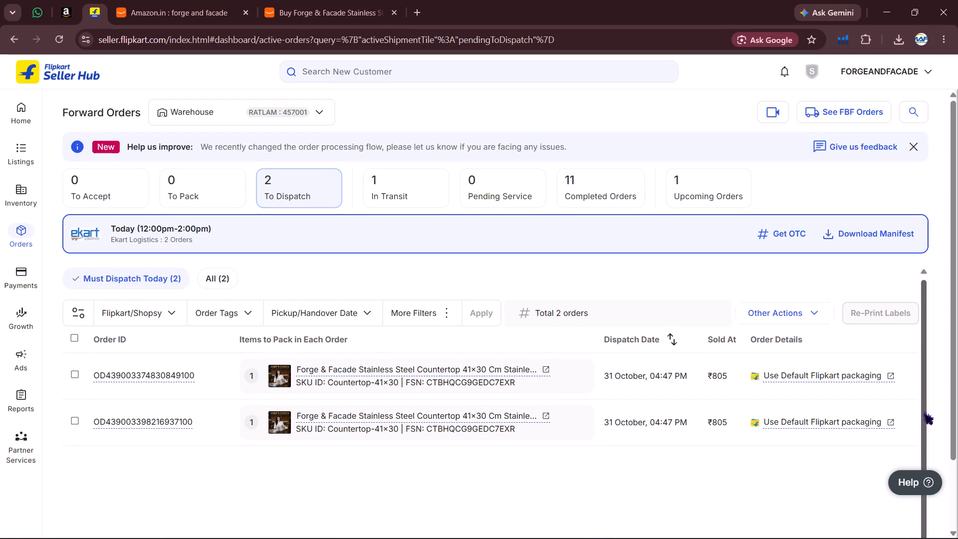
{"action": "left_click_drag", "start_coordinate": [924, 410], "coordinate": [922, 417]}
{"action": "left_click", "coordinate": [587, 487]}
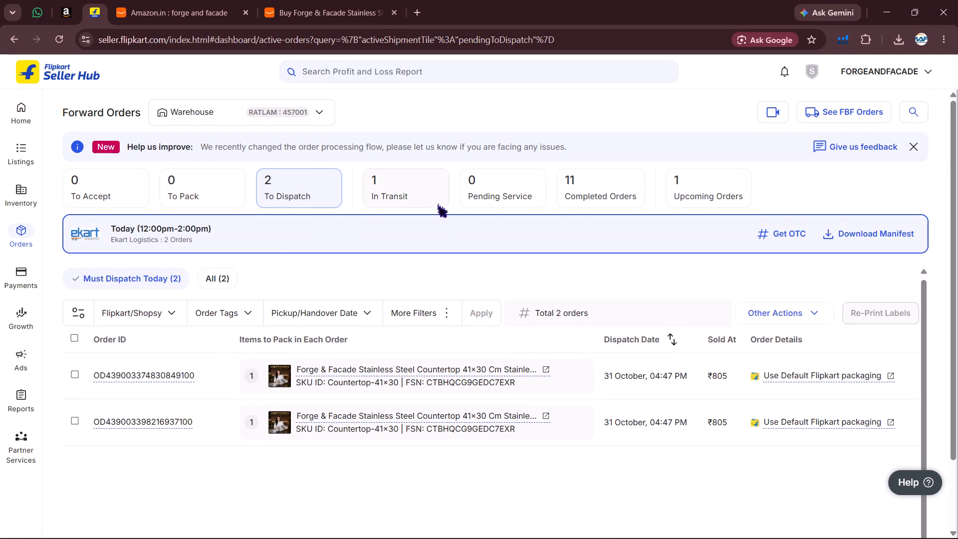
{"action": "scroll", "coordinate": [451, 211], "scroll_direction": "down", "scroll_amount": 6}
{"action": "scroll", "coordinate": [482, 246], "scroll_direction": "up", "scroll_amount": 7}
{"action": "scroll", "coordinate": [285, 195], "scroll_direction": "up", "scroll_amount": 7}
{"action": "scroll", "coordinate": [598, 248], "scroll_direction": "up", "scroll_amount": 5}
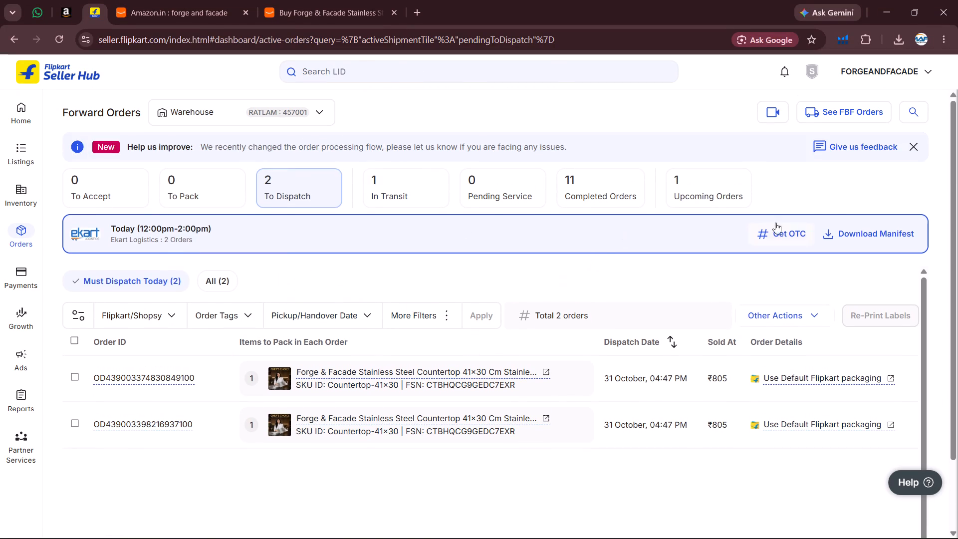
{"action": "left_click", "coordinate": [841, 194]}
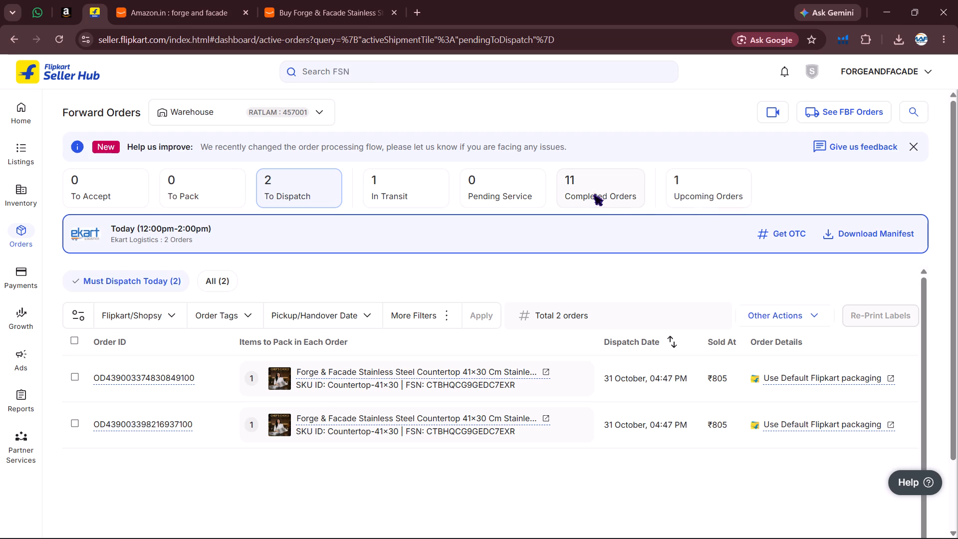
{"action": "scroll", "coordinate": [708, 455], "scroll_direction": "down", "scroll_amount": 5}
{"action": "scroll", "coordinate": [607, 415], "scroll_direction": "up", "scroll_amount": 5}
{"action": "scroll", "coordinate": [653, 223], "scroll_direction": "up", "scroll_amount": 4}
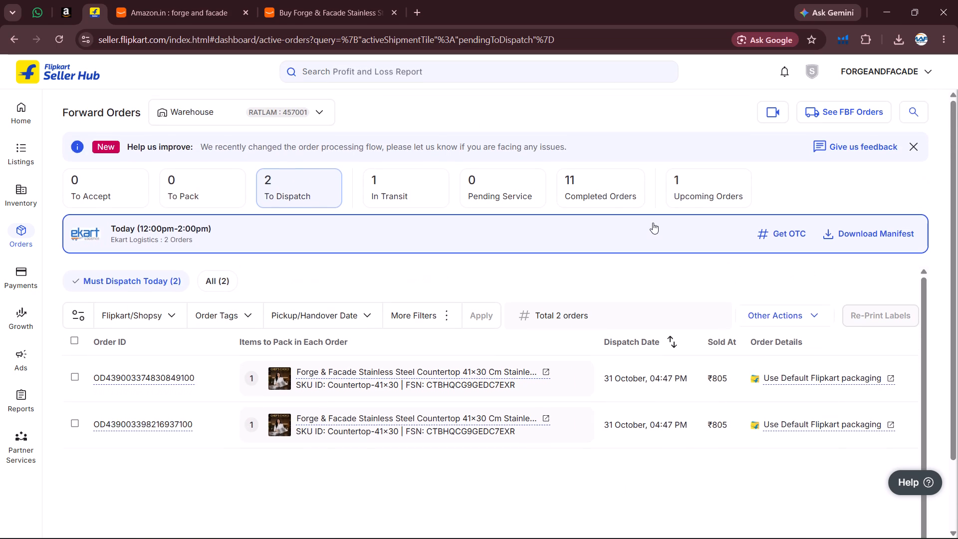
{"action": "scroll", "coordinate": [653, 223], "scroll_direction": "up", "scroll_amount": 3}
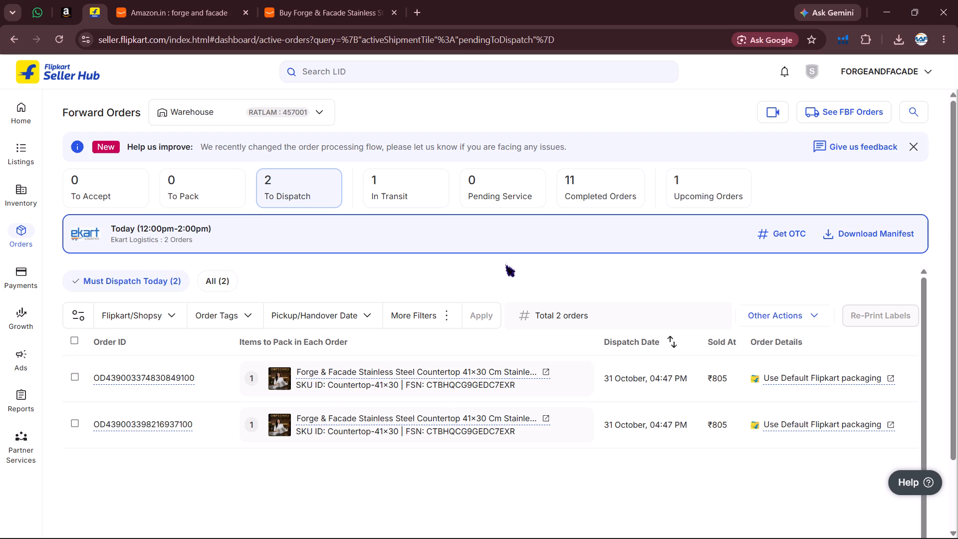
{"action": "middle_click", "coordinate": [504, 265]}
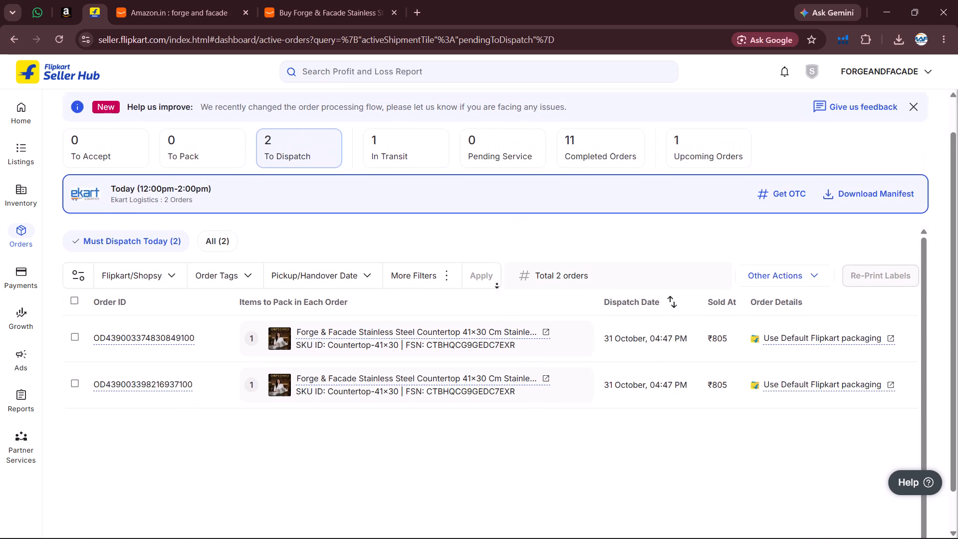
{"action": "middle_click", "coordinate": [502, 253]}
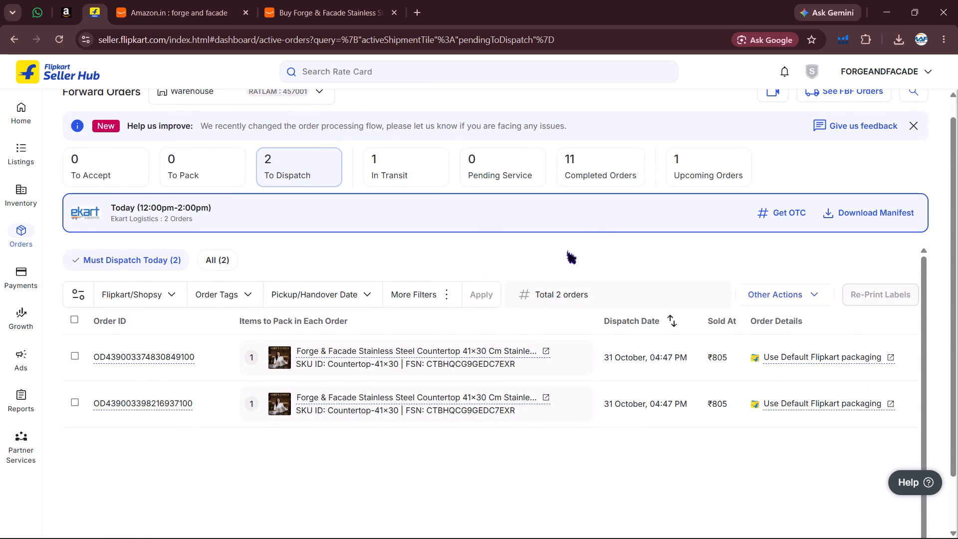
Dismiss the feedback banner about the changed order processing flow on the Forward Orders page.
{"action": "left_click", "coordinate": [917, 127]}
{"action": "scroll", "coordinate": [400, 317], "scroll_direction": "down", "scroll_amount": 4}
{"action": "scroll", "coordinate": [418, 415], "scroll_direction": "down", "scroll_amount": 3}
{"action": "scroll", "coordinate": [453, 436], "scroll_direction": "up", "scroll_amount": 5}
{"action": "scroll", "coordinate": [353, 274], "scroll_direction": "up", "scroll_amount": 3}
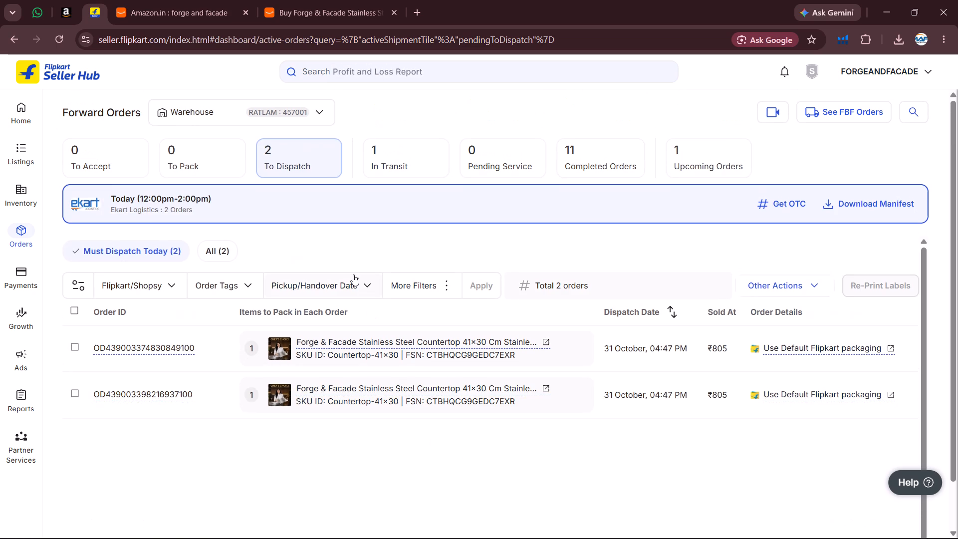
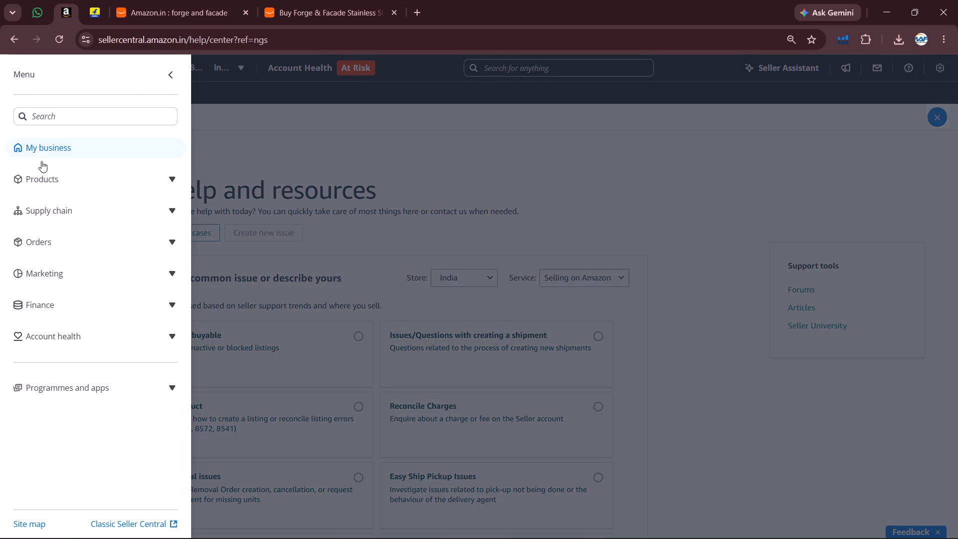
Open the Manage Orders page in Amazon Seller Central.
{"action": "left_click", "coordinate": [62, 234]}
{"action": "left_click", "coordinate": [64, 284]}
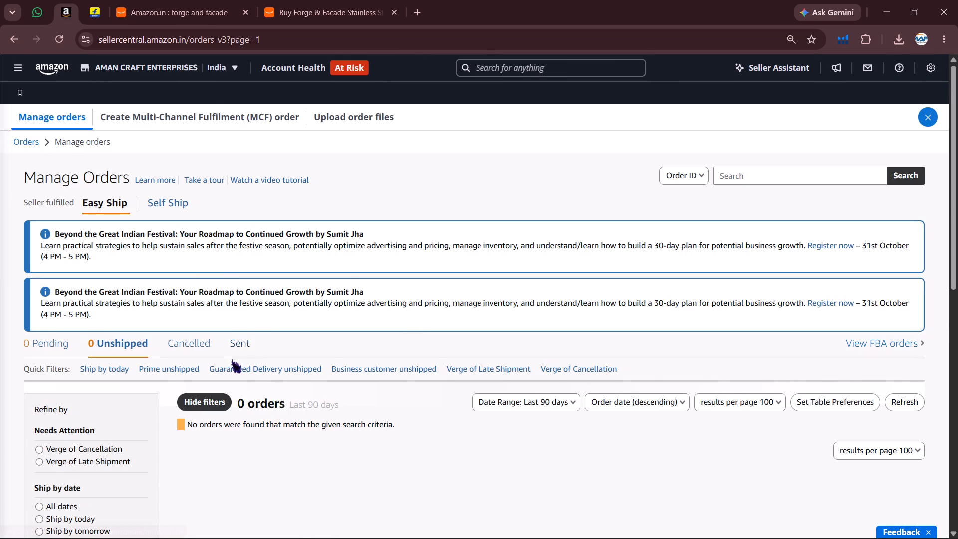
Review the sent Easy Ship orders that are waiting for pickup in Seller Central.
{"action": "left_click", "coordinate": [244, 344]}
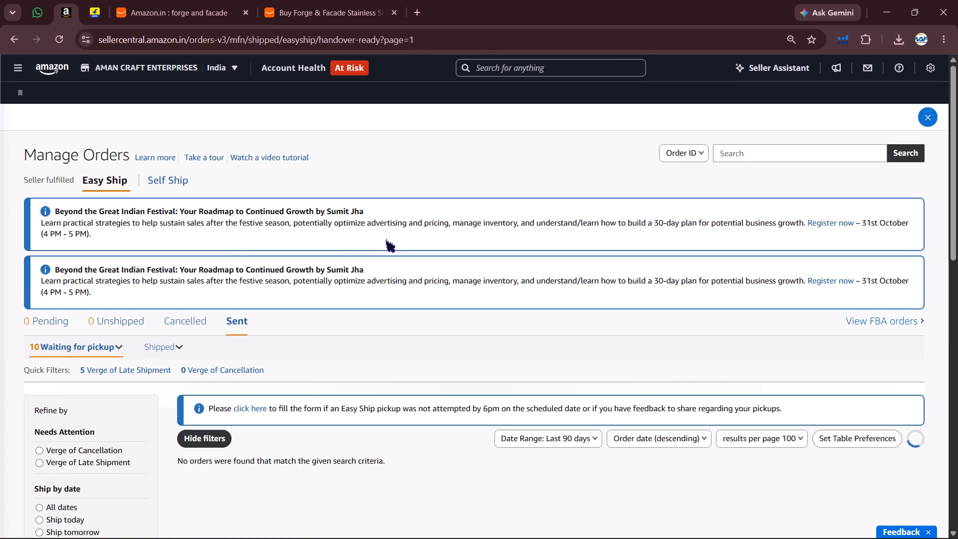
{"action": "scroll", "coordinate": [386, 238], "scroll_direction": "down", "scroll_amount": 4}
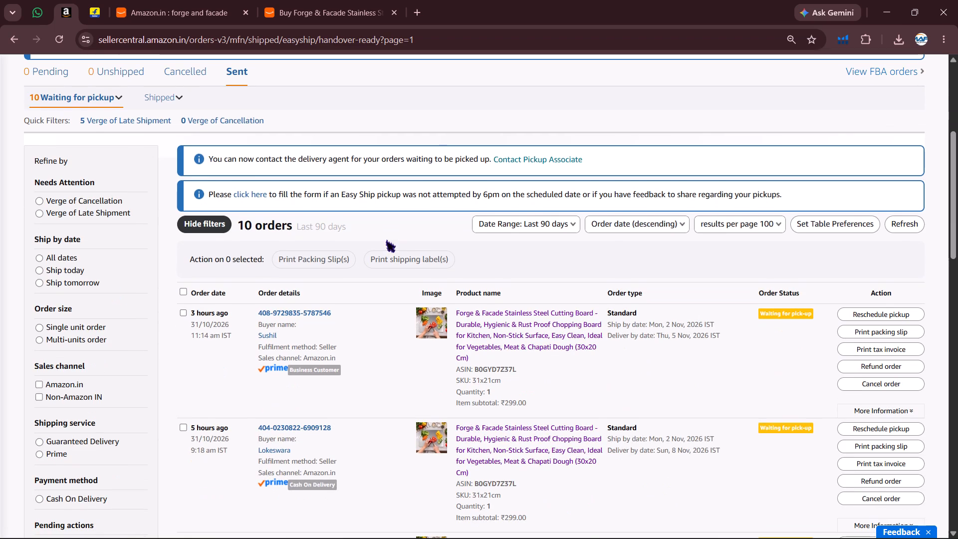
{"action": "scroll", "coordinate": [386, 238], "scroll_direction": "down", "scroll_amount": 9}
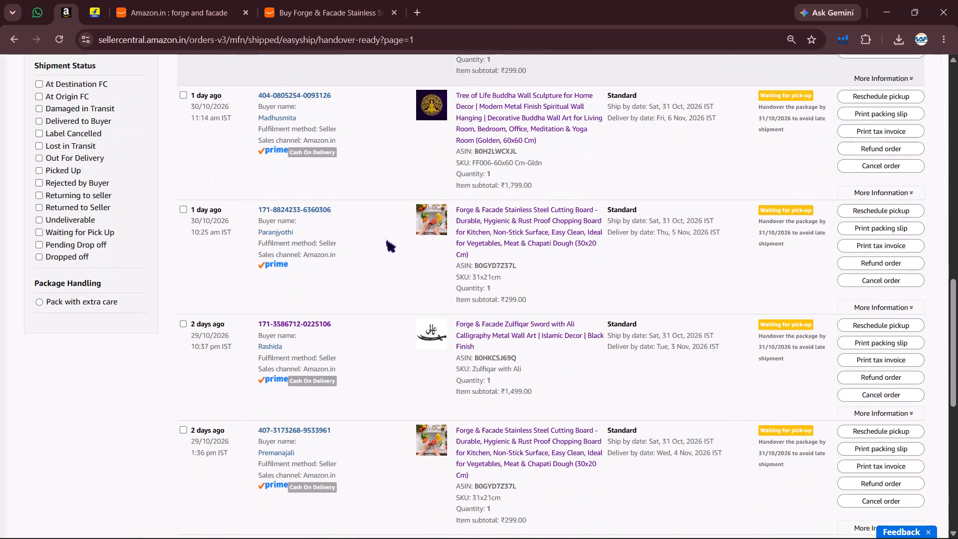
{"action": "scroll", "coordinate": [386, 238], "scroll_direction": "down", "scroll_amount": 7}
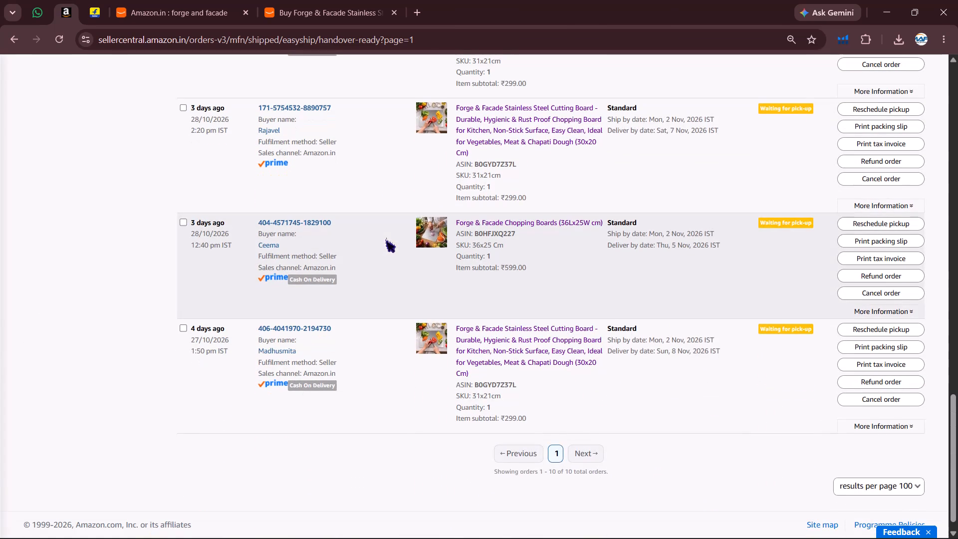
{"action": "scroll", "coordinate": [387, 237], "scroll_direction": "up", "scroll_amount": 15}
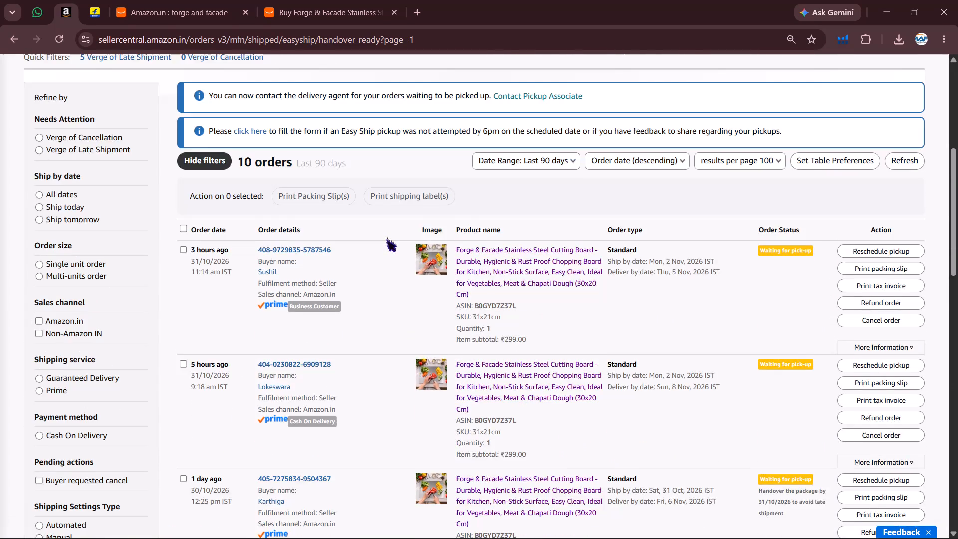
{"action": "scroll", "coordinate": [387, 237], "scroll_direction": "up", "scroll_amount": 6}
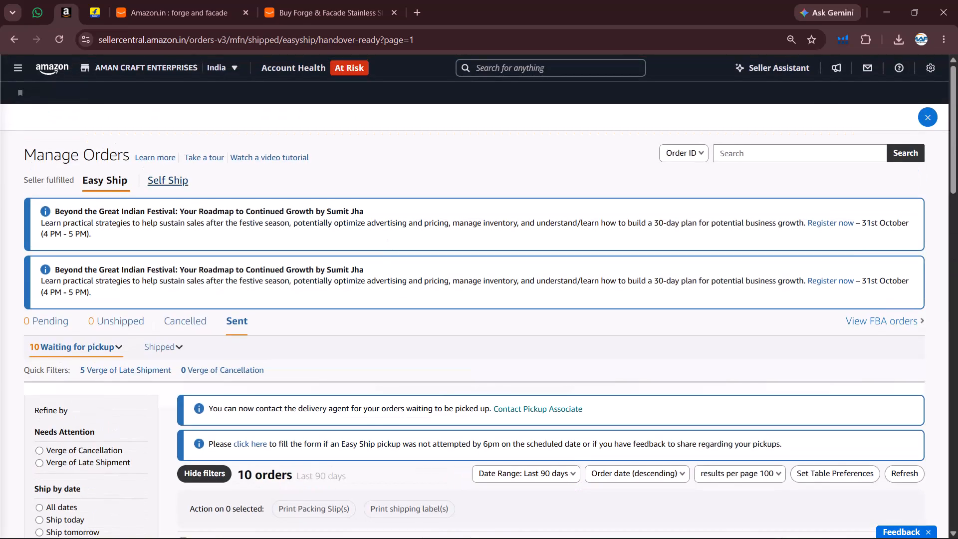
{"action": "left_click", "coordinate": [13, 69]}
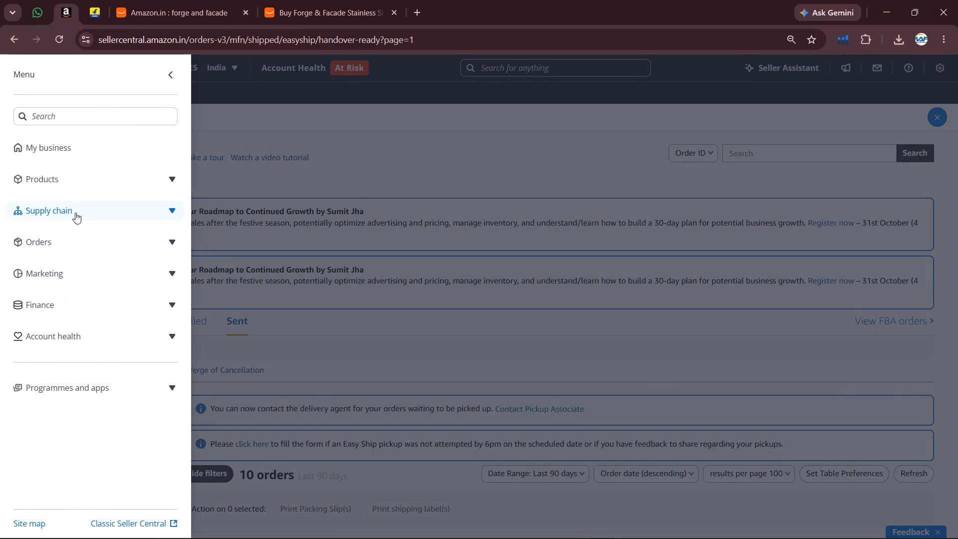
{"action": "left_click", "coordinate": [359, 196]}
Open the 30x20 cm stainless steel cutting board's product page from its order and examine the listing, sizes and product summary.
{"action": "scroll", "coordinate": [224, 370], "scroll_direction": "down", "scroll_amount": 8}
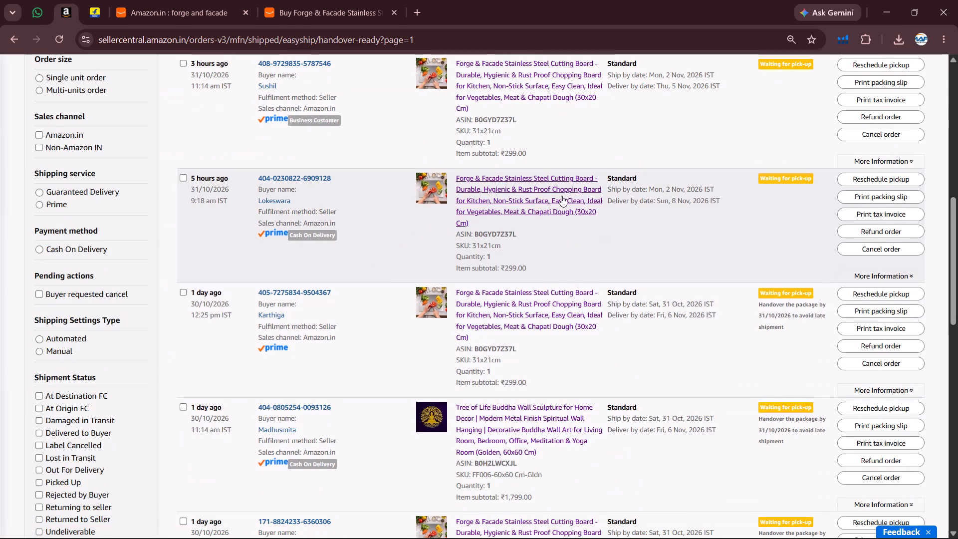
{"action": "left_click", "coordinate": [561, 196]}
{"action": "scroll", "coordinate": [280, 133], "scroll_direction": "down", "scroll_amount": 1}
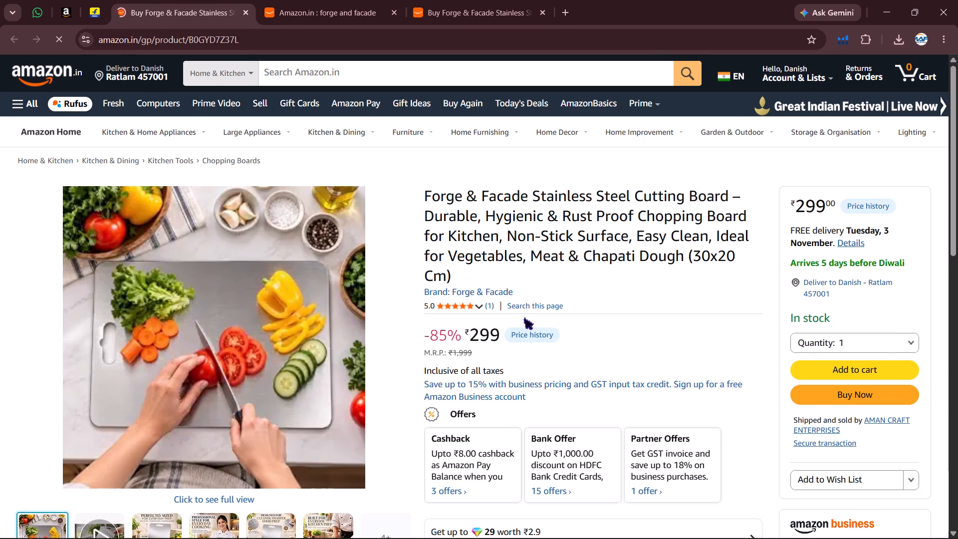
{"action": "scroll", "coordinate": [639, 348], "scroll_direction": "down", "scroll_amount": 2}
{"action": "scroll", "coordinate": [490, 345], "scroll_direction": "down", "scroll_amount": 8}
{"action": "scroll", "coordinate": [514, 316], "scroll_direction": "up", "scroll_amount": 1}
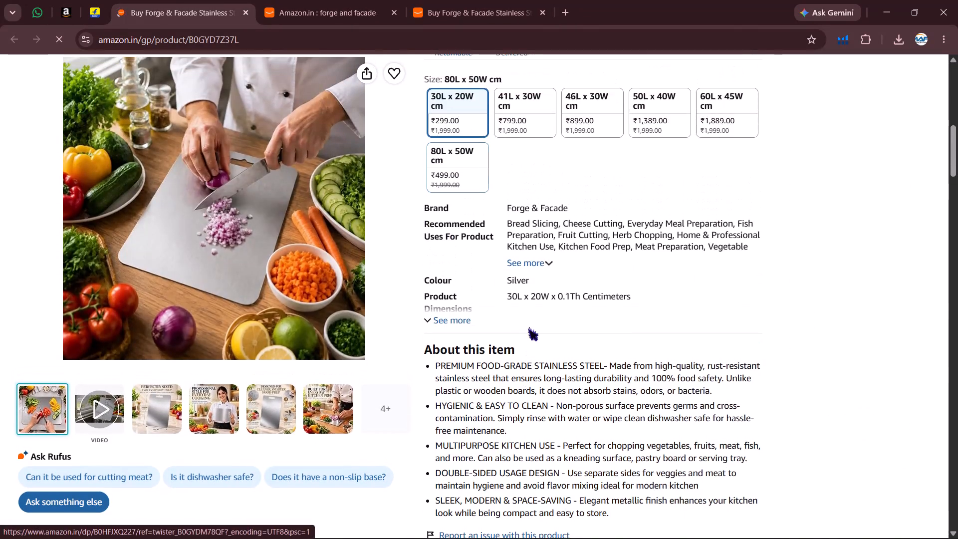
{"action": "scroll", "coordinate": [528, 326], "scroll_direction": "up", "scroll_amount": 3}
{"action": "scroll", "coordinate": [656, 405], "scroll_direction": "down", "scroll_amount": 3}
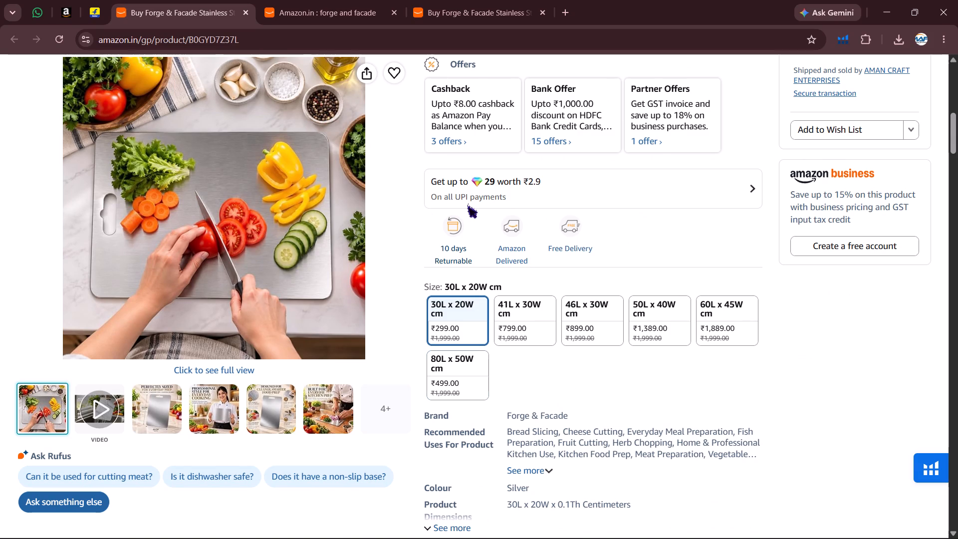
{"action": "scroll", "coordinate": [468, 203], "scroll_direction": "up", "scroll_amount": 1}
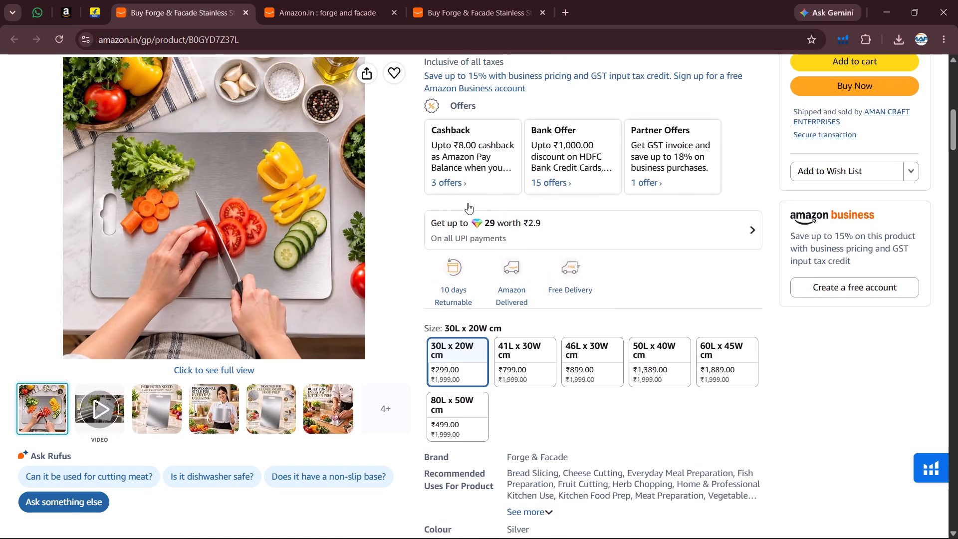
{"action": "scroll", "coordinate": [468, 203], "scroll_direction": "up", "scroll_amount": 5}
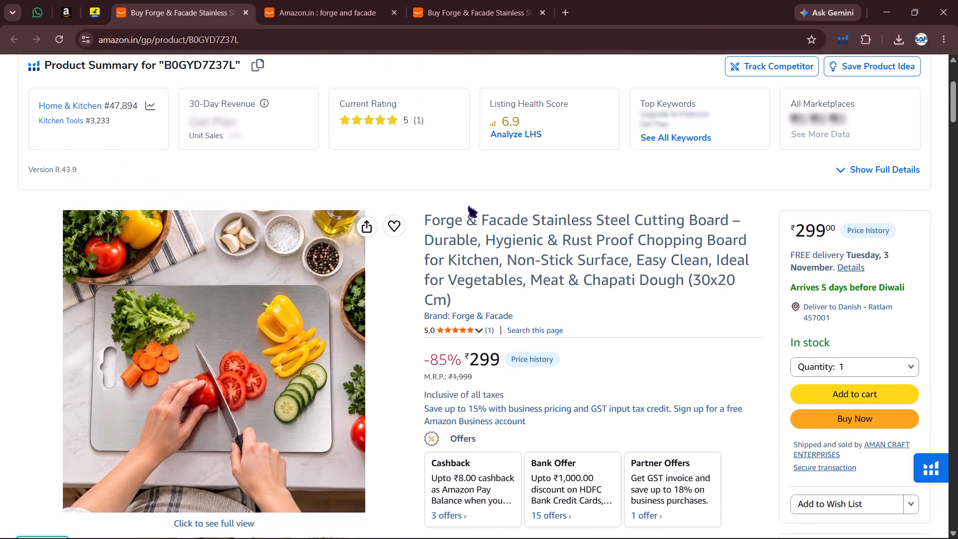
{"action": "scroll", "coordinate": [468, 203], "scroll_direction": "up", "scroll_amount": 6}
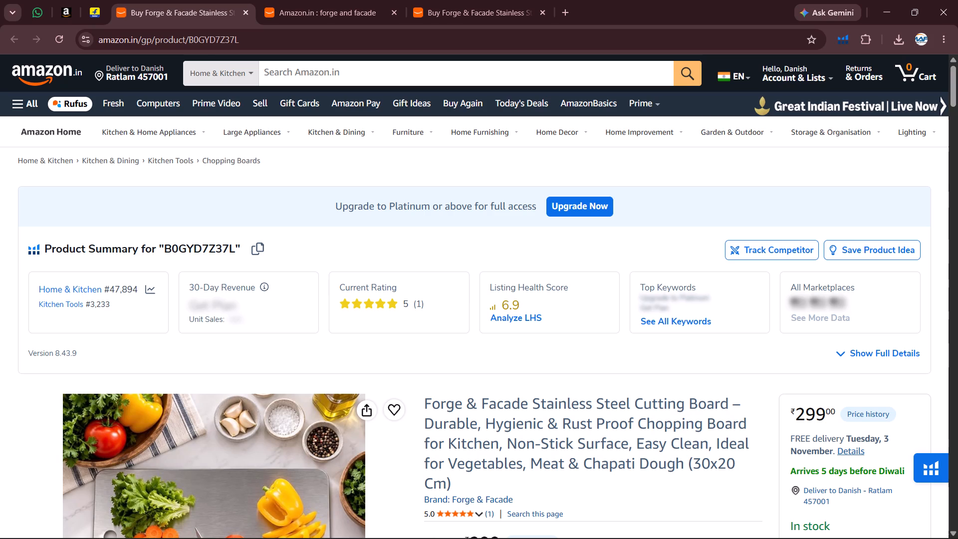
{"action": "scroll", "coordinate": [568, 397], "scroll_direction": "down", "scroll_amount": 4}
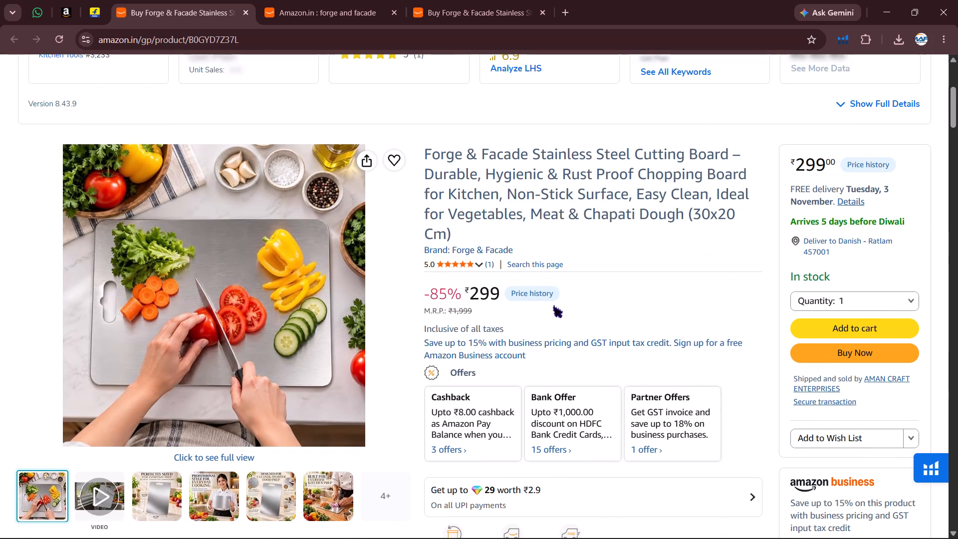
Return to Seller Central, filter the waiting-for-pickup orders by Verge of Late Shipment, and review the listed orders.
{"action": "left_click", "coordinate": [64, 16]}
{"action": "scroll", "coordinate": [502, 326], "scroll_direction": "up", "scroll_amount": 7}
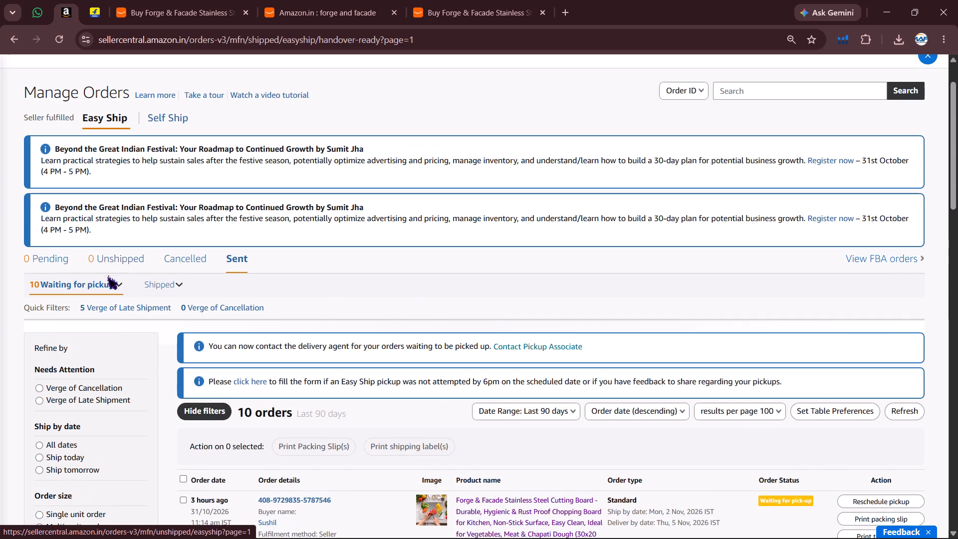
{"action": "left_click", "coordinate": [121, 308]}
{"action": "scroll", "coordinate": [389, 219], "scroll_direction": "down", "scroll_amount": 6}
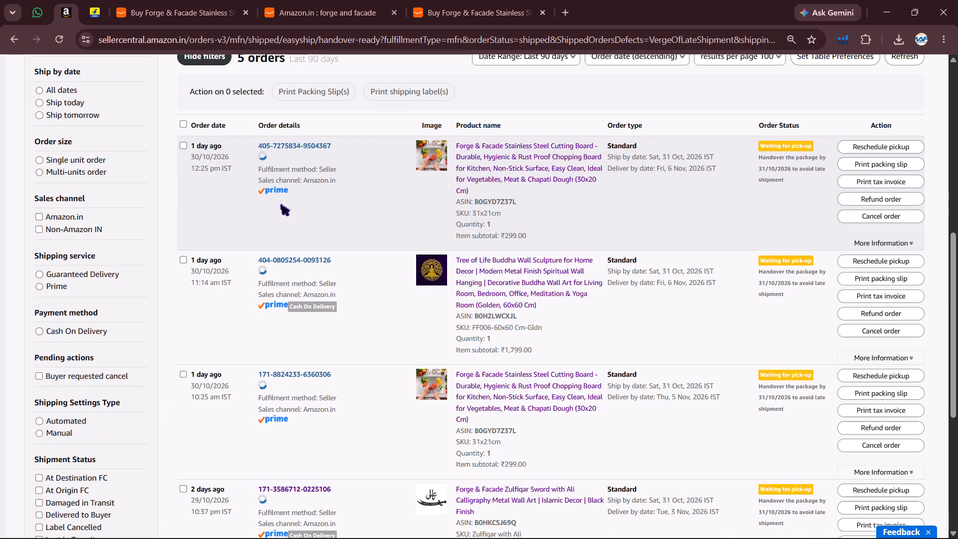
{"action": "scroll", "coordinate": [461, 418], "scroll_direction": "down", "scroll_amount": 3}
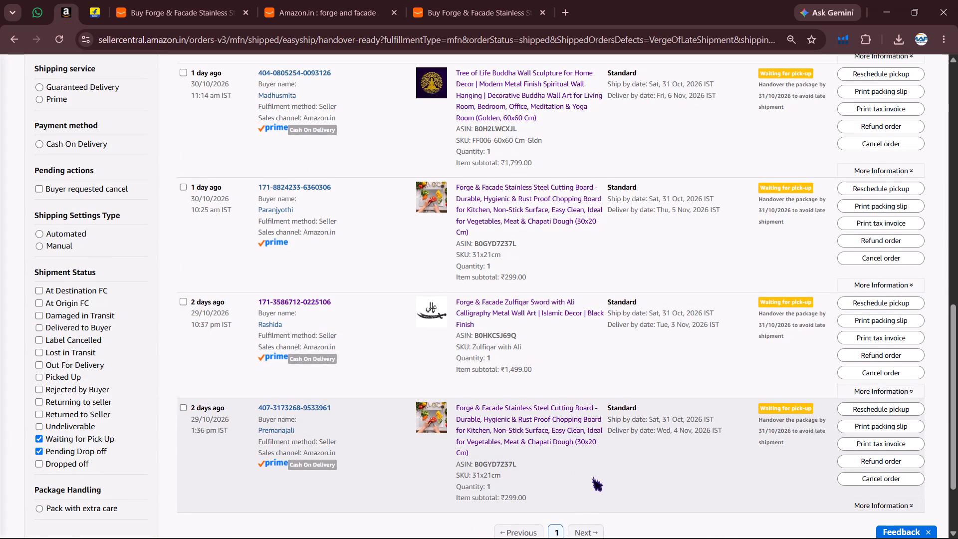
{"action": "scroll", "coordinate": [609, 465], "scroll_direction": "up", "scroll_amount": 2}
{"action": "scroll", "coordinate": [606, 323], "scroll_direction": "up", "scroll_amount": 1}
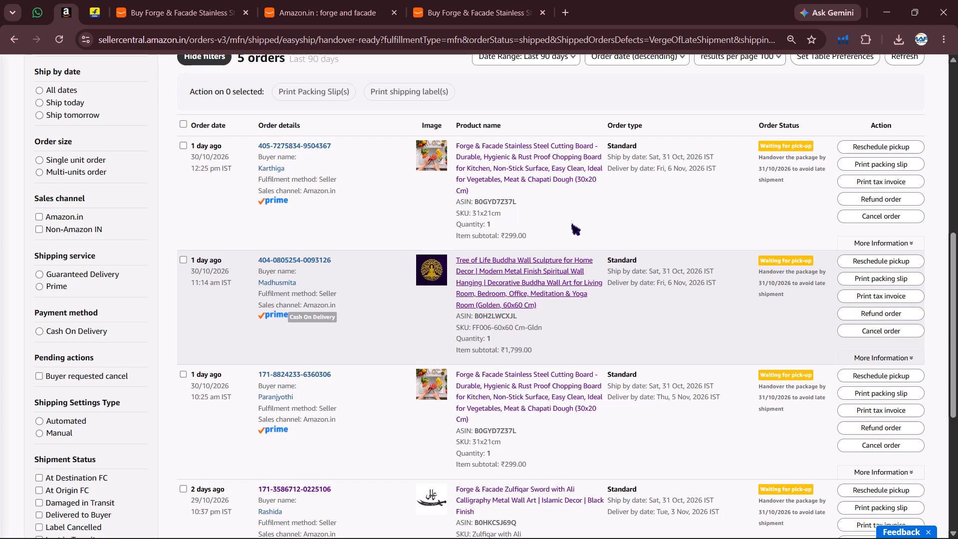
{"action": "left_click_drag", "start_coordinate": [605, 256], "coordinate": [886, 538]}
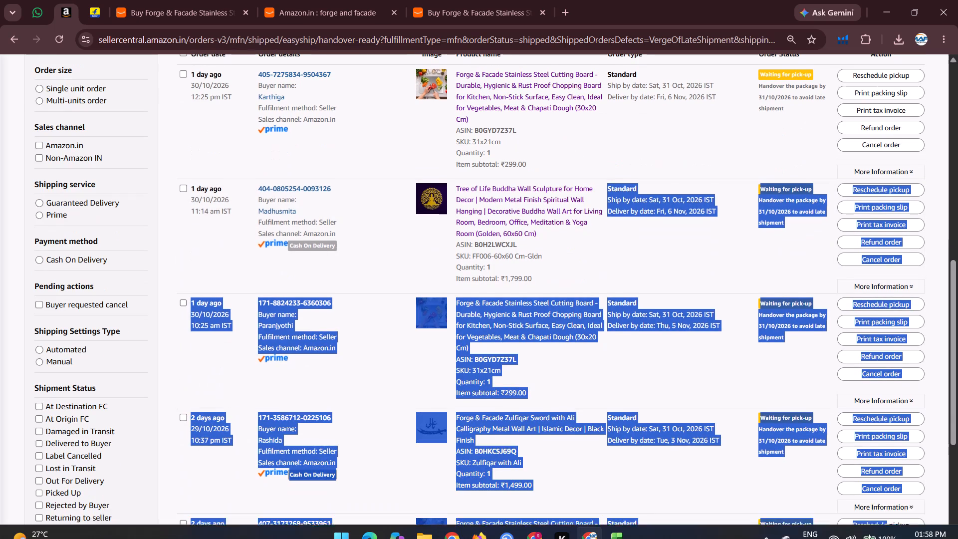